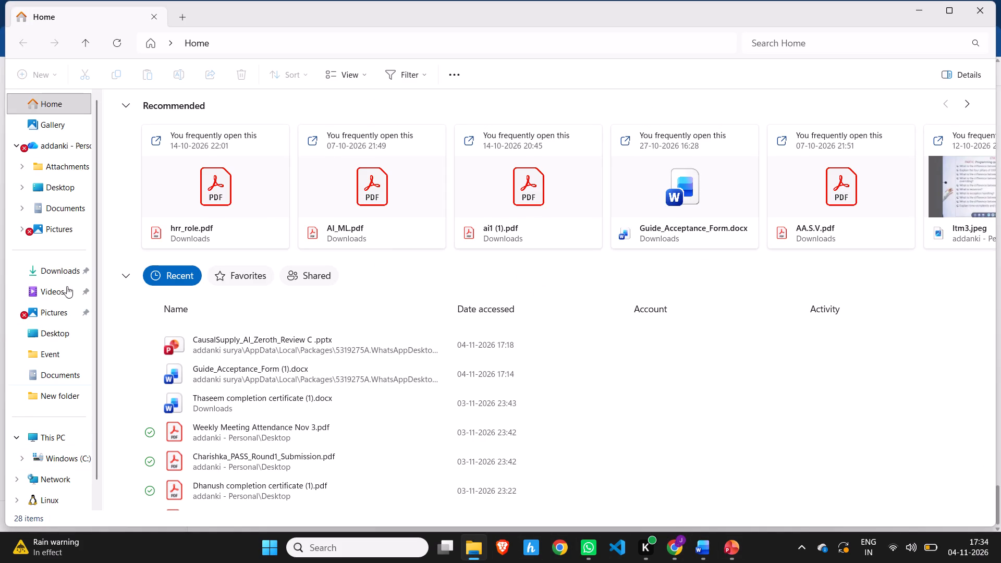
pyautogui.click(61, 271)
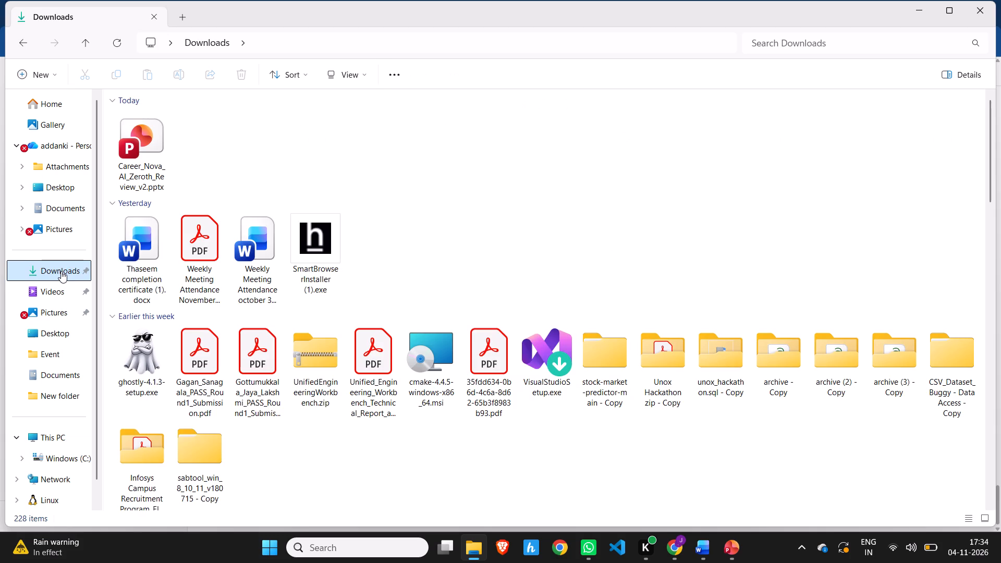
pyautogui.tripleClick(145, 148)
pyautogui.click(145, 148)
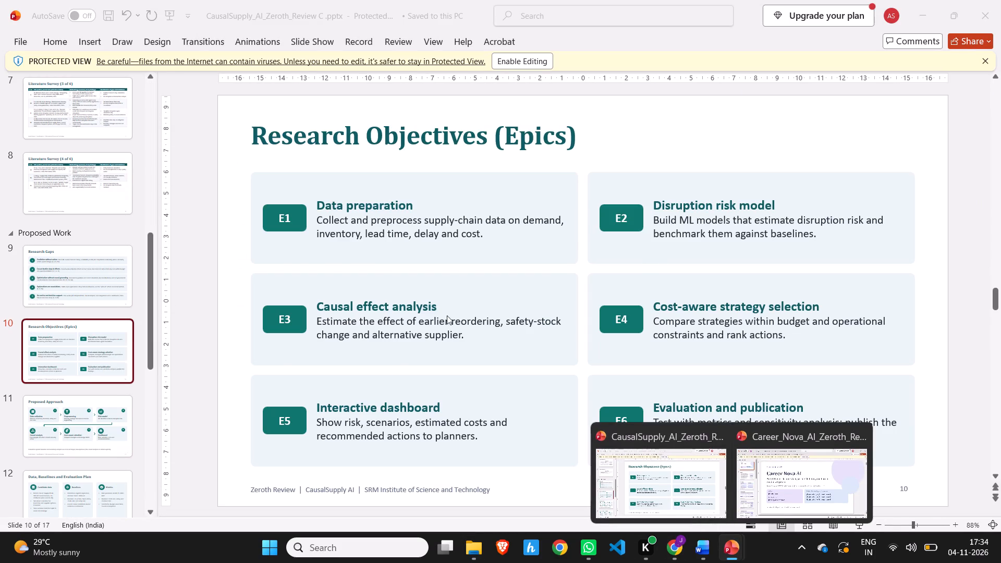
pyautogui.scroll(7, 80, 159)
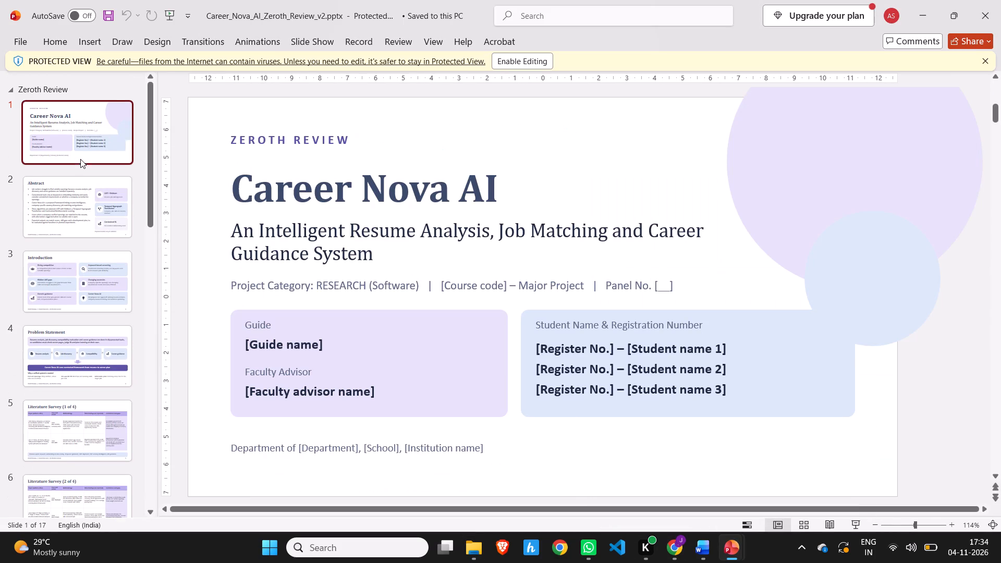
# Switch to the reference CausalSupply AI deck and copy the SRM institute logo from its title slide.
pyautogui.click(682, 506)
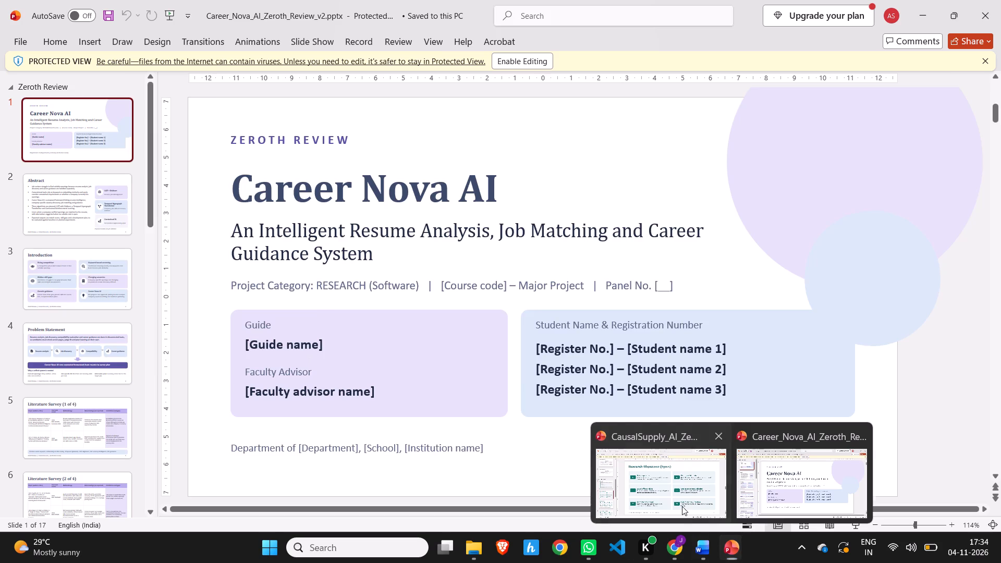
pyautogui.scroll(20, 554, 334)
pyautogui.scroll(20, 554, 334)
pyautogui.scroll(4, 554, 334)
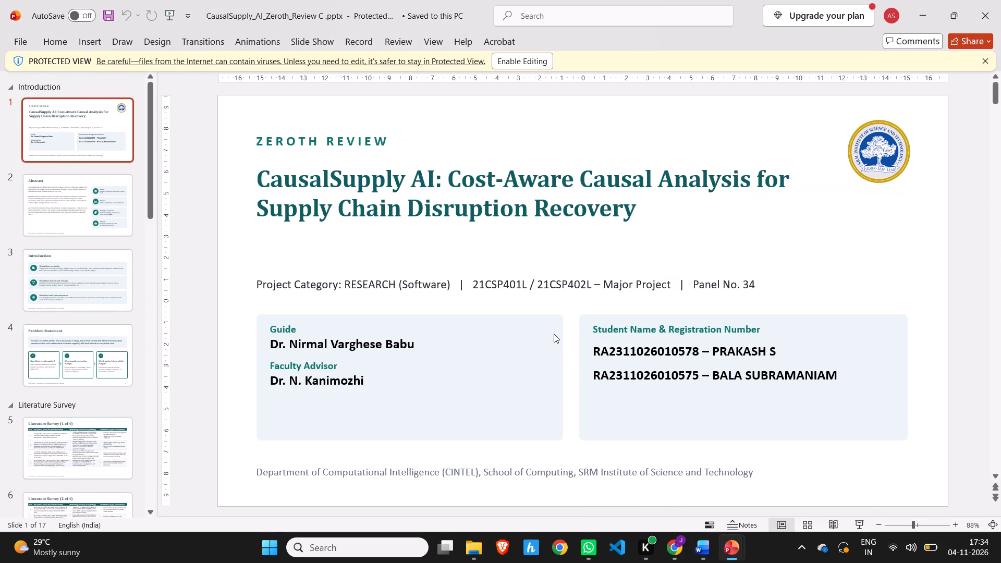
pyautogui.scroll(14, 554, 334)
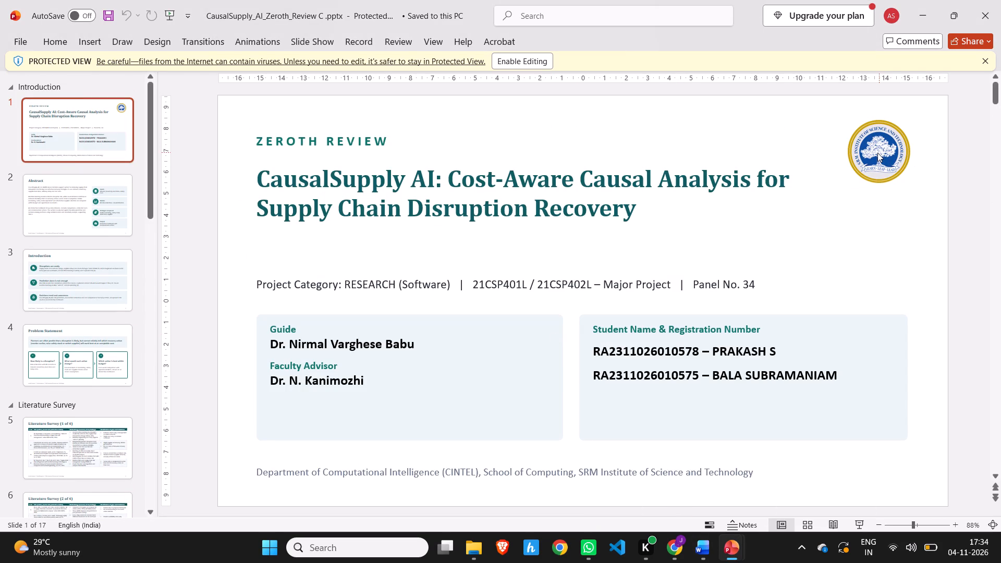
pyautogui.click(877, 153)
pyautogui.hotkey('ctrl', 'c')
# Return to the Career Nova AI deck and enable editing.
pyautogui.click(780, 482)
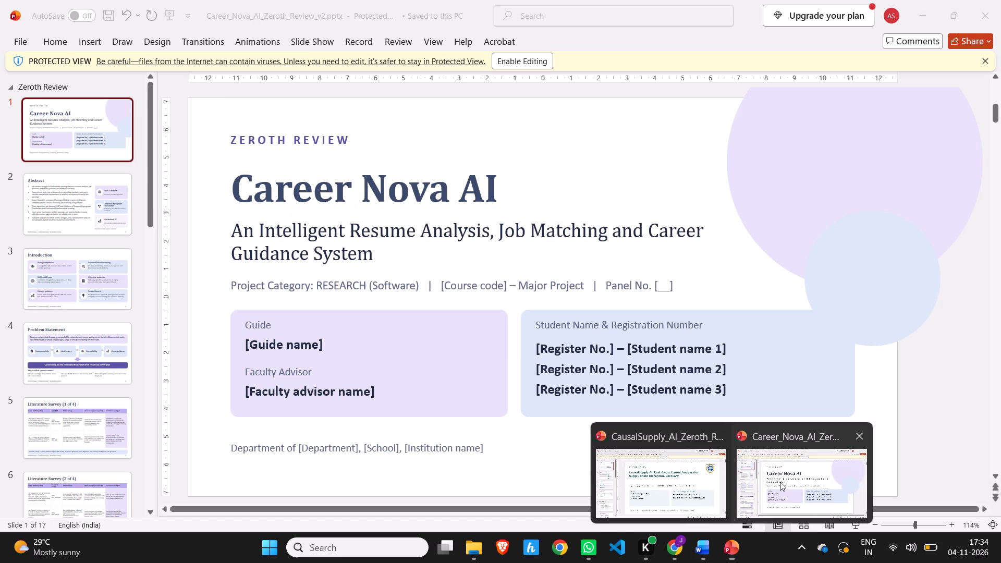
pyautogui.click(537, 60)
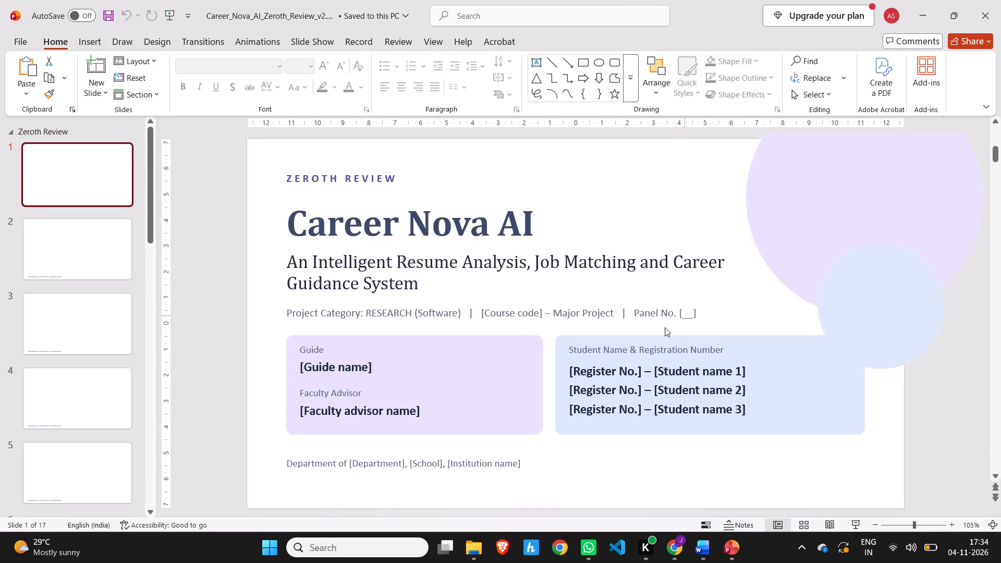
# Paste the copied SRM logo onto the Career Nova AI title slide and move it onto the large lilac circle.
pyautogui.click(827, 240)
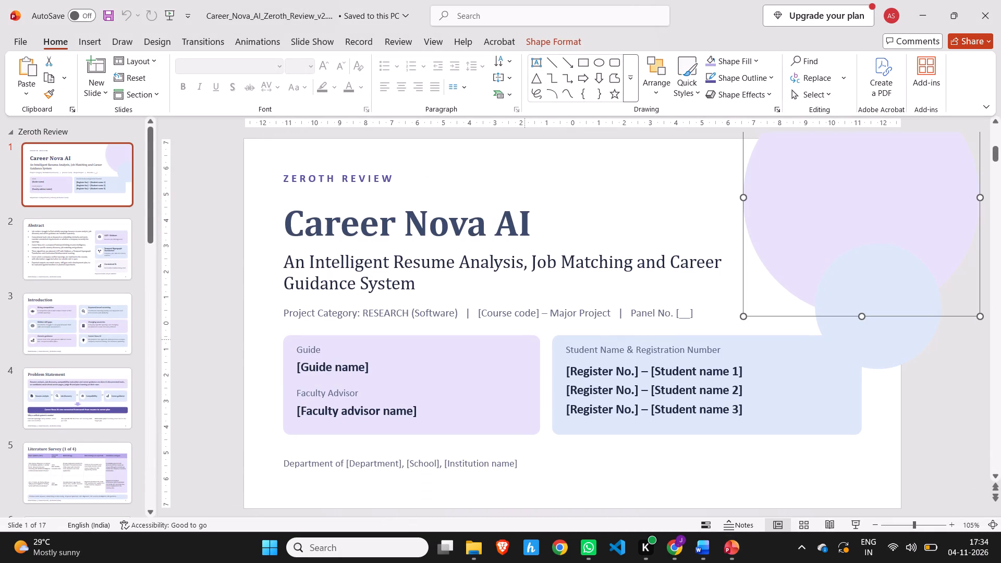
pyautogui.click(126, 237)
pyautogui.click(115, 166)
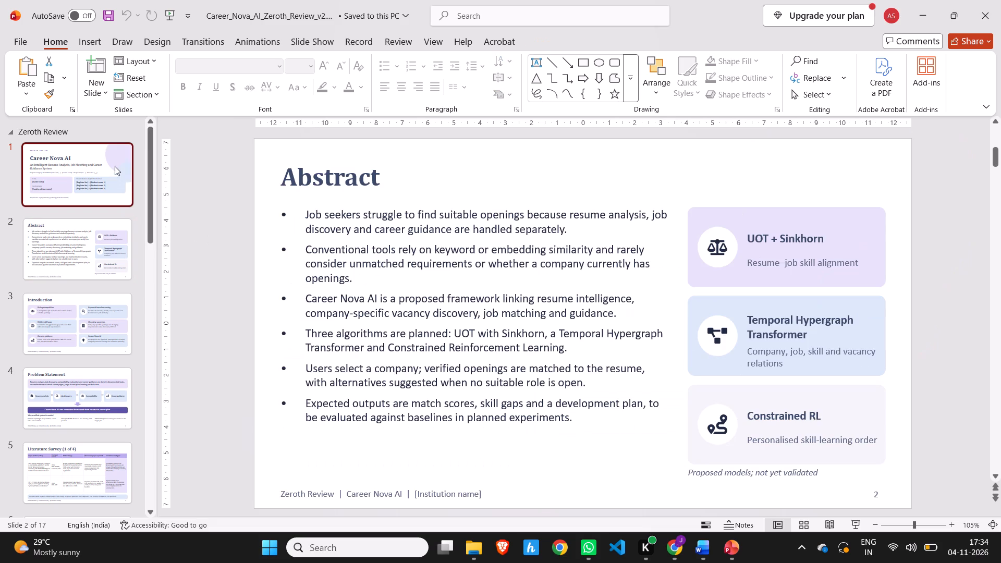
pyautogui.hotkey('ctrl', 'v')
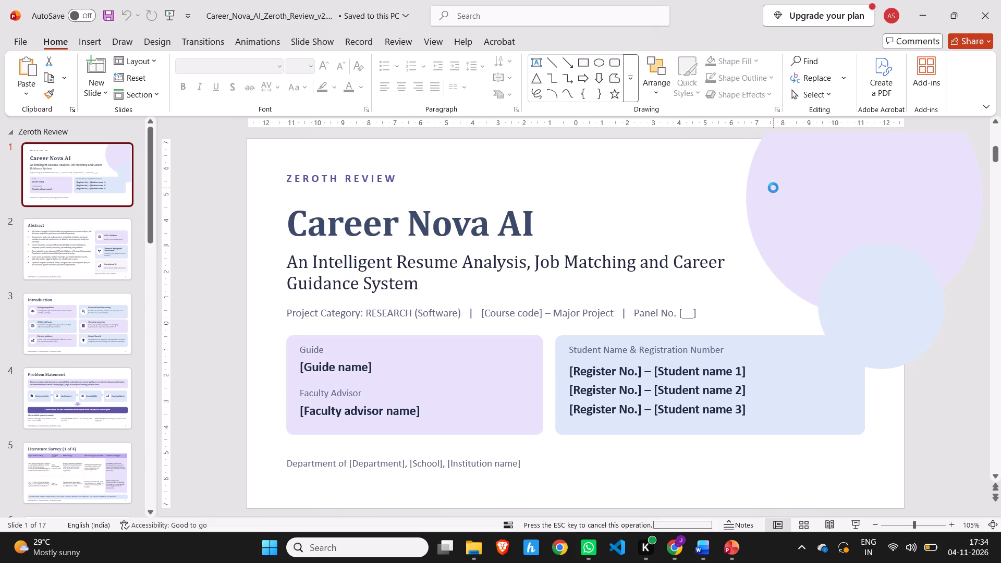
pyautogui.moveTo(567, 327); pyautogui.dragTo(638, 298)
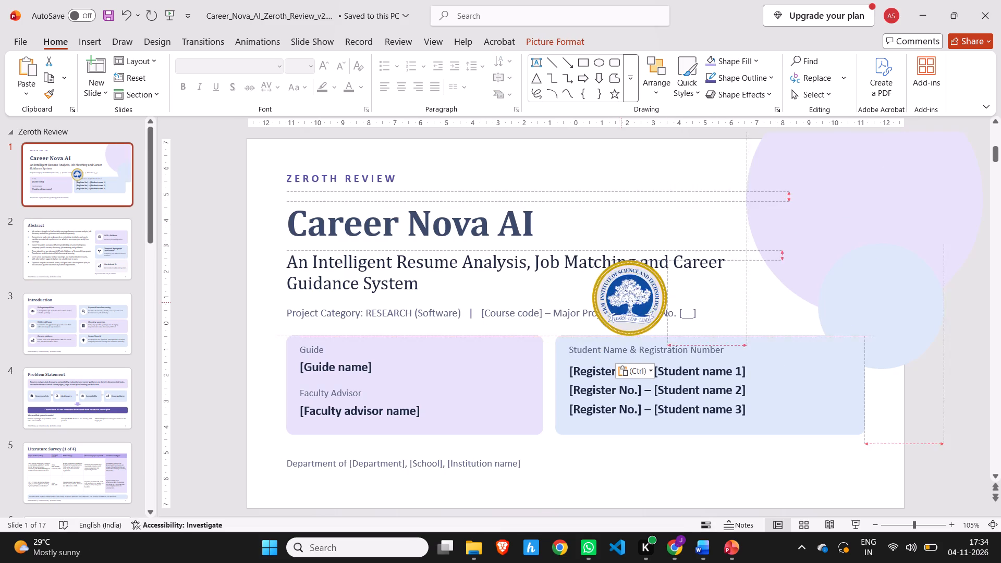
pyautogui.moveTo(638, 298); pyautogui.dragTo(787, 196)
pyautogui.click(178, 234)
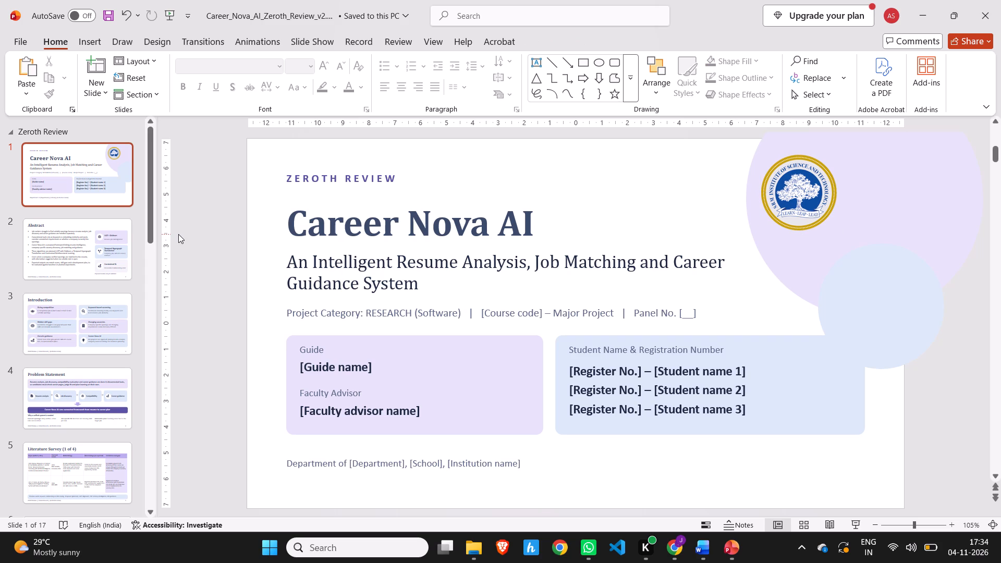
# Shift the logo slightly to the right within the lilac circle, level with the gap between "ZEROTH REVIEW" and the title.
pyautogui.click(809, 207)
pyautogui.moveTo(792, 203); pyautogui.dragTo(813, 200)
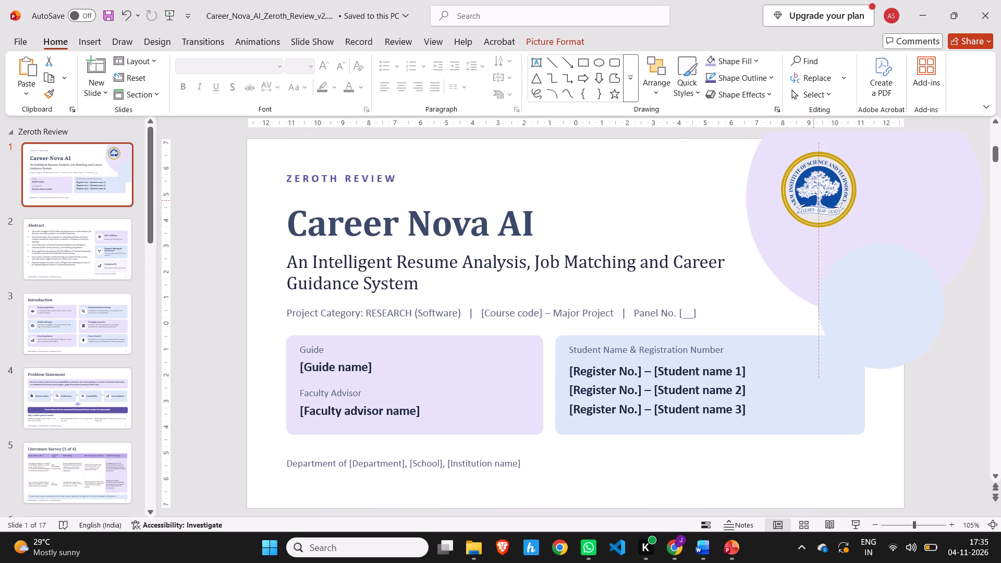
pyautogui.moveTo(813, 200); pyautogui.dragTo(810, 202)
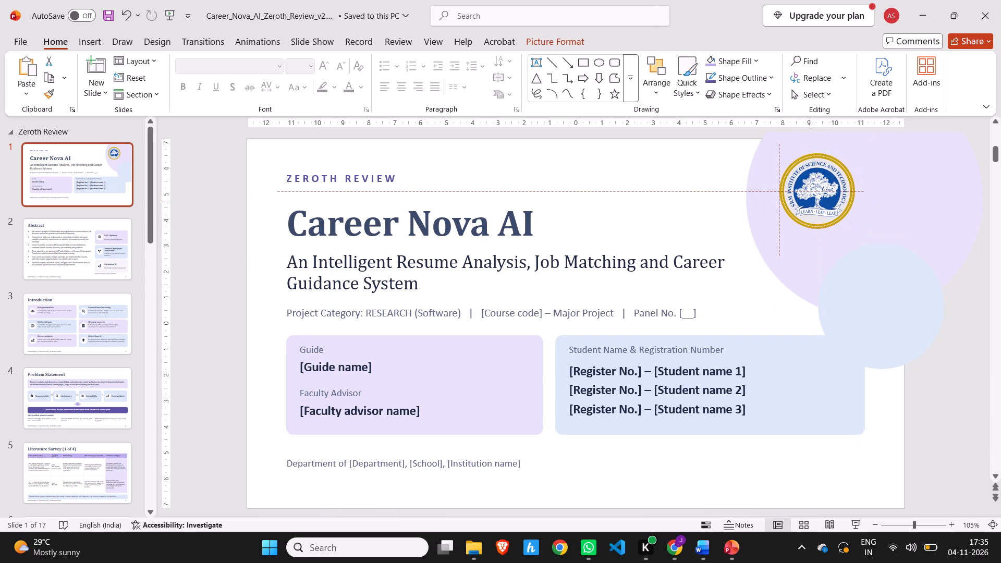
pyautogui.moveTo(810, 202); pyautogui.dragTo(809, 202)
pyautogui.click(217, 247)
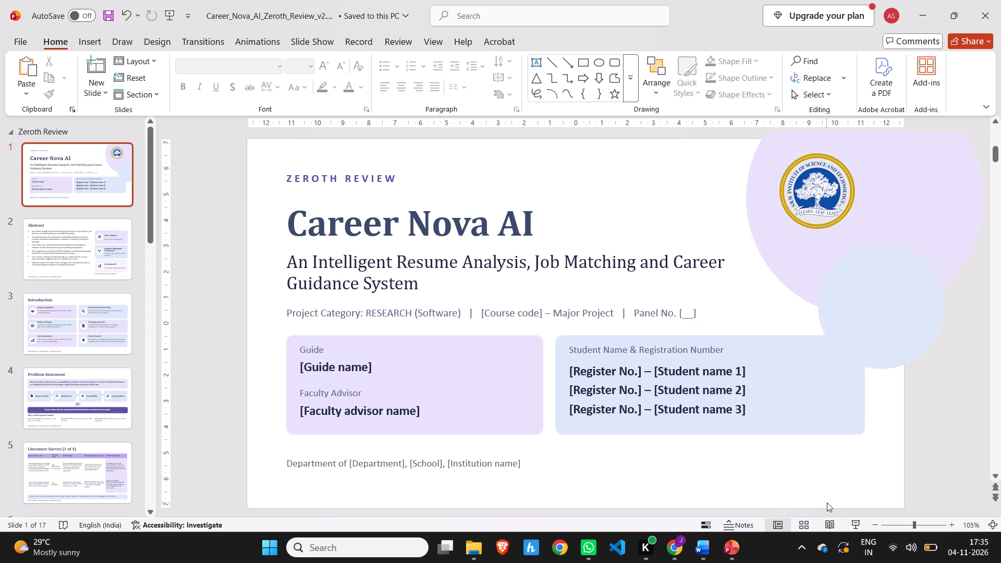
# Preview the title slide as a full-screen slide show and return to editing.
pyautogui.click(852, 521)
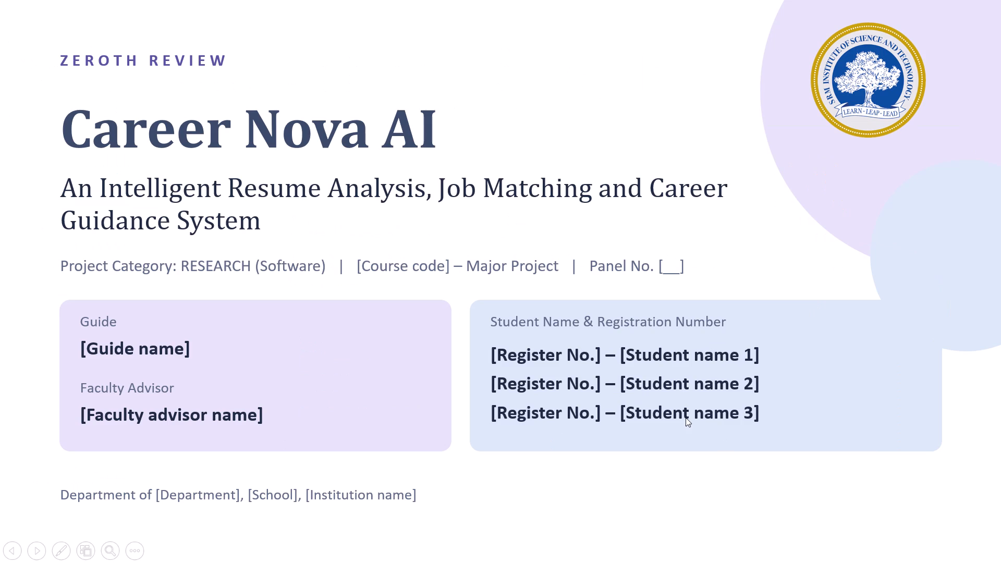
pyautogui.press('`')
pyautogui.press('Escape')
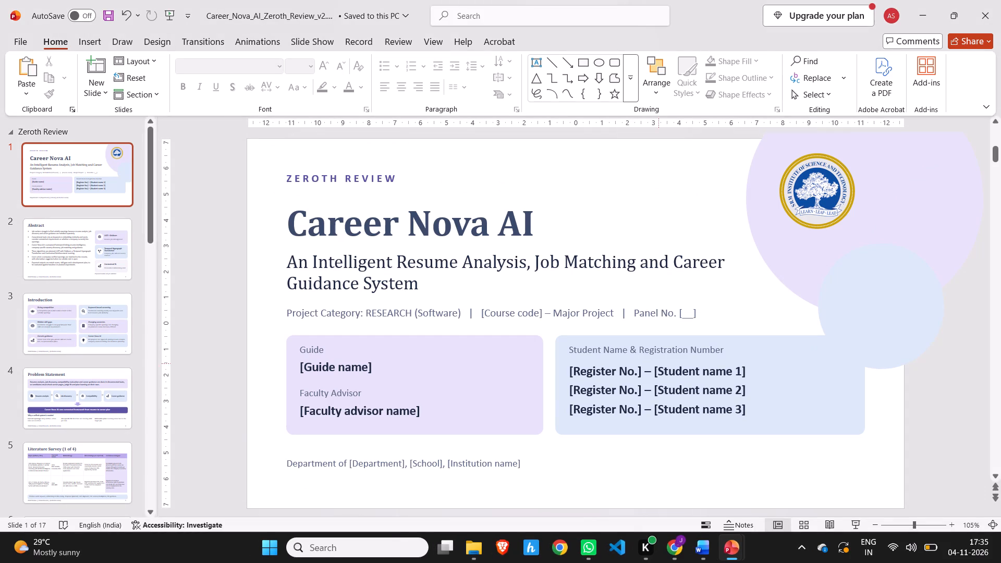
# Delete the large lilac circle and the smaller light-blue circle from the title slide.
pyautogui.click(893, 186)
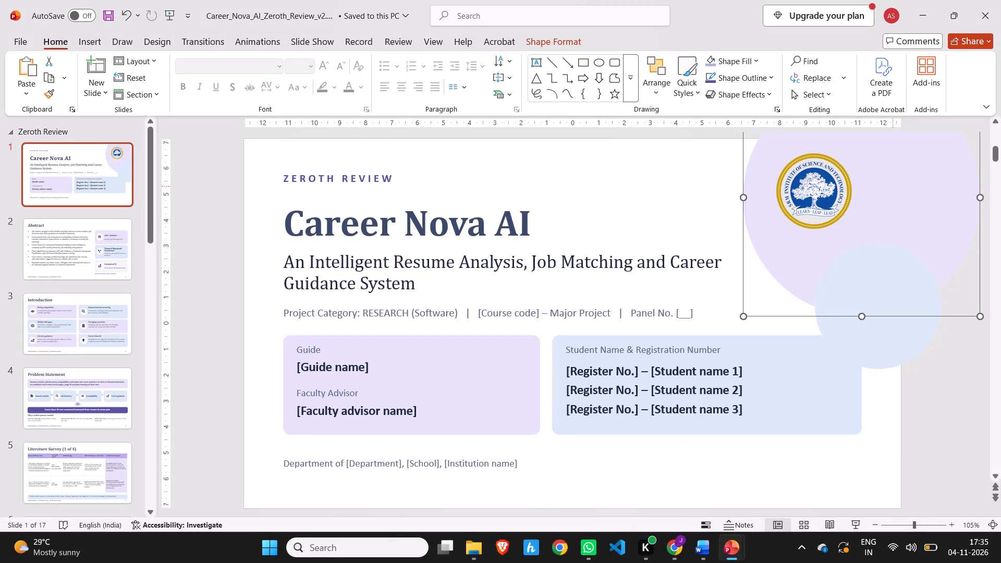
pyautogui.press('Delete')
pyautogui.click(886, 303)
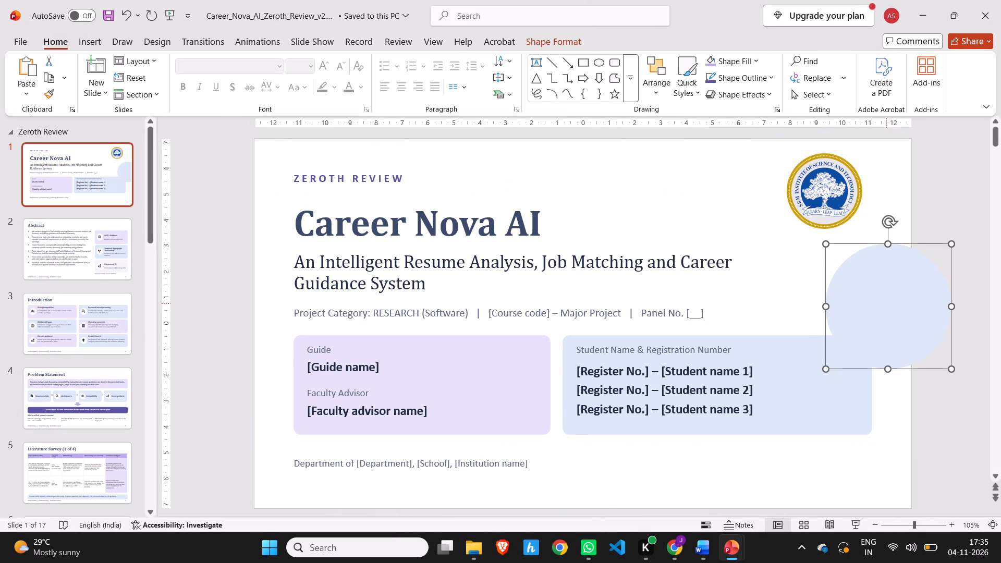
pyautogui.press('Delete')
# Move the SRM logo slightly right and down in the title slide's upper-right corner, beside "ZEROTH REVIEW" and the title.
pyautogui.click(829, 195)
pyautogui.moveTo(823, 200); pyautogui.dragTo(845, 207)
pyautogui.click(948, 297)
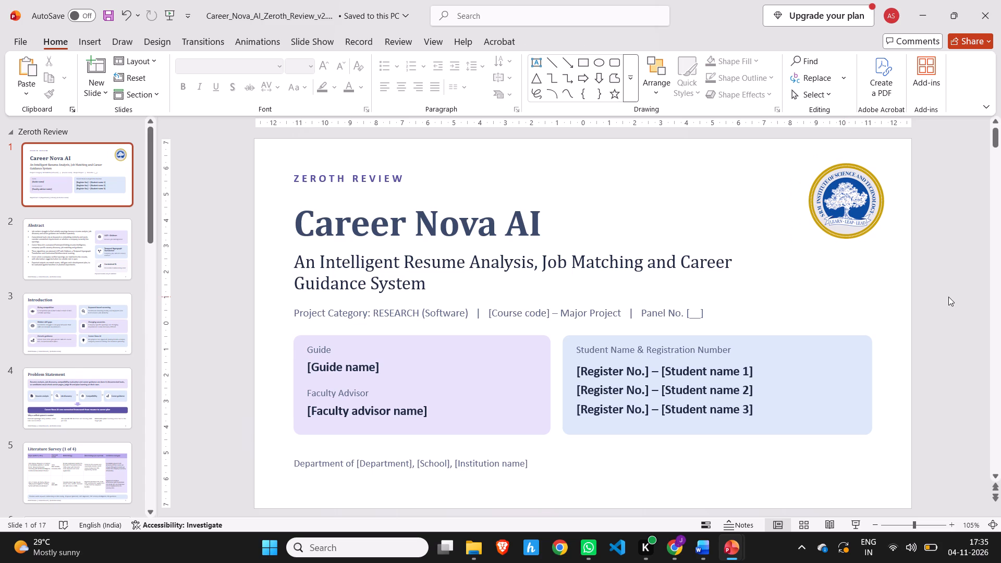
# Clear the "[Guide name]" placeholder text on the title slide.
pyautogui.click(375, 369)
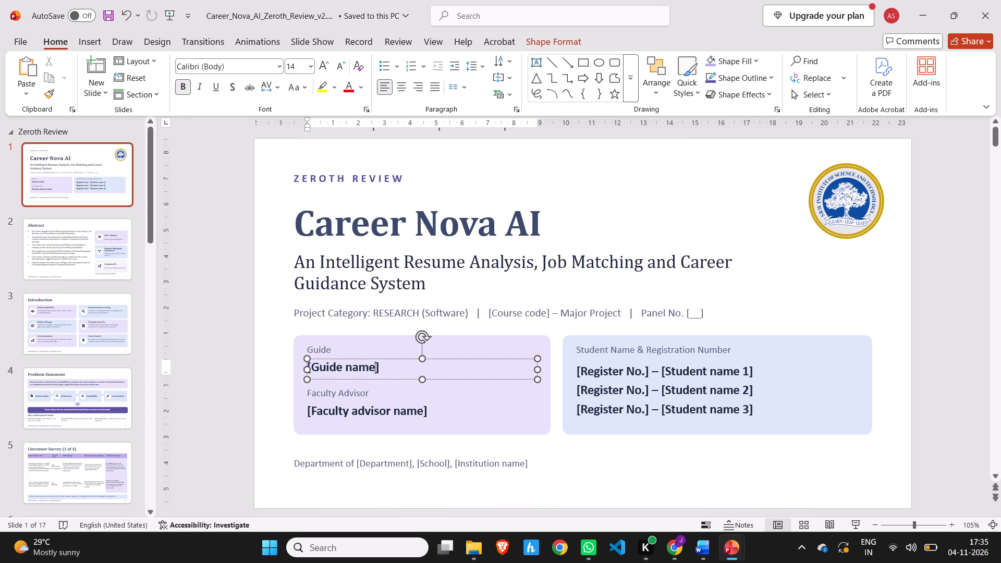
pyautogui.press('Right')
pyautogui.press('BackSpace')
pyautogui.press('BackSpace')
pyautogui.press('BackSpace')
pyautogui.press('BackSpace')
pyautogui.press('BackSpace')
pyautogui.press('BackSpace')
pyautogui.press('BackSpace')
pyautogui.press('BackSpace')
pyautogui.press('BackSpace')
pyautogui.press('BackSpace')
pyautogui.press('BackSpace')
pyautogui.press('BackSpace')
pyautogui.press('BackSpace')
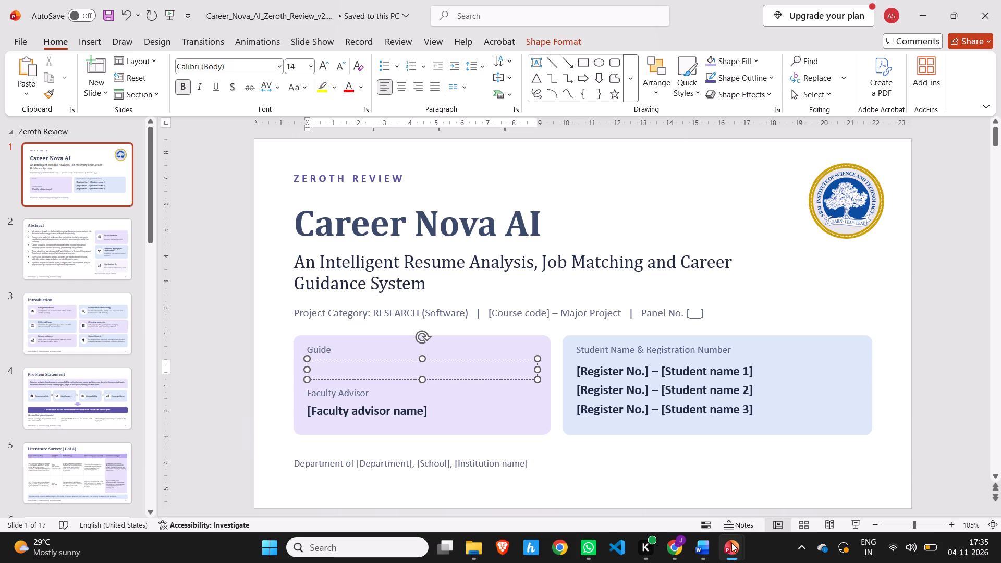
# Switch to the reference CausalSupply AI deck and copy the guide's name from its title slide.
pyautogui.click(694, 486)
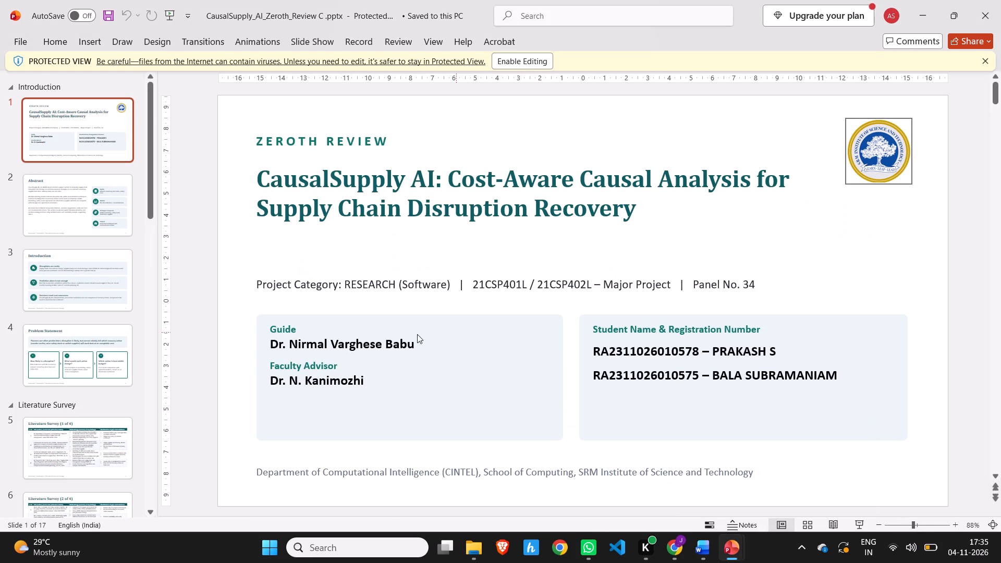
pyautogui.click(412, 341)
pyautogui.moveTo(416, 344); pyautogui.dragTo(402, 343)
pyautogui.click(411, 347)
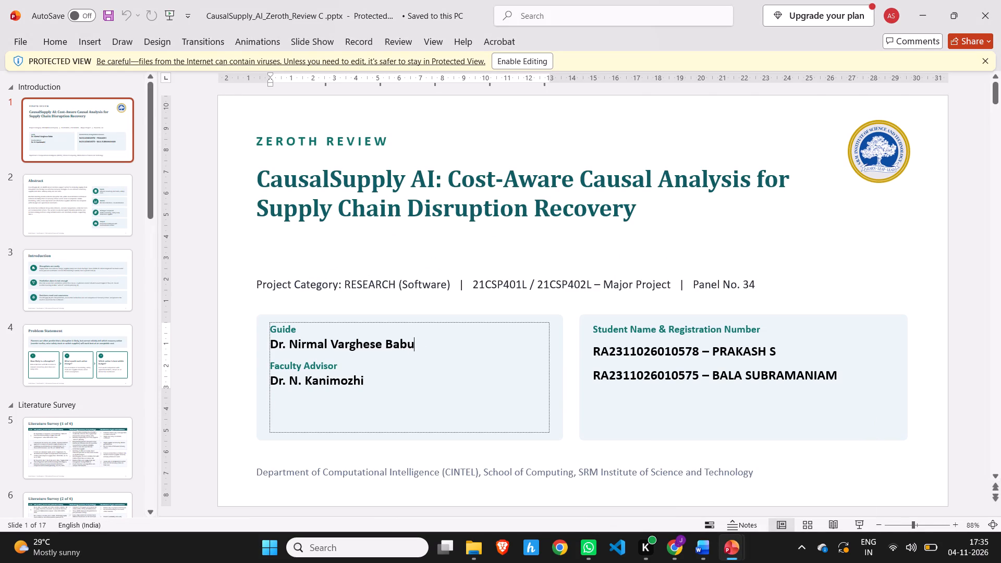
pyautogui.click(411, 347)
pyautogui.moveTo(411, 347); pyautogui.dragTo(260, 346)
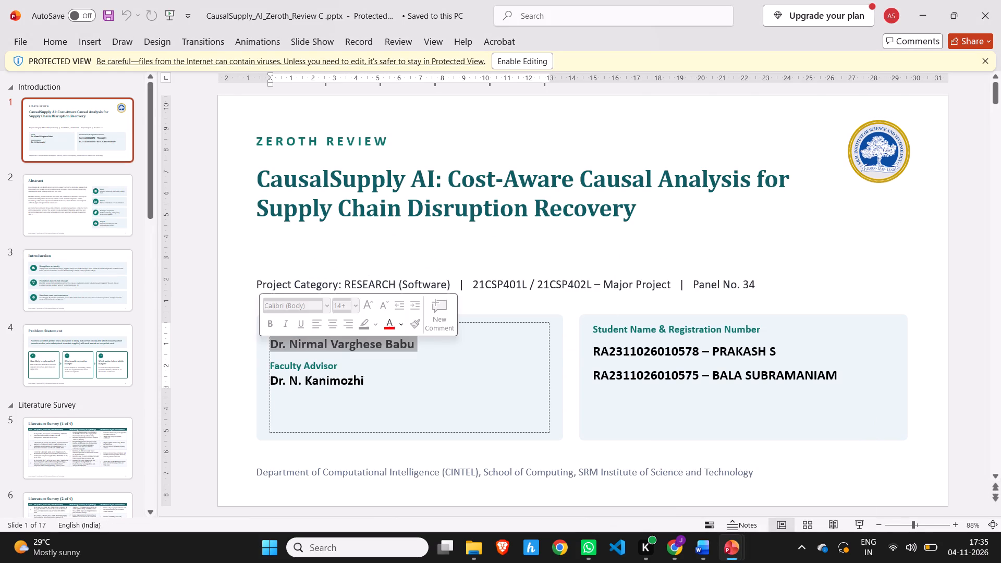
pyautogui.hotkey('ctrl', 'c')
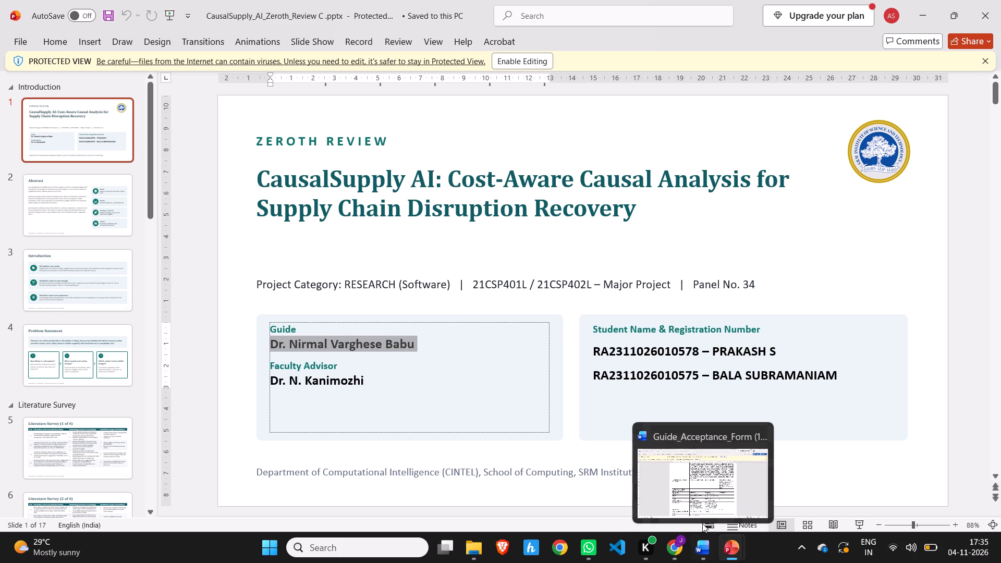
# Return to the Career Nova AI deck and paste the copied name into the emptied text box under "Guide".
pyautogui.click(775, 498)
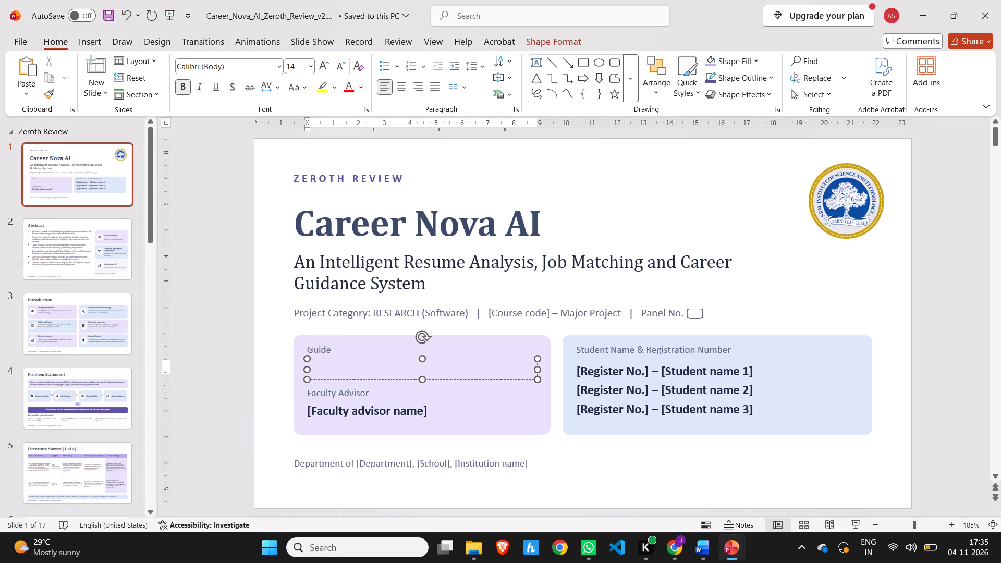
pyautogui.hotkey('ctrl', 'v')
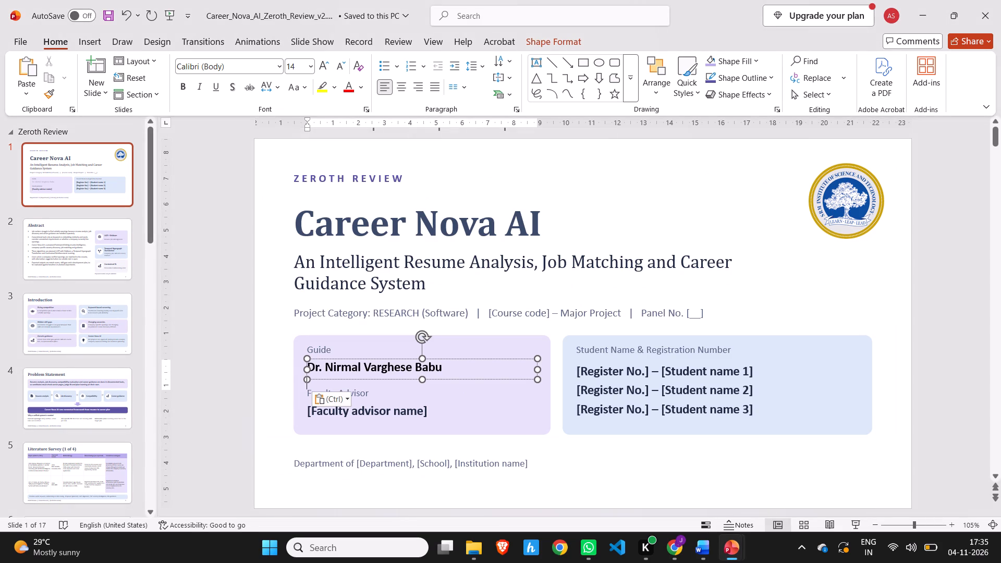
# Replace the "Faculty advisor name" placeholder text with the faculty advisor's title and name, leaving its opening bracket.
pyautogui.click(424, 411)
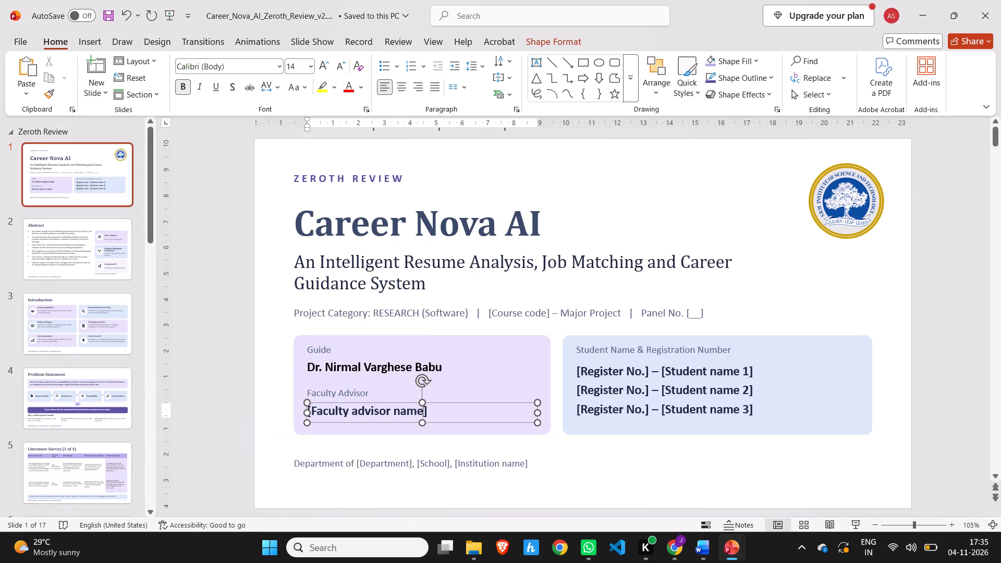
pyautogui.press('Right')
pyautogui.press('BackSpace')
pyautogui.press('BackSpace')
pyautogui.press('BackSpace')
pyautogui.press('BackSpace')
pyautogui.press('BackSpace')
pyautogui.press('BackSpace')
pyautogui.press('BackSpace')
pyautogui.press('BackSpace')
pyautogui.press('BackSpace')
pyautogui.press('BackSpace')
pyautogui.press('BackSpace')
pyautogui.press('BackSpace')
pyautogui.press('BackSpace')
pyautogui.press('BackSpace')
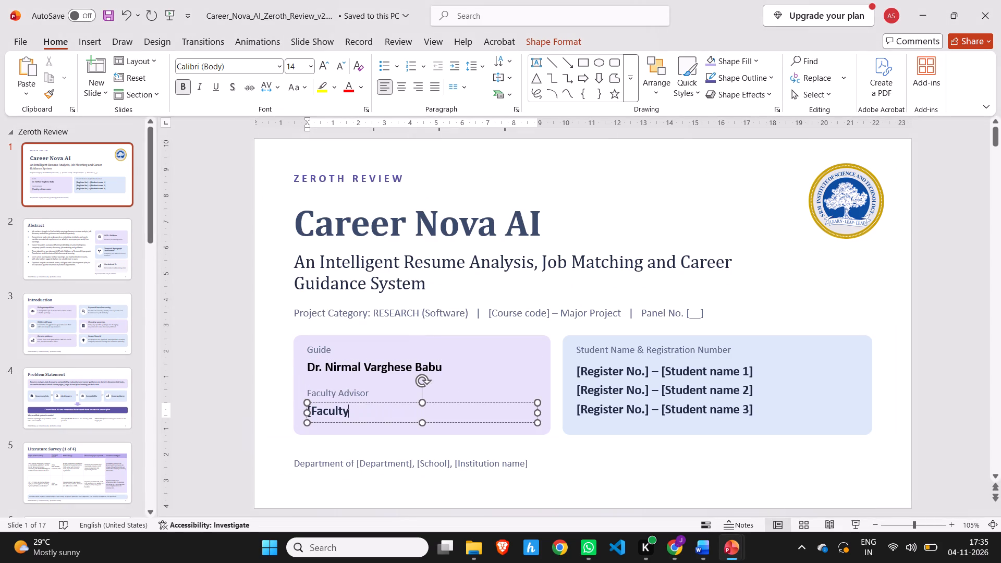
pyautogui.press('BackSpace')
pyautogui.press('BackSpace')
pyautogui.press('BackSpace')
pyautogui.press('BackSpace')
pyautogui.press('BackSpace')
pyautogui.press('BackSpace')
pyautogui.press('BackSpace')
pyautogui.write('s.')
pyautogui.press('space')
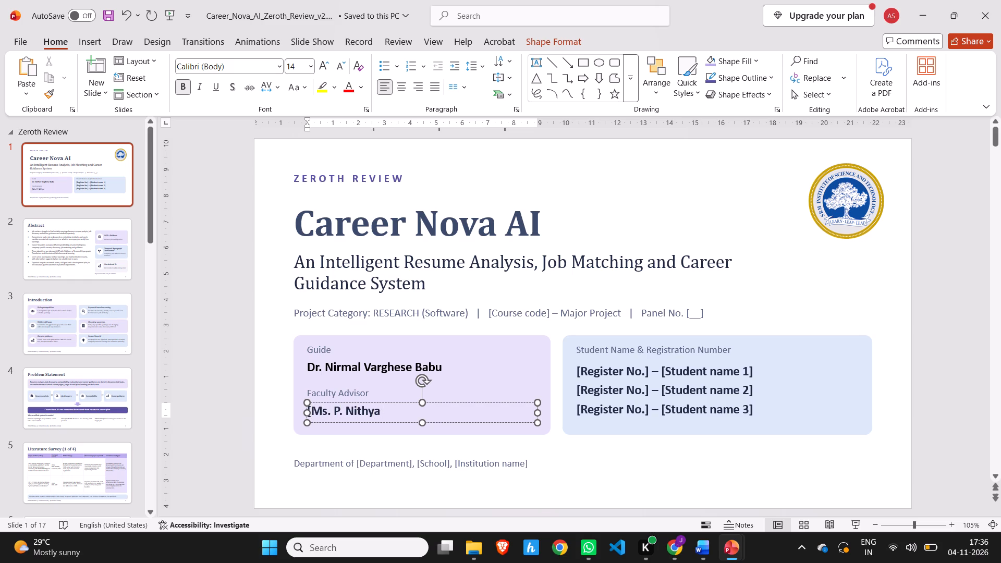
# Replace the first "[Register No.]" placeholder with the first student's registration number.
pyautogui.click(645, 372)
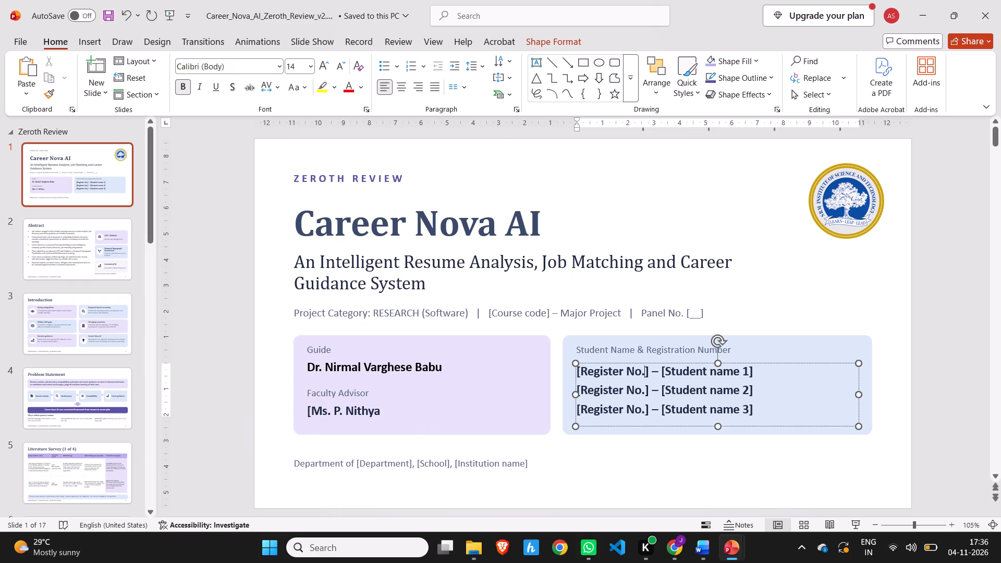
pyautogui.press('Right')
pyautogui.press('BackSpace')
pyautogui.press('BackSpace')
pyautogui.press('BackSpace')
pyautogui.press('BackSpace')
pyautogui.press('BackSpace')
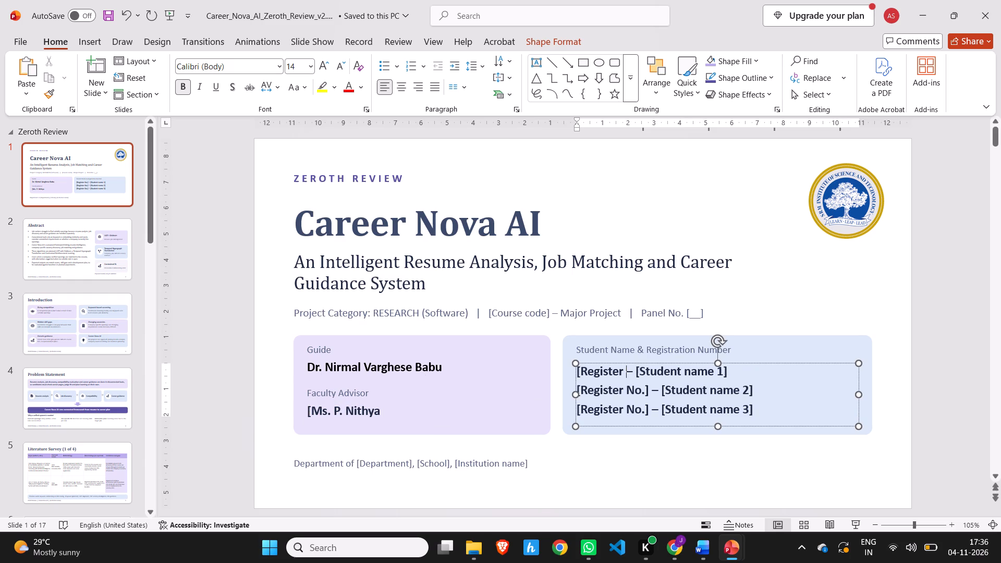
pyautogui.press('BackSpace')
pyautogui.press('BackSpace')
pyautogui.press('BackSpace')
pyautogui.press('BackSpace')
pyautogui.press('BackSpace')
pyautogui.press('BackSpace')
pyautogui.press('BackSpace')
pyautogui.press('BackSpace')
pyautogui.press('BackSpace')
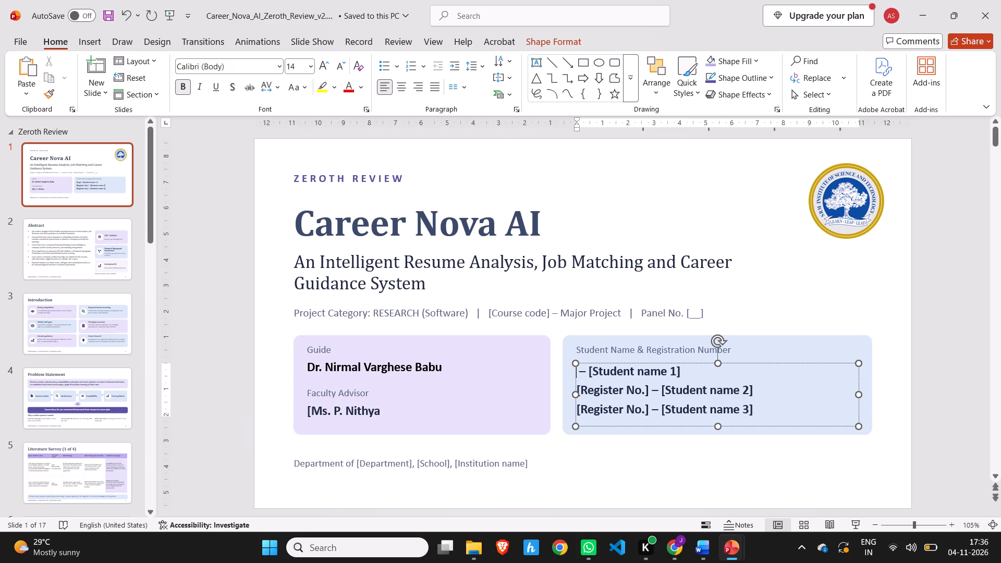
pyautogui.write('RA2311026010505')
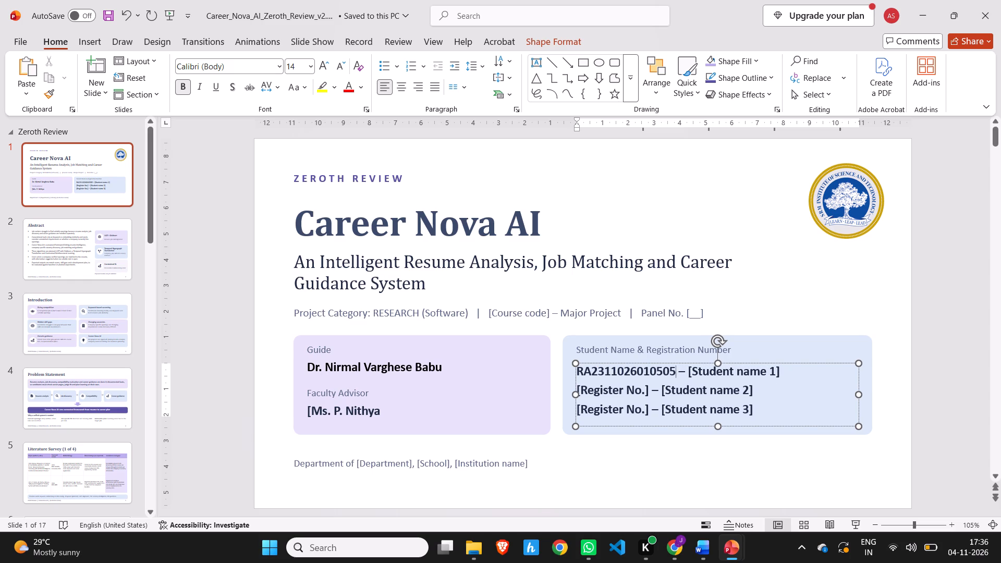
# Replace the "[Student name 1]" placeholder with the first student's name.
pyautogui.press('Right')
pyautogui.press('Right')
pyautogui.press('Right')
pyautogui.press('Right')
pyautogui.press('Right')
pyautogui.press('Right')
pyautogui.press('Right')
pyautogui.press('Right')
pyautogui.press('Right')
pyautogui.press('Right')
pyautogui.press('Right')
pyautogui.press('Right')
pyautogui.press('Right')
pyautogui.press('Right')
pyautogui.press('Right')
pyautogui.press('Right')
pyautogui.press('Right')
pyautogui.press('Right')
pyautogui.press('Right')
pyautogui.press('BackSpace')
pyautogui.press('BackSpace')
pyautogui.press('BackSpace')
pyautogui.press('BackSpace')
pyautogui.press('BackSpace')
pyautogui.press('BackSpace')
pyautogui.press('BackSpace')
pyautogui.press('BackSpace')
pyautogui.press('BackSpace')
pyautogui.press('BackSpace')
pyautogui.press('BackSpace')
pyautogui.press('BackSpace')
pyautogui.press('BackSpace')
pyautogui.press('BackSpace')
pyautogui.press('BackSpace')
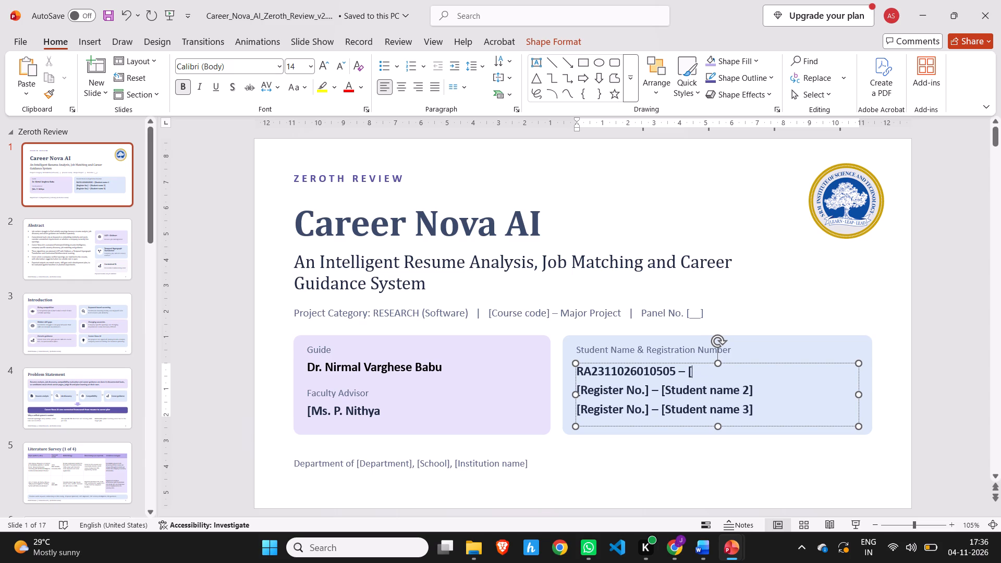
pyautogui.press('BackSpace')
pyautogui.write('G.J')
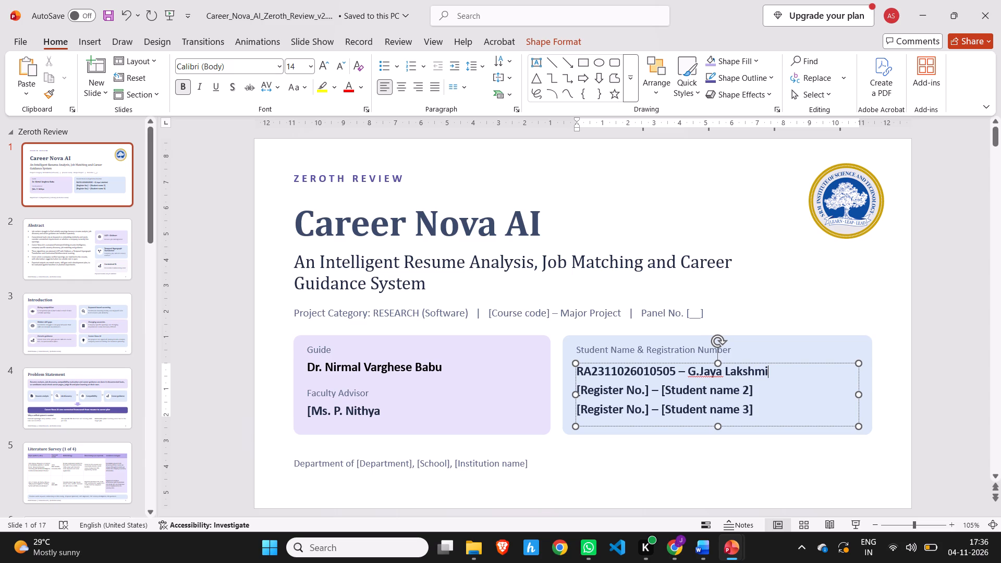
# Replace the placeholder rows for students 2 and 3 with the second student's registration number.
pyautogui.moveTo(753, 408); pyautogui.dragTo(597, 392)
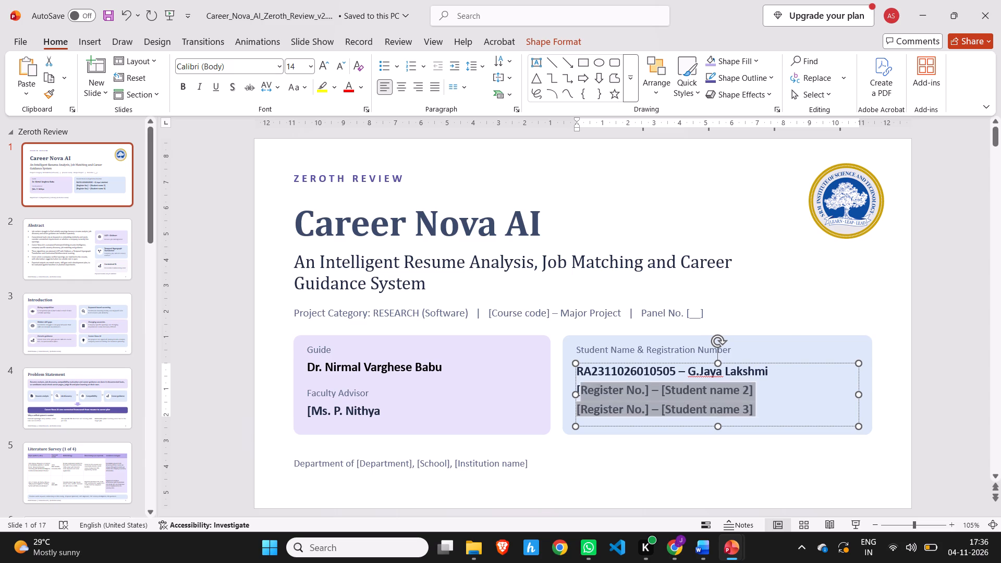
pyautogui.press('BackSpace')
pyautogui.press('BackSpace')
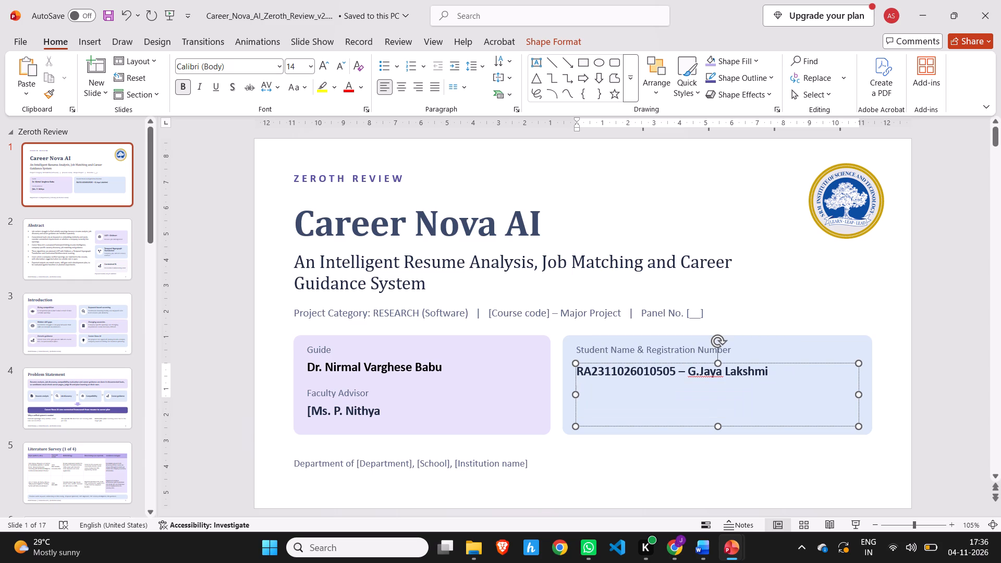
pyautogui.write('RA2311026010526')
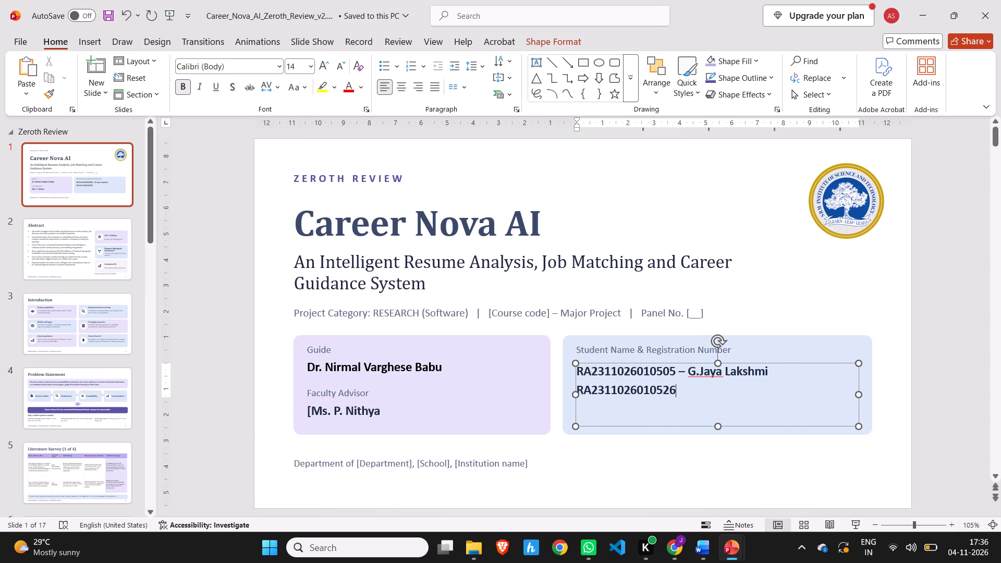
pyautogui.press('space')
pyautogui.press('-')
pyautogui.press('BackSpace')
# Remove the stray opening bracket before the faculty advisor's name.
pyautogui.click(312, 407)
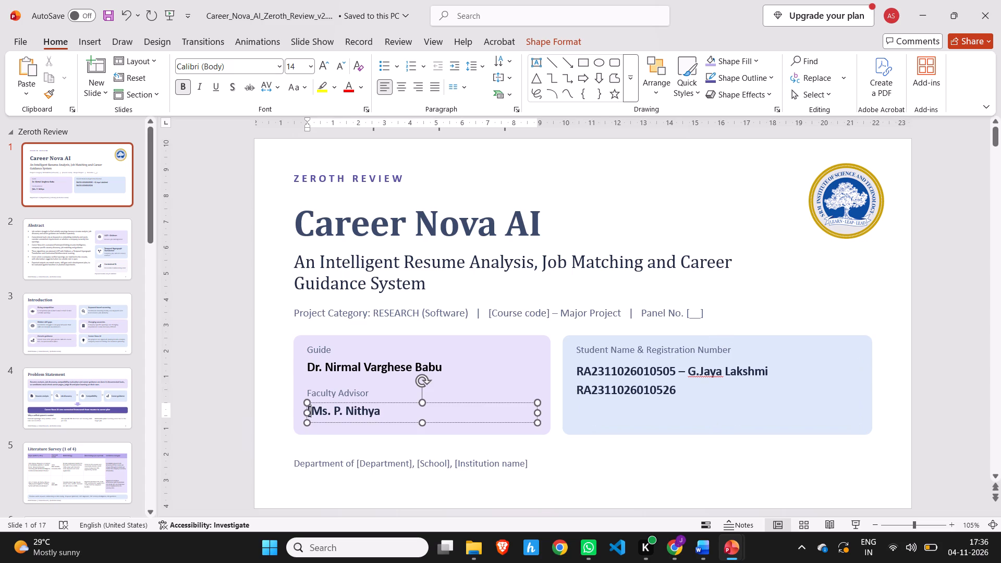
pyautogui.press('BackSpace')
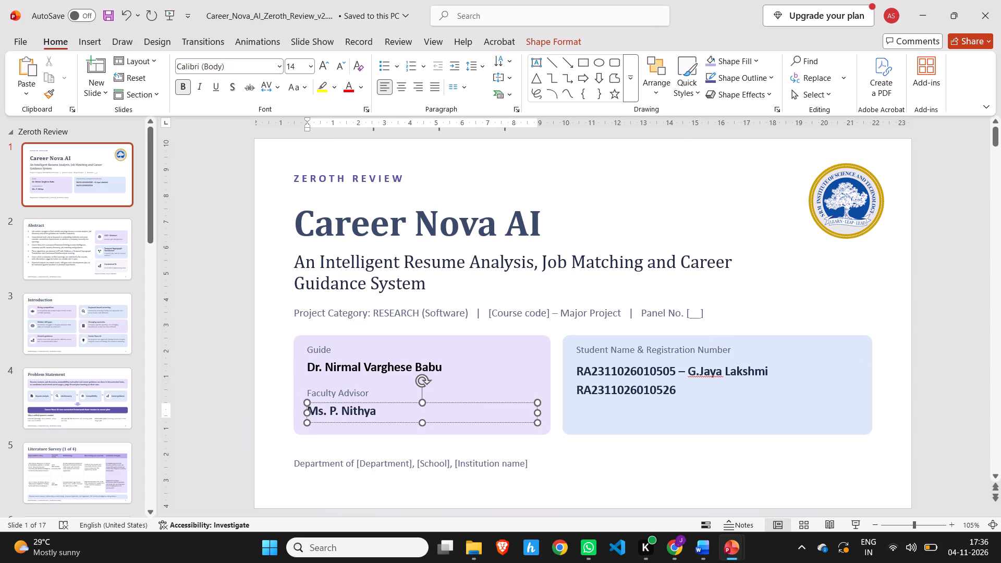
# Add the same dash separator used in the first student's row after the second student's registration number.
pyautogui.click(684, 369)
pyautogui.click(684, 369)
pyautogui.moveTo(684, 369); pyautogui.dragTo(677, 370)
pyautogui.hotkey('ctrl', 'c')
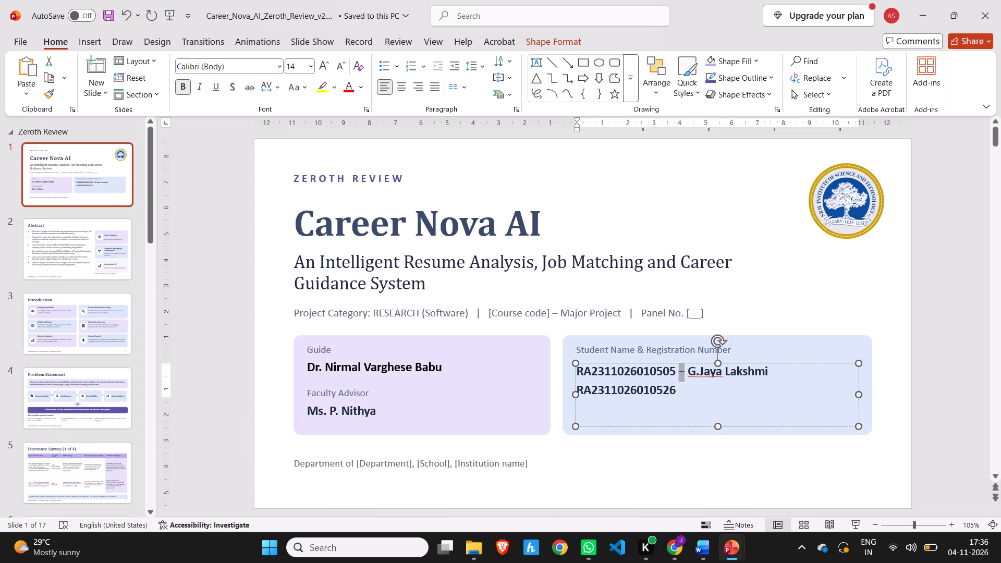
pyautogui.click(677, 389)
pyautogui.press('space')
pyautogui.hotkey('ctrl', 'v')
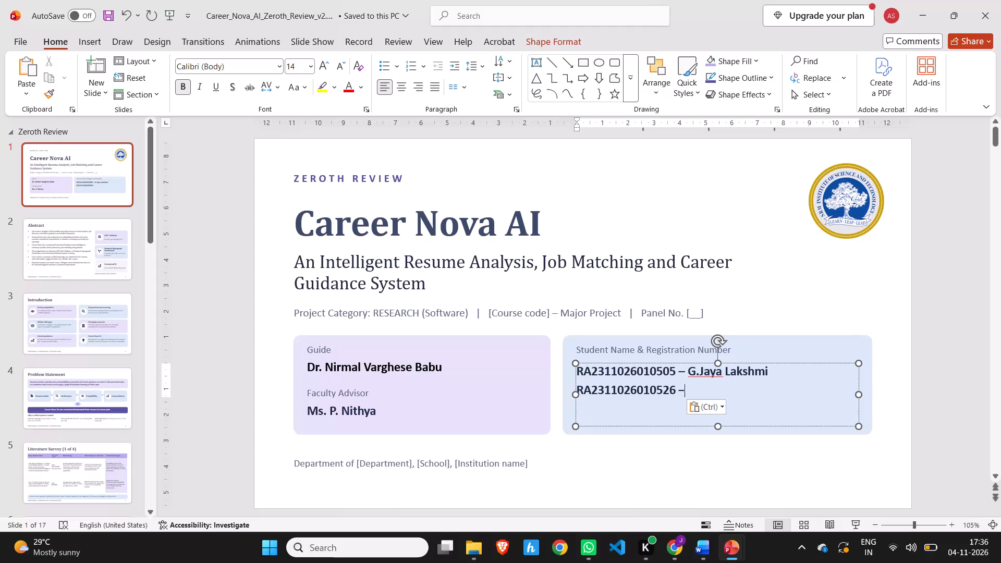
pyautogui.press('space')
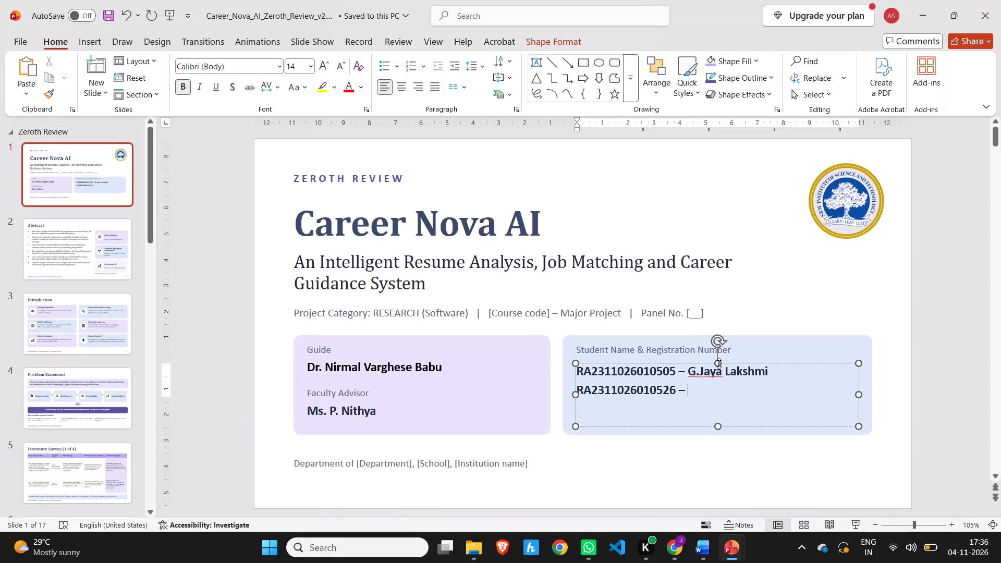
# Insert a space between the initial and the given name in the first student's row.
pyautogui.click(701, 374)
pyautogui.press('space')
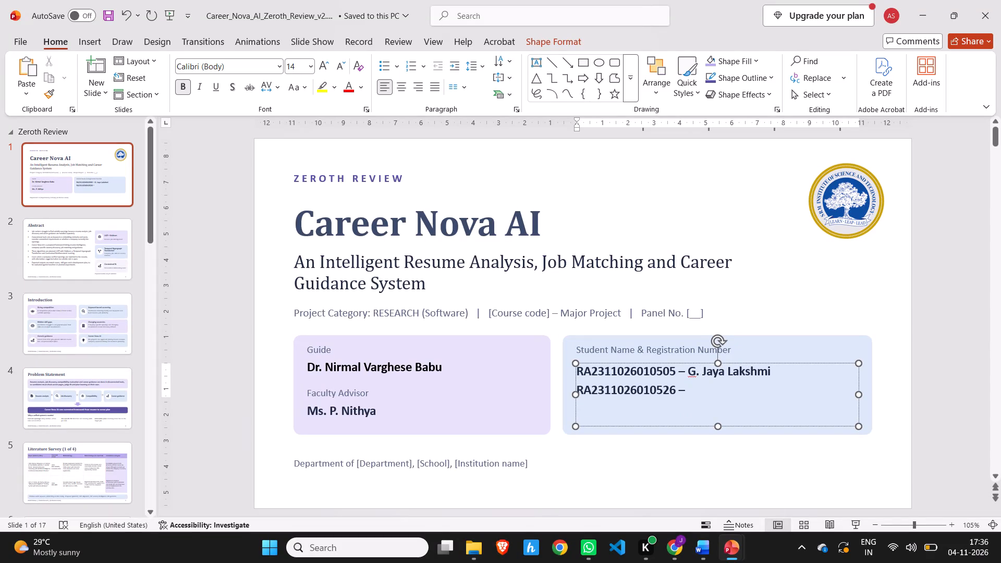
# Enter the second student's name after the dash in the second registration row.
pyautogui.click(697, 391)
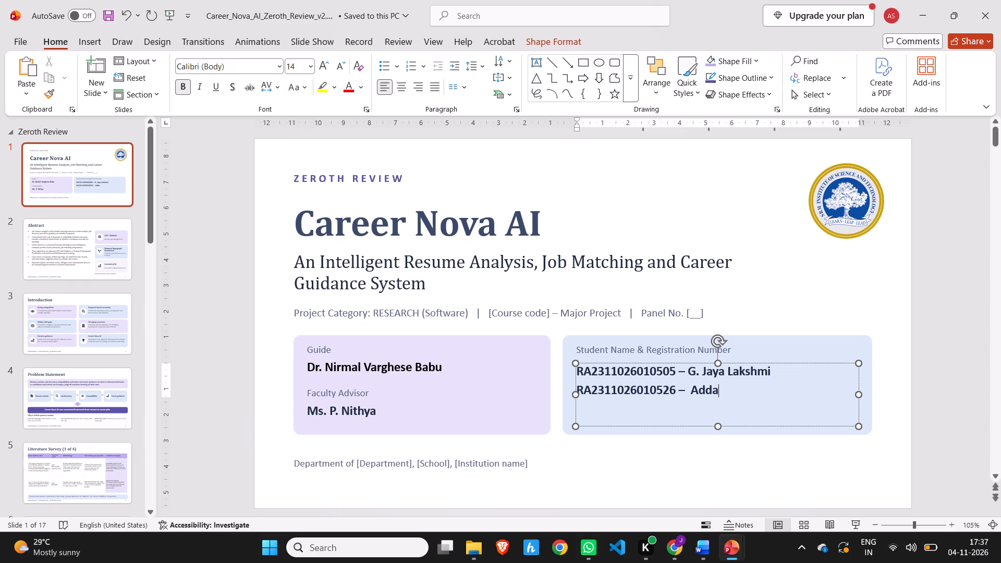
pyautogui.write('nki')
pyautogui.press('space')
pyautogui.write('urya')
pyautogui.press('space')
pyautogui.click(914, 325)
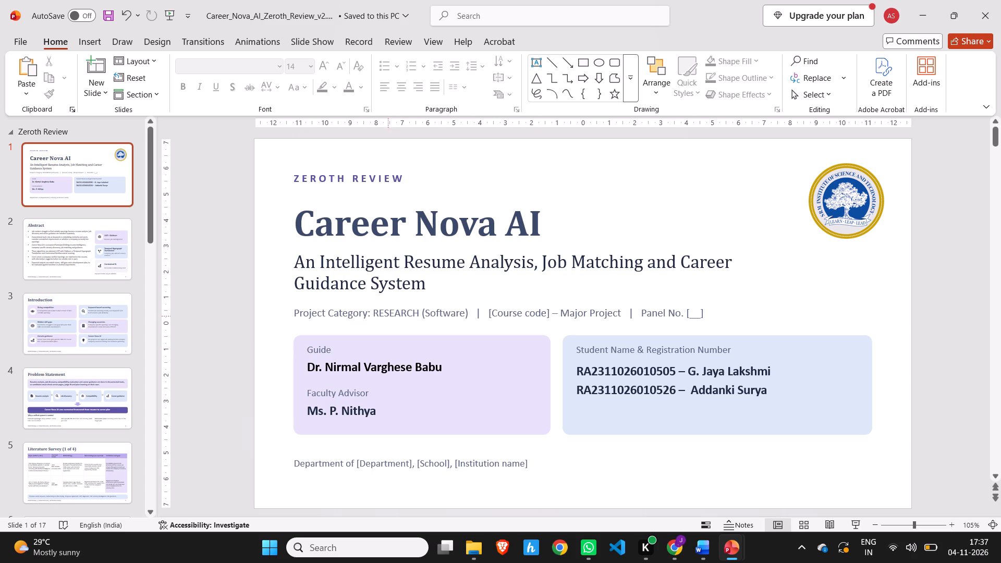
# Replace the "[Course code]" placeholder with "21CSP401L / 21CSP402L" copied from the CausalSupply AI deck's title slide.
pyautogui.click(690, 502)
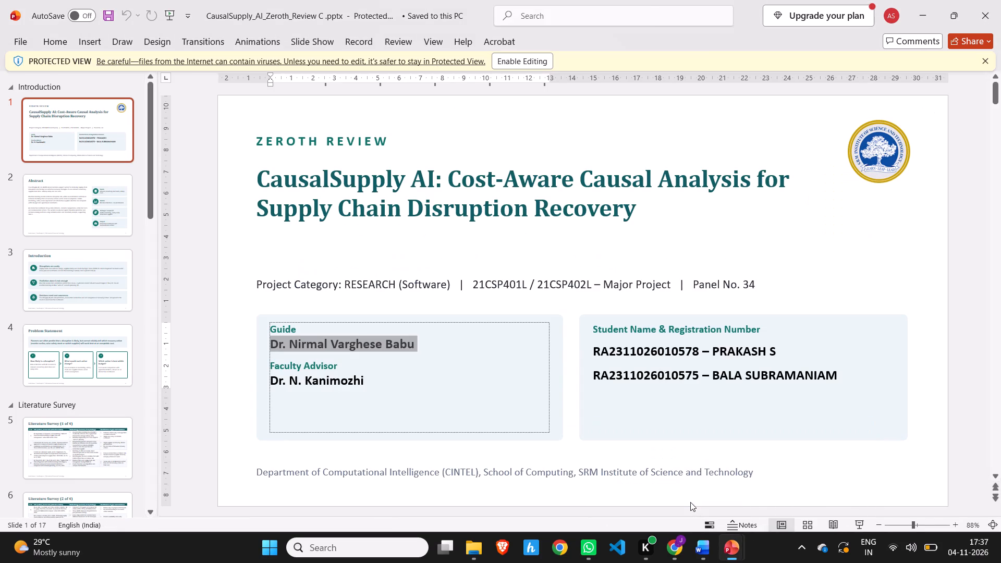
pyautogui.moveTo(475, 282); pyautogui.dragTo(496, 283)
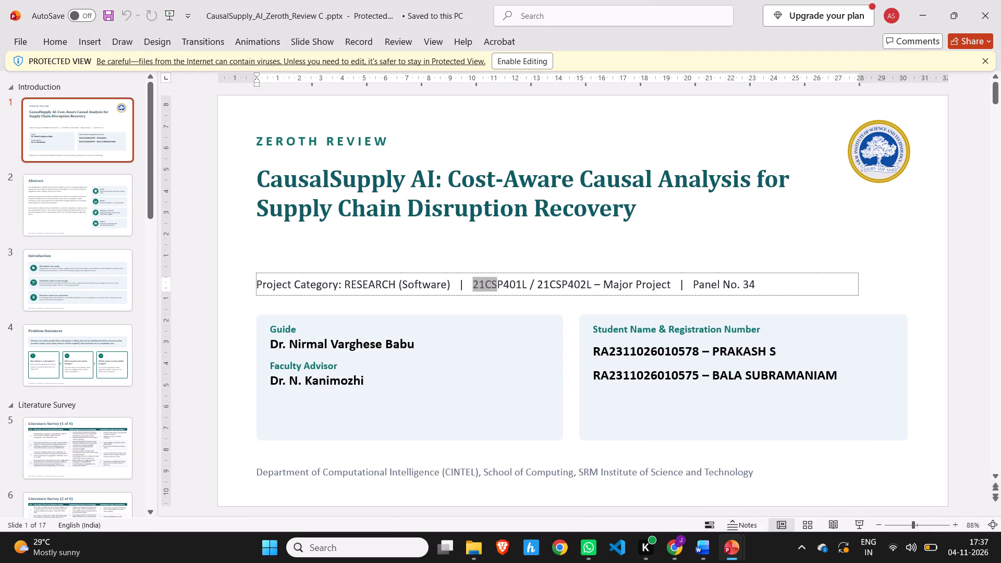
pyautogui.moveTo(496, 283); pyautogui.dragTo(574, 277)
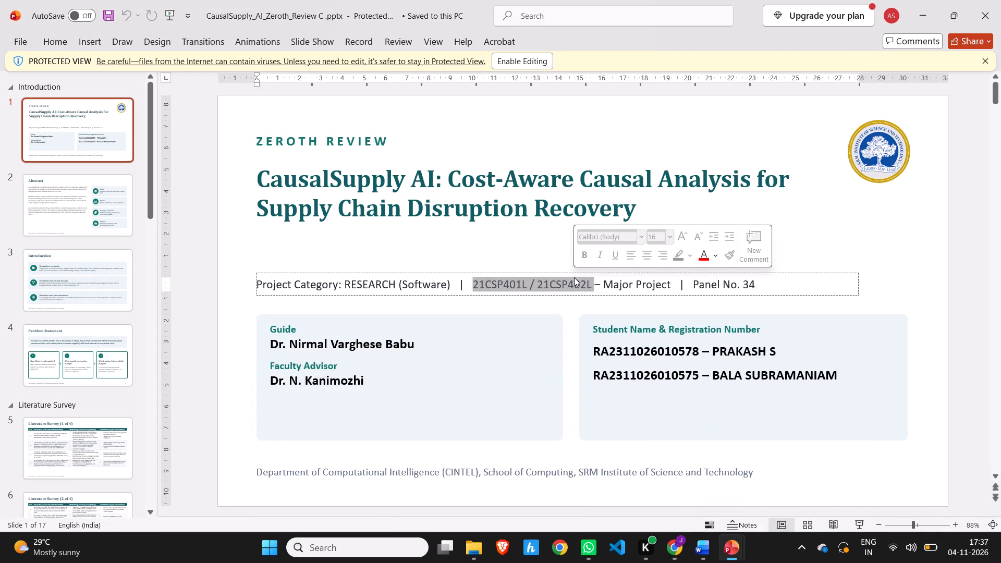
pyautogui.hotkey('ctrl', 'c')
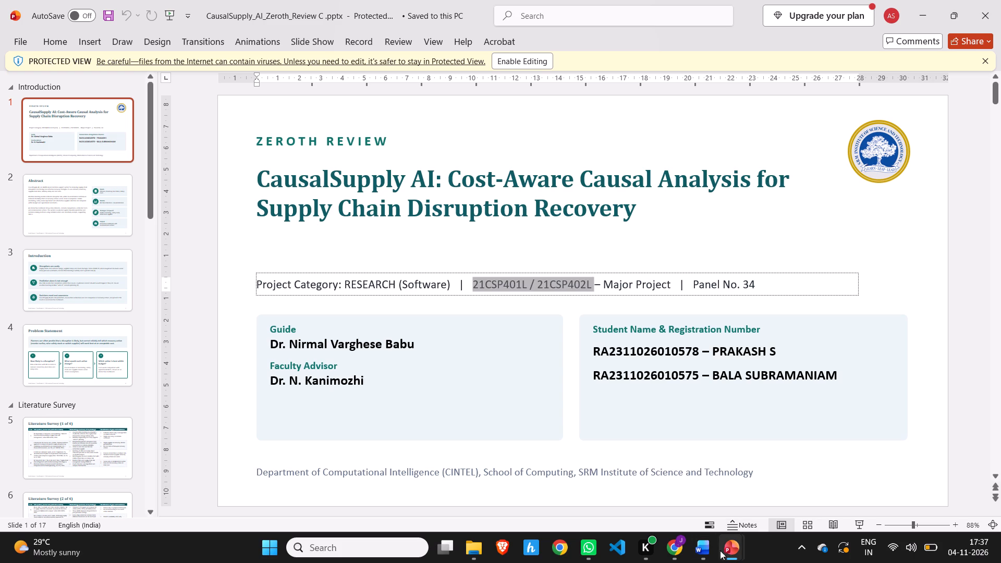
pyautogui.click(772, 487)
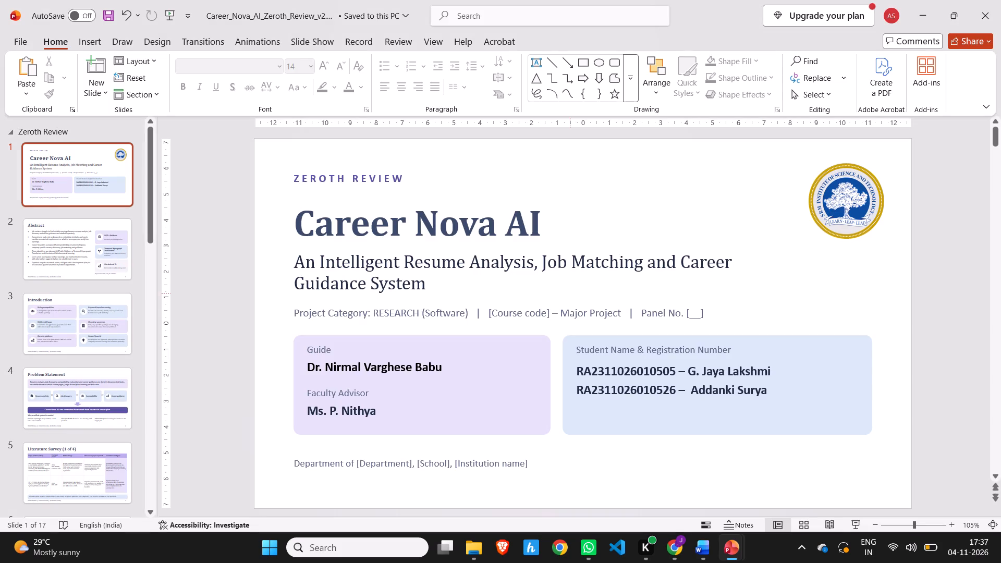
pyautogui.moveTo(549, 310); pyautogui.dragTo(502, 317)
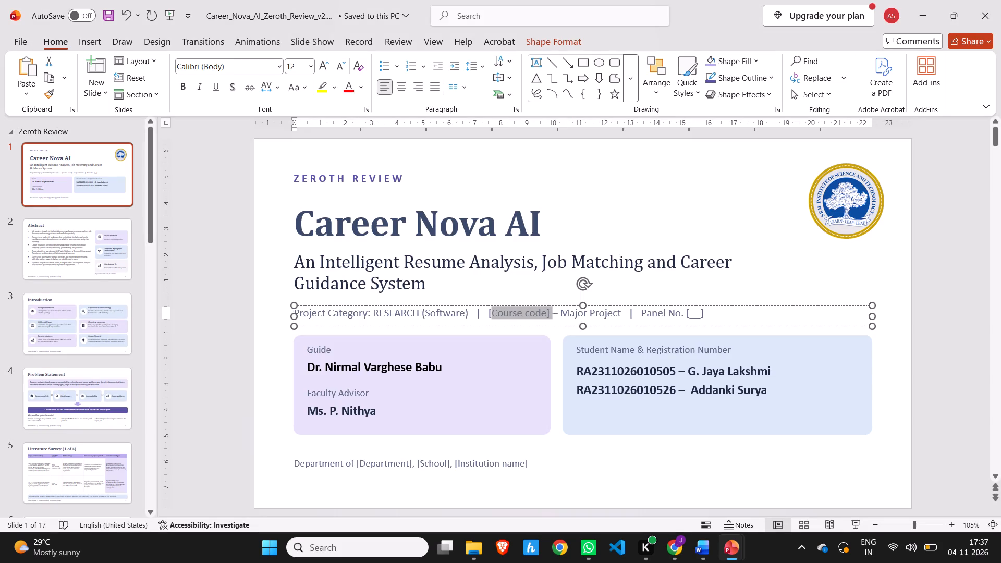
pyautogui.moveTo(502, 317); pyautogui.dragTo(488, 314)
pyautogui.press('BackSpace')
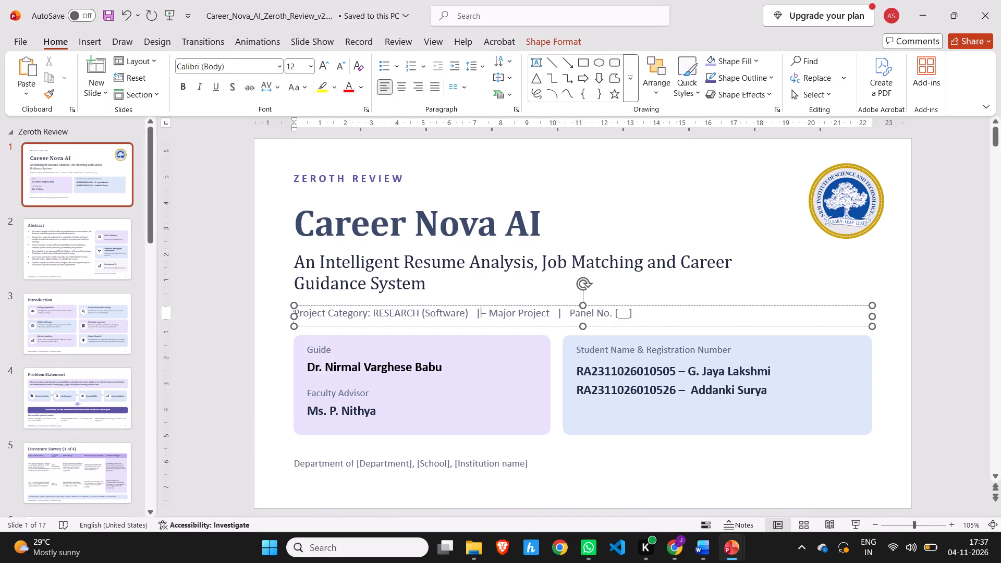
pyautogui.hotkey('ctrl', 'v')
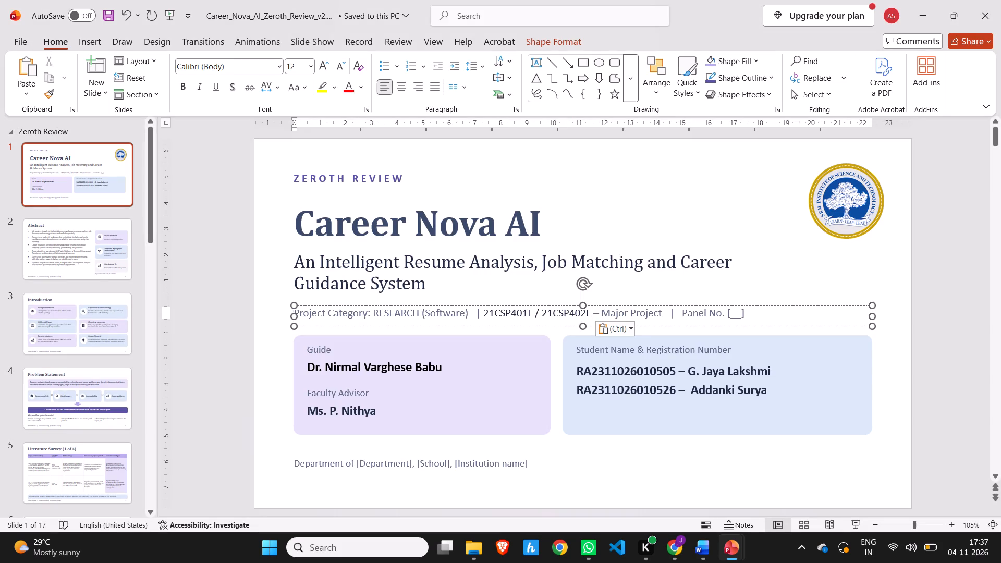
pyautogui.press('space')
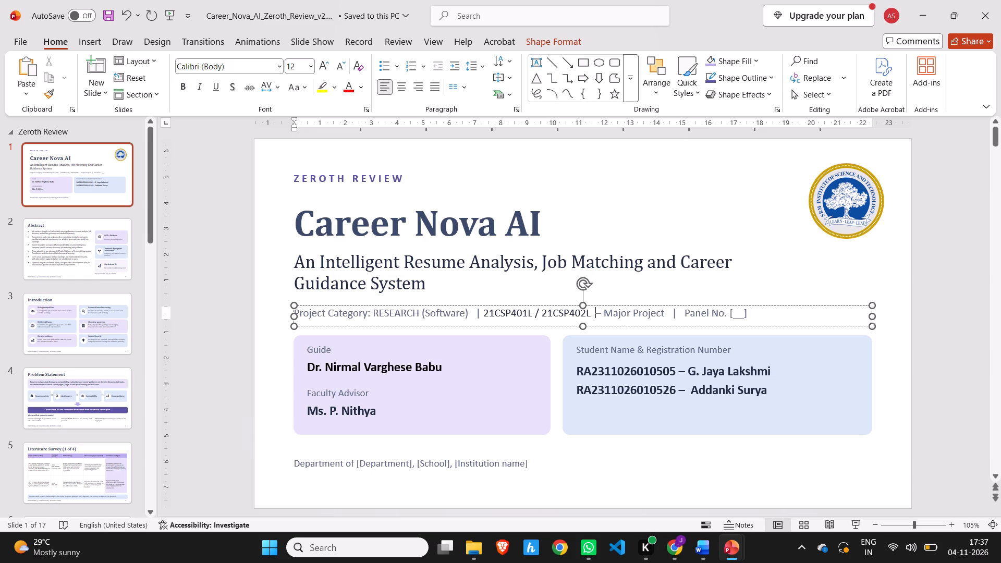
# Replace the blank bracketed panel number on the project category line with 34.
pyautogui.click(742, 312)
pyautogui.press('Right')
pyautogui.press('BackSpace')
pyautogui.press('BackSpace')
pyautogui.press('BackSpace')
pyautogui.press('BackSpace')
pyautogui.hotkey('ctrl', 'v')
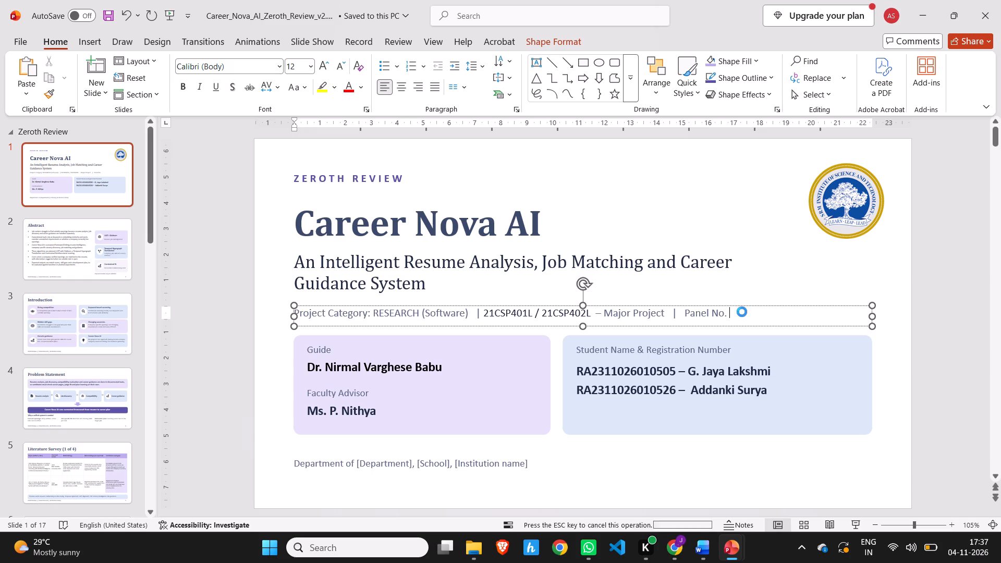
pyautogui.press('BackSpace')
pyautogui.press('BackSpace')
pyautogui.press('BackSpace')
pyautogui.press('BackSpace')
pyautogui.press('BackSpace')
pyautogui.press('BackSpace')
pyautogui.press('BackSpace')
pyautogui.press('BackSpace')
pyautogui.press('BackSpace')
pyautogui.press('BackSpace')
pyautogui.press('BackSpace')
pyautogui.press('BackSpace')
pyautogui.press('BackSpace')
pyautogui.press('BackSpace')
pyautogui.press('BackSpace')
pyautogui.press('BackSpace')
pyautogui.press('BackSpace')
pyautogui.press('BackSpace')
pyautogui.press('BackSpace')
pyautogui.press('BackSpace')
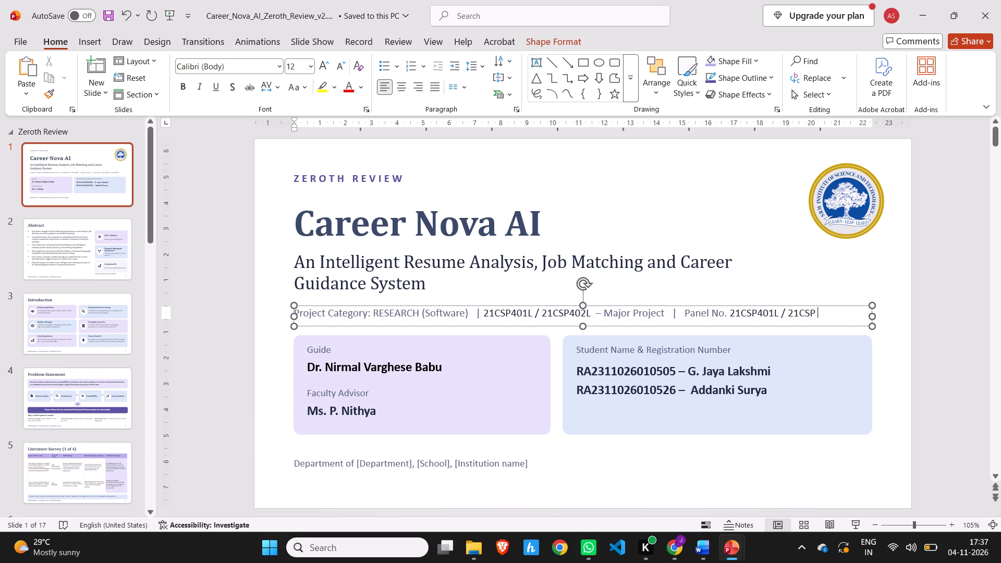
pyautogui.press('BackSpace')
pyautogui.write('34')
# Replace the placeholder department line with the CausalSupply deck's "Department of Computational Intelligence (CINTEL), School of Computing, SRM Institute of Science and Technology".
pyautogui.click(692, 509)
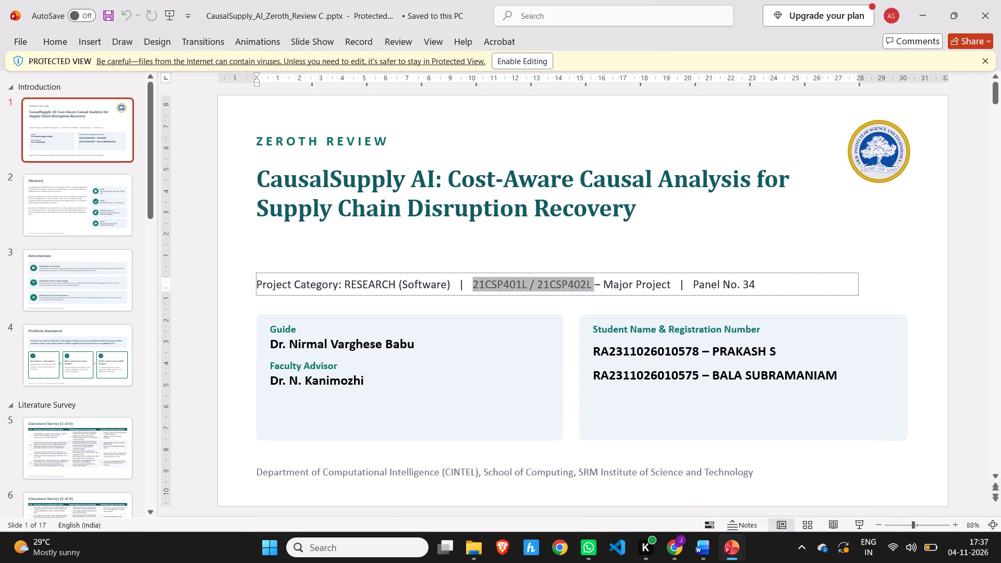
pyautogui.moveTo(752, 472); pyautogui.dragTo(684, 479)
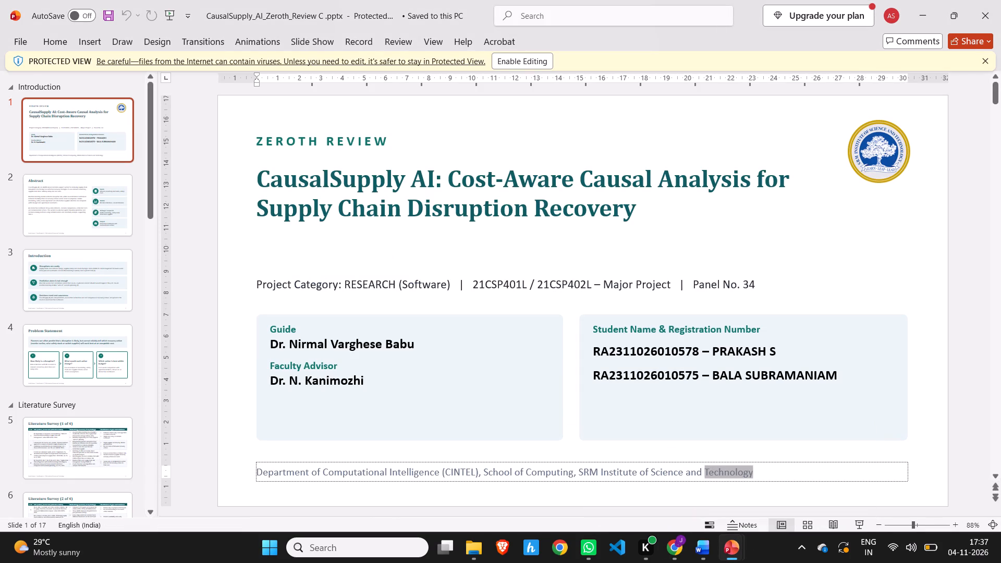
pyautogui.moveTo(684, 479); pyautogui.dragTo(259, 459)
pyautogui.hotkey('ctrl', 'c')
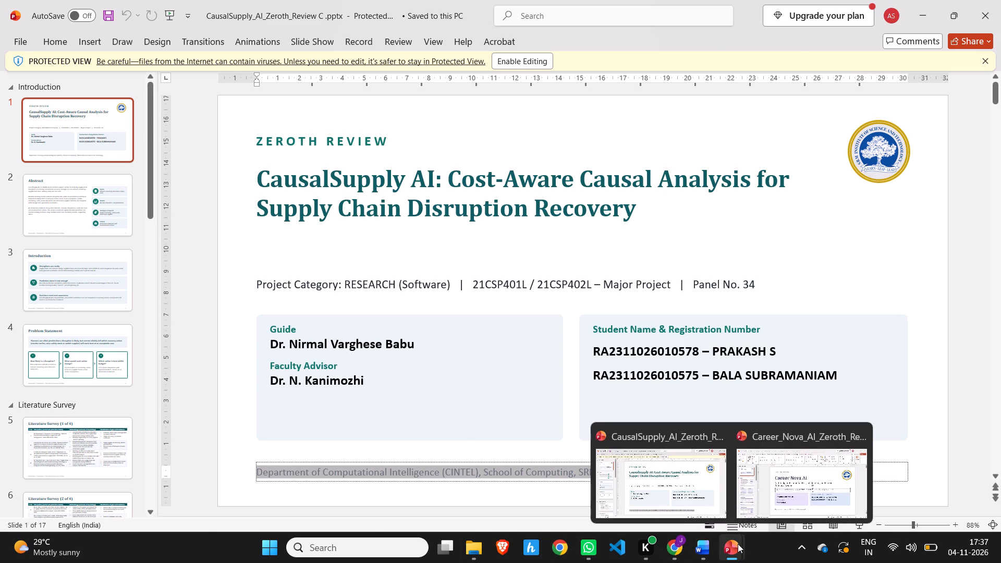
pyautogui.click(797, 474)
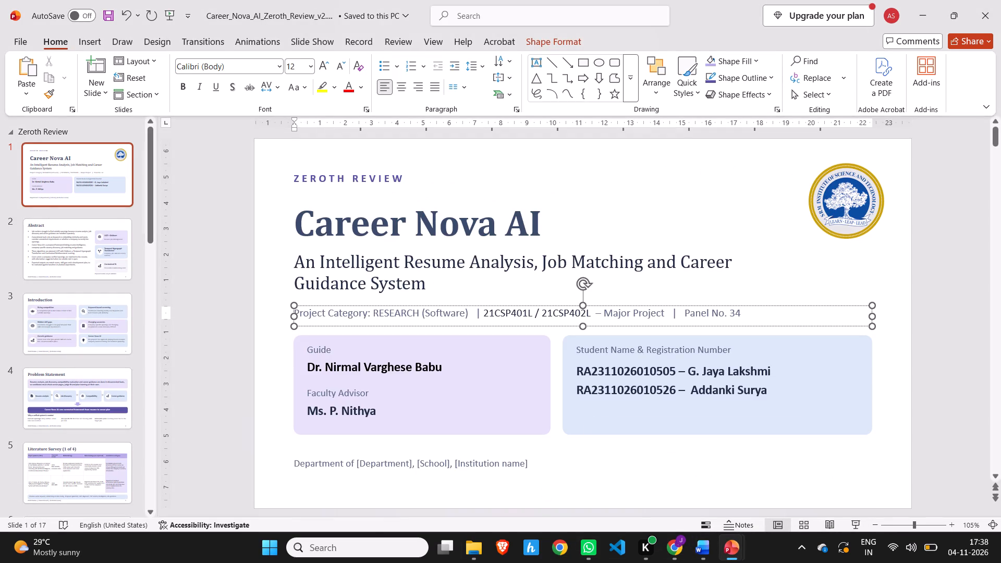
pyautogui.click(528, 461)
pyautogui.moveTo(528, 461); pyautogui.dragTo(258, 486)
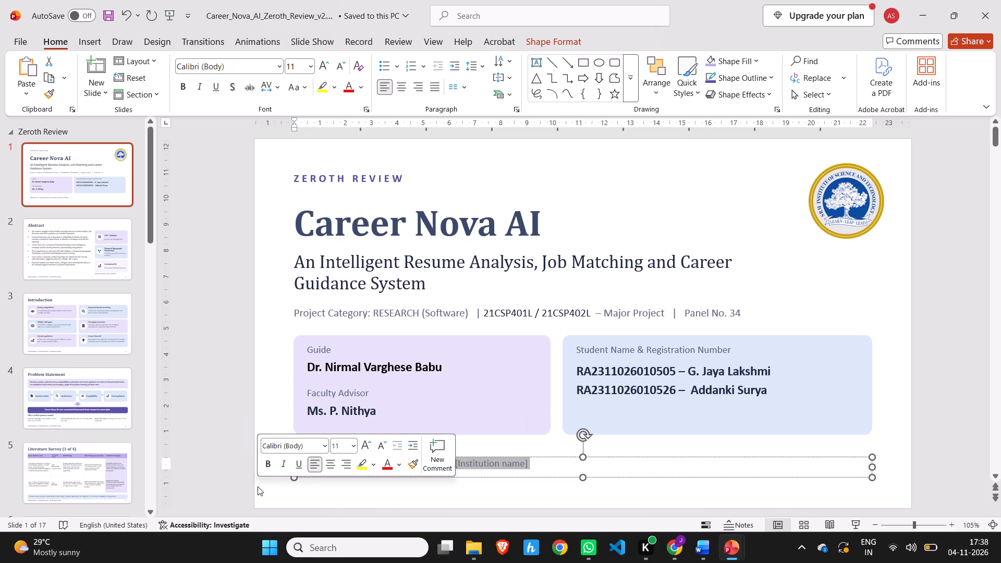
pyautogui.hotkey('ctrl', 'v')
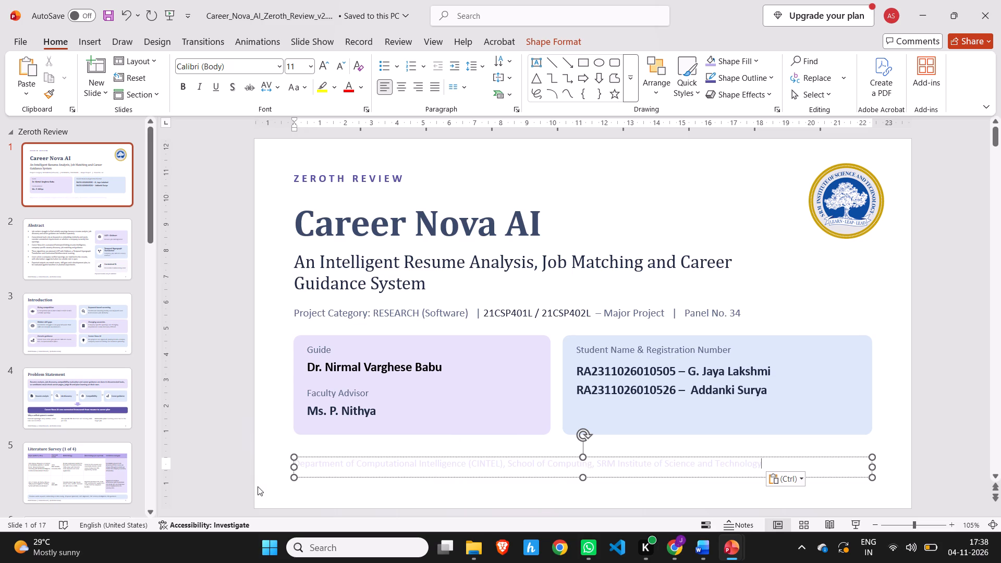
# Recolour the pasted department line's text with the darkest shade of the theme's navy blue.
pyautogui.click(763, 465)
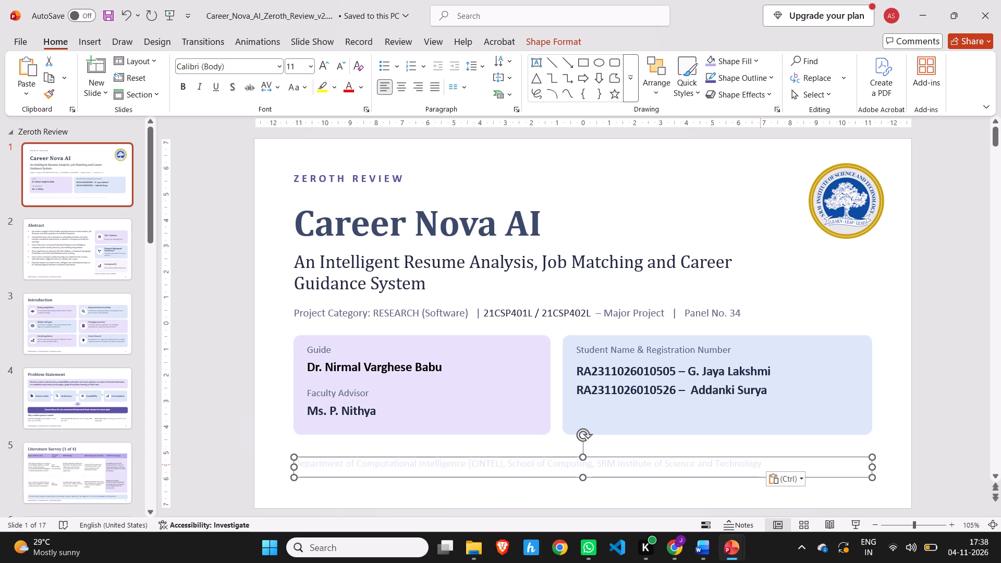
pyautogui.moveTo(760, 464); pyautogui.dragTo(303, 450)
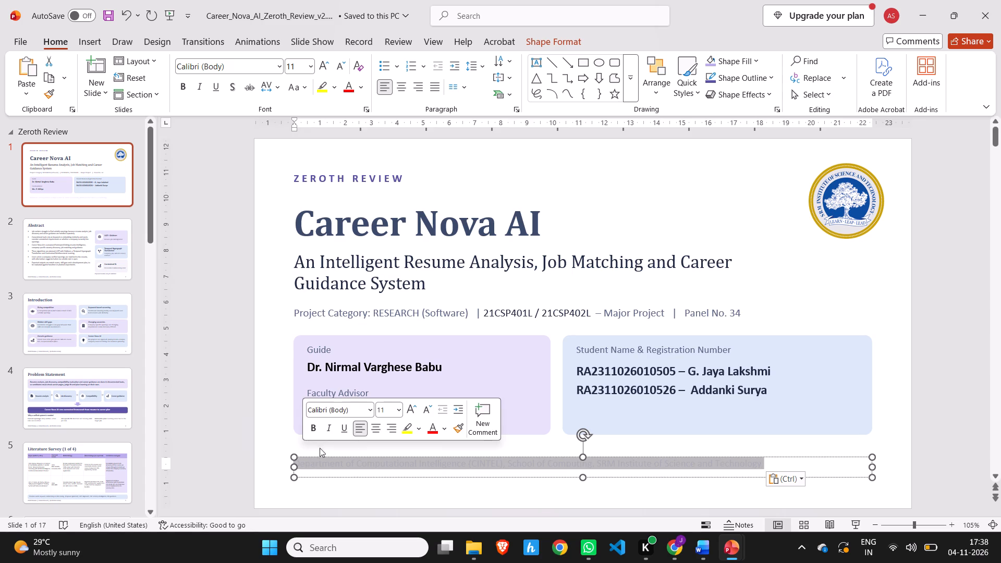
pyautogui.click(441, 422)
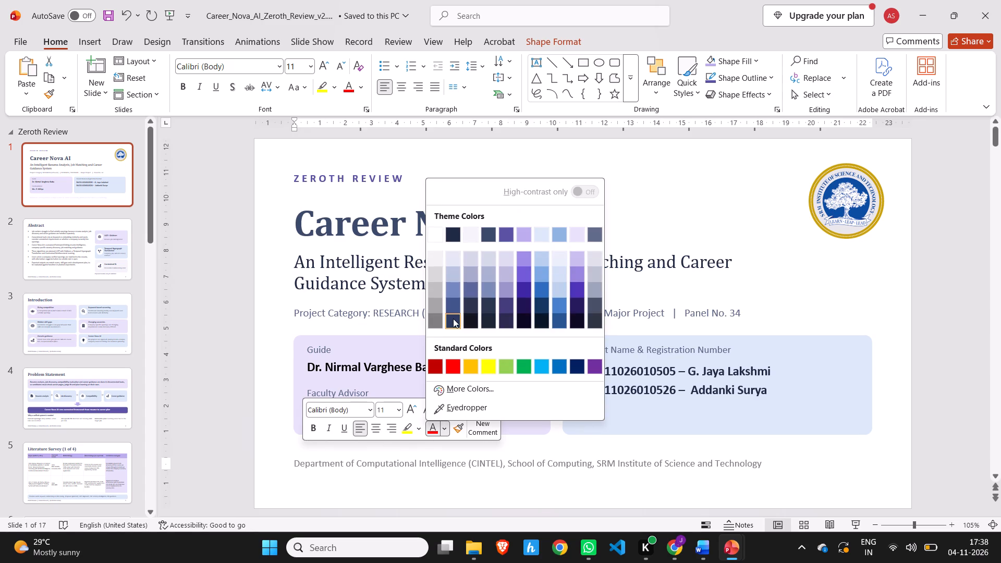
pyautogui.click(454, 320)
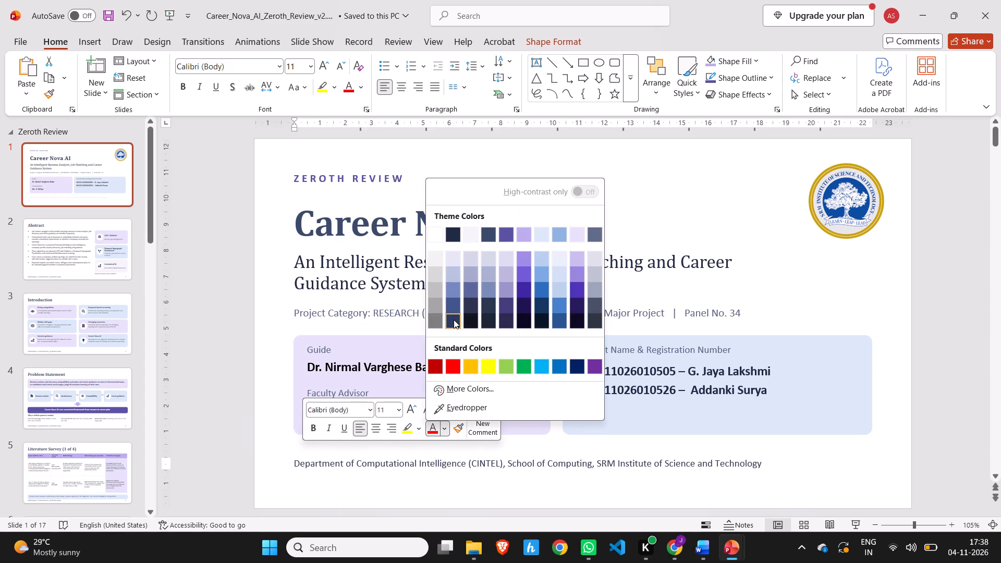
pyautogui.click(188, 394)
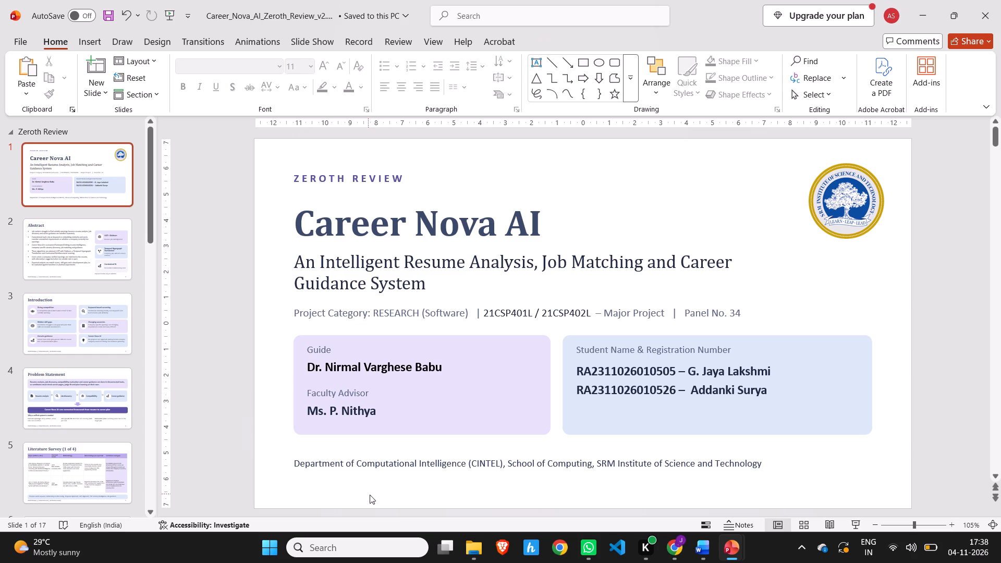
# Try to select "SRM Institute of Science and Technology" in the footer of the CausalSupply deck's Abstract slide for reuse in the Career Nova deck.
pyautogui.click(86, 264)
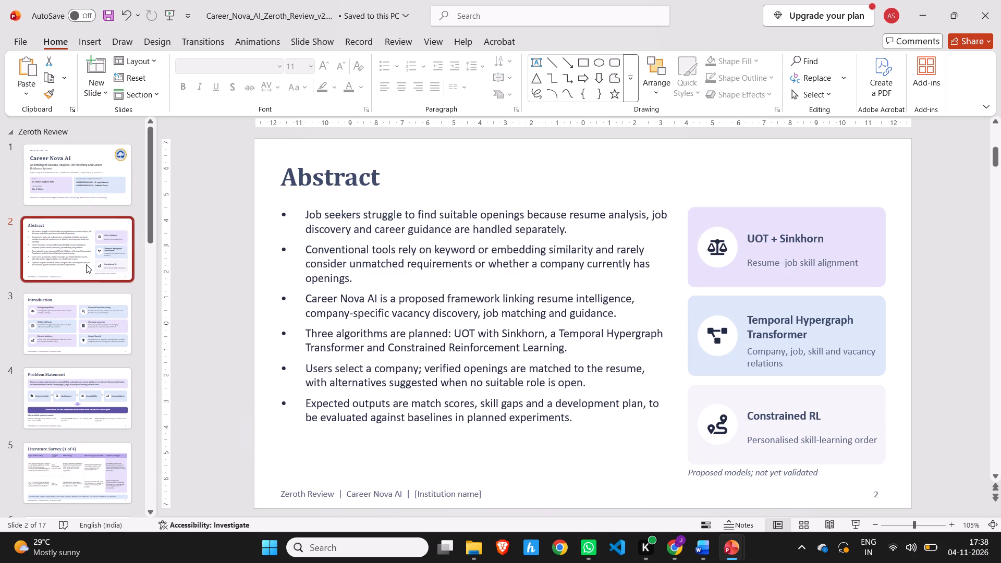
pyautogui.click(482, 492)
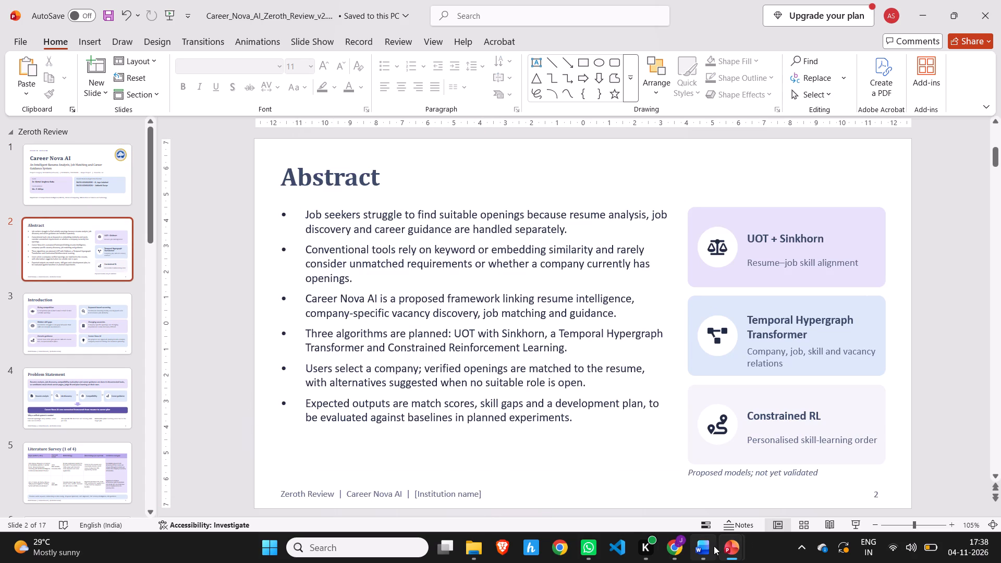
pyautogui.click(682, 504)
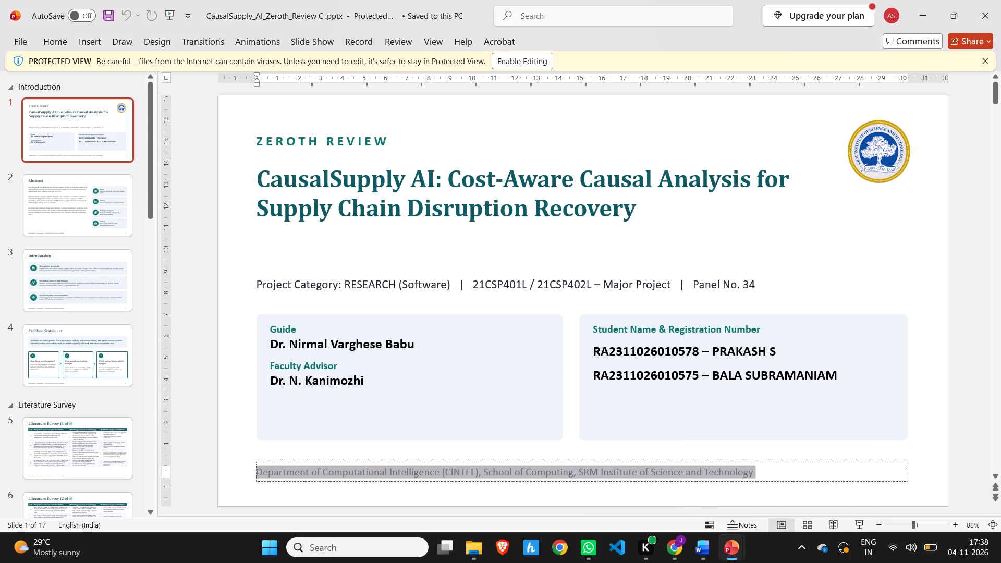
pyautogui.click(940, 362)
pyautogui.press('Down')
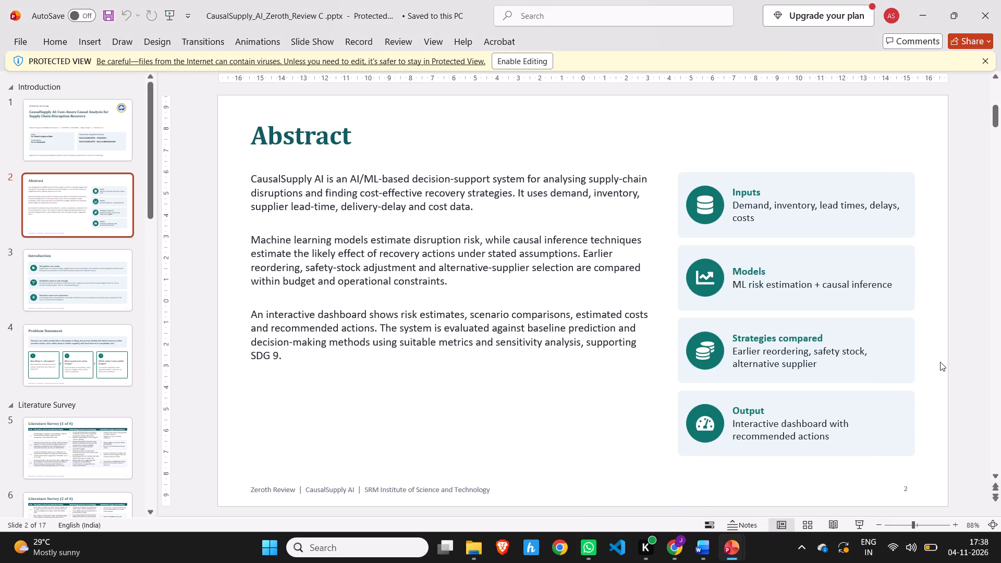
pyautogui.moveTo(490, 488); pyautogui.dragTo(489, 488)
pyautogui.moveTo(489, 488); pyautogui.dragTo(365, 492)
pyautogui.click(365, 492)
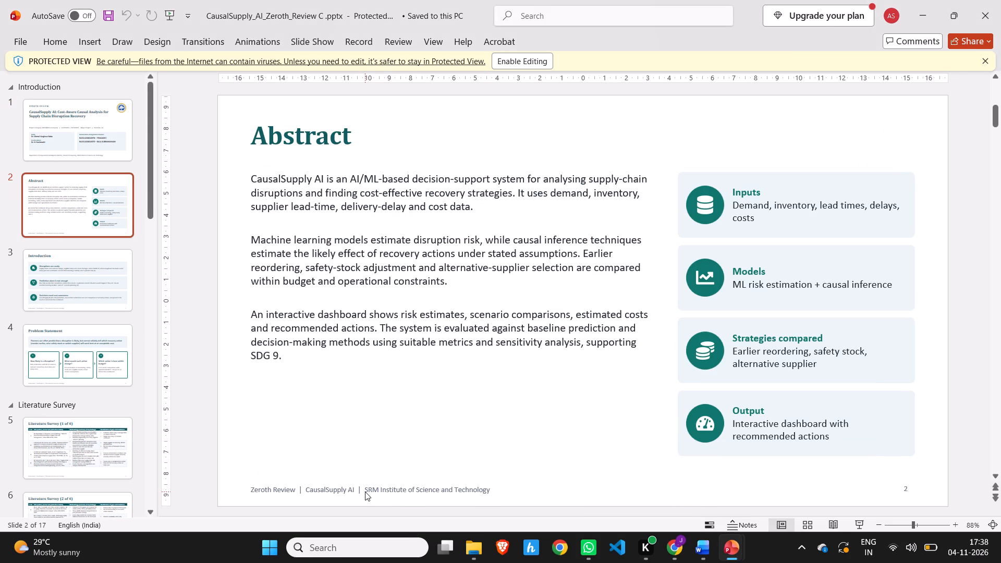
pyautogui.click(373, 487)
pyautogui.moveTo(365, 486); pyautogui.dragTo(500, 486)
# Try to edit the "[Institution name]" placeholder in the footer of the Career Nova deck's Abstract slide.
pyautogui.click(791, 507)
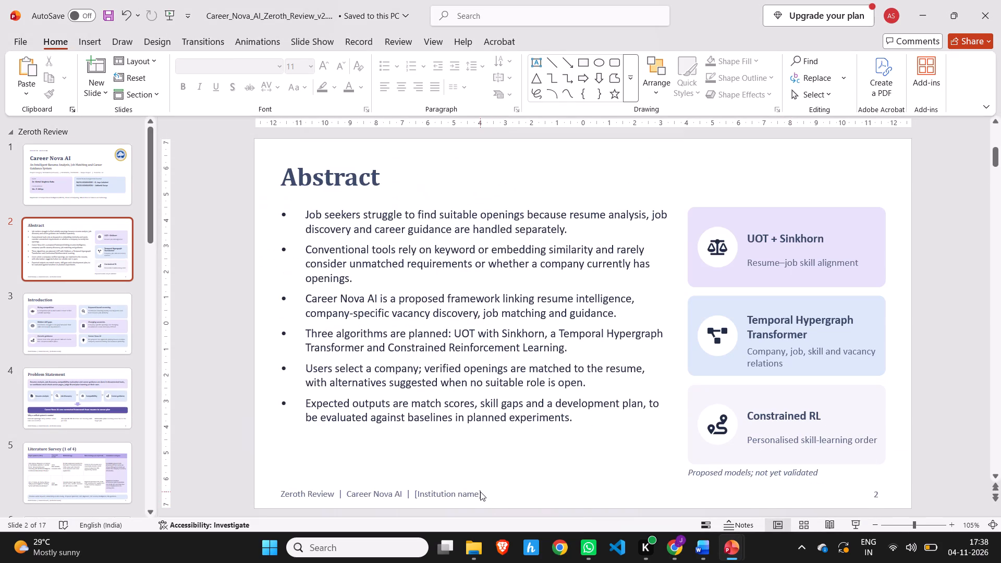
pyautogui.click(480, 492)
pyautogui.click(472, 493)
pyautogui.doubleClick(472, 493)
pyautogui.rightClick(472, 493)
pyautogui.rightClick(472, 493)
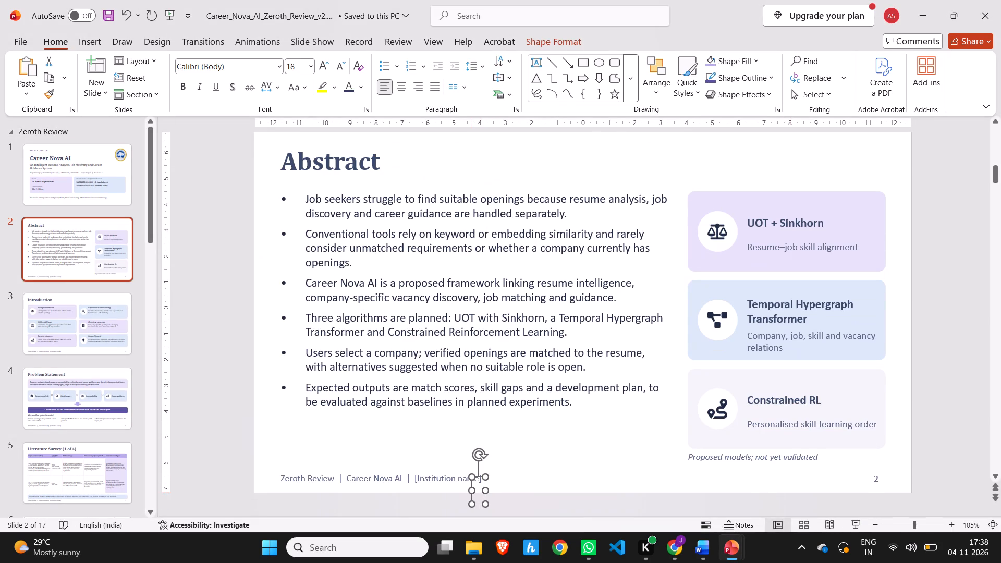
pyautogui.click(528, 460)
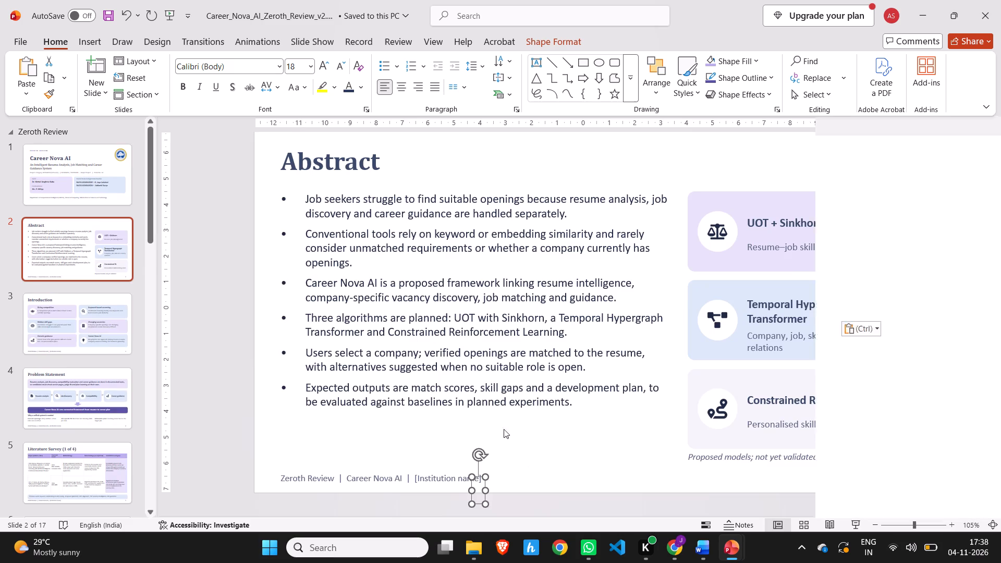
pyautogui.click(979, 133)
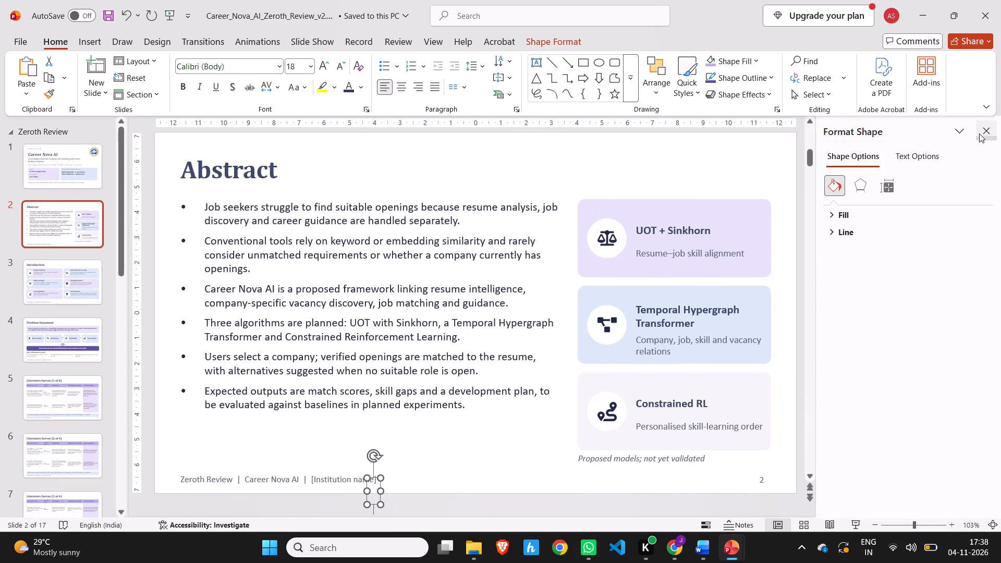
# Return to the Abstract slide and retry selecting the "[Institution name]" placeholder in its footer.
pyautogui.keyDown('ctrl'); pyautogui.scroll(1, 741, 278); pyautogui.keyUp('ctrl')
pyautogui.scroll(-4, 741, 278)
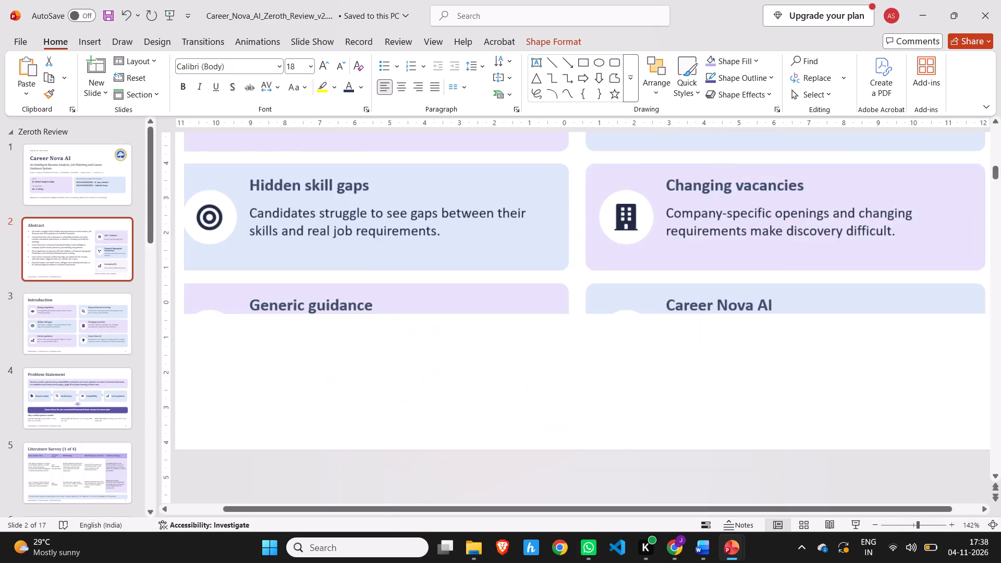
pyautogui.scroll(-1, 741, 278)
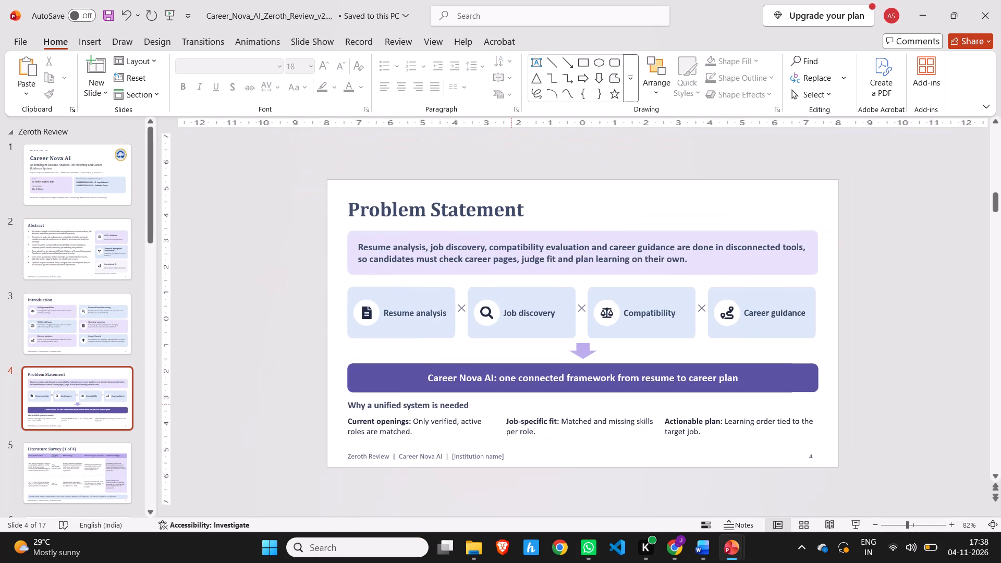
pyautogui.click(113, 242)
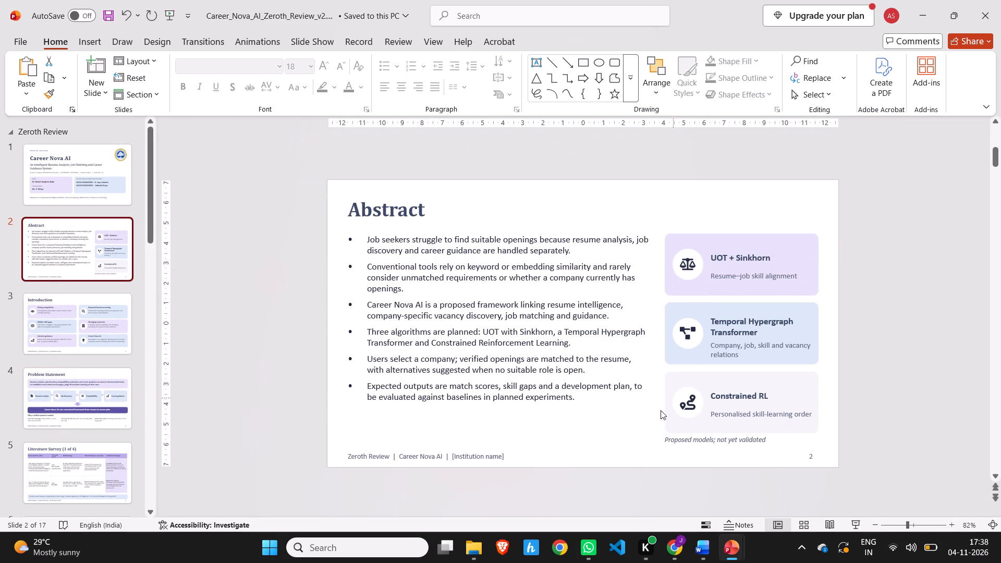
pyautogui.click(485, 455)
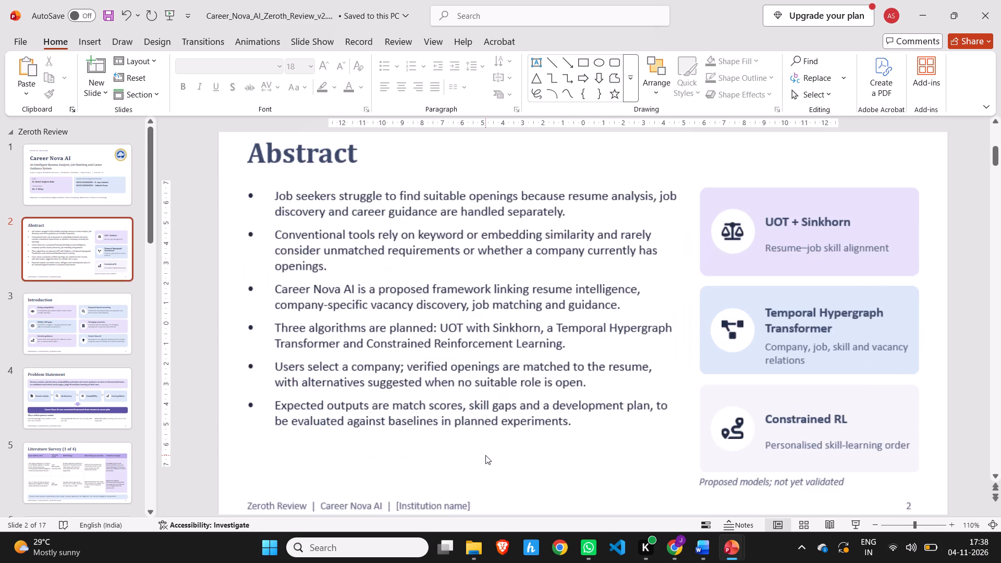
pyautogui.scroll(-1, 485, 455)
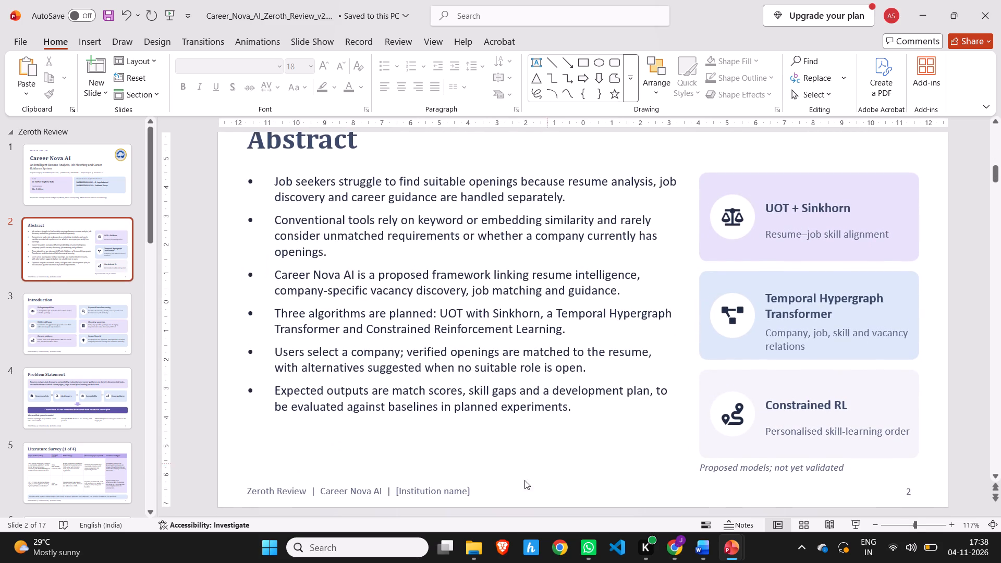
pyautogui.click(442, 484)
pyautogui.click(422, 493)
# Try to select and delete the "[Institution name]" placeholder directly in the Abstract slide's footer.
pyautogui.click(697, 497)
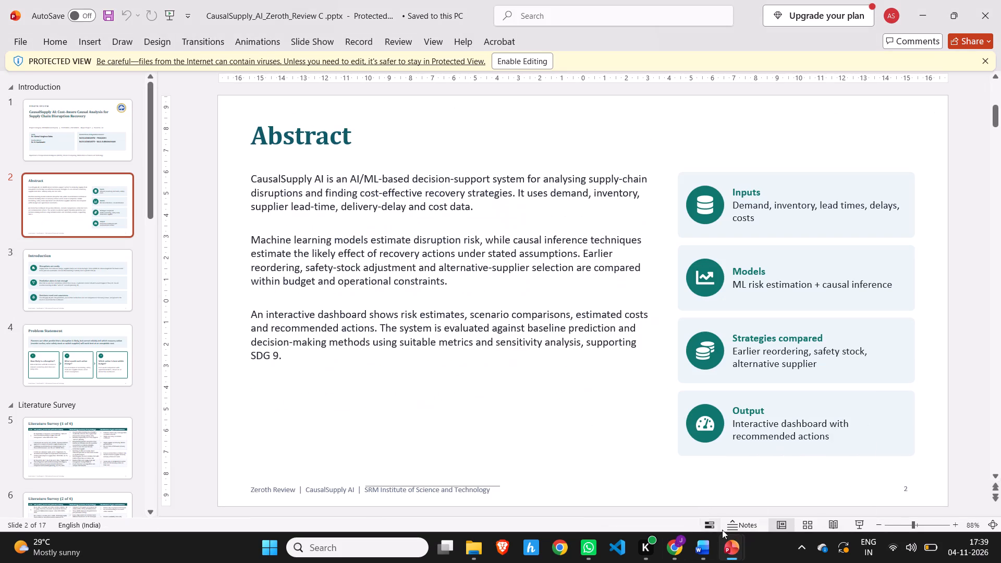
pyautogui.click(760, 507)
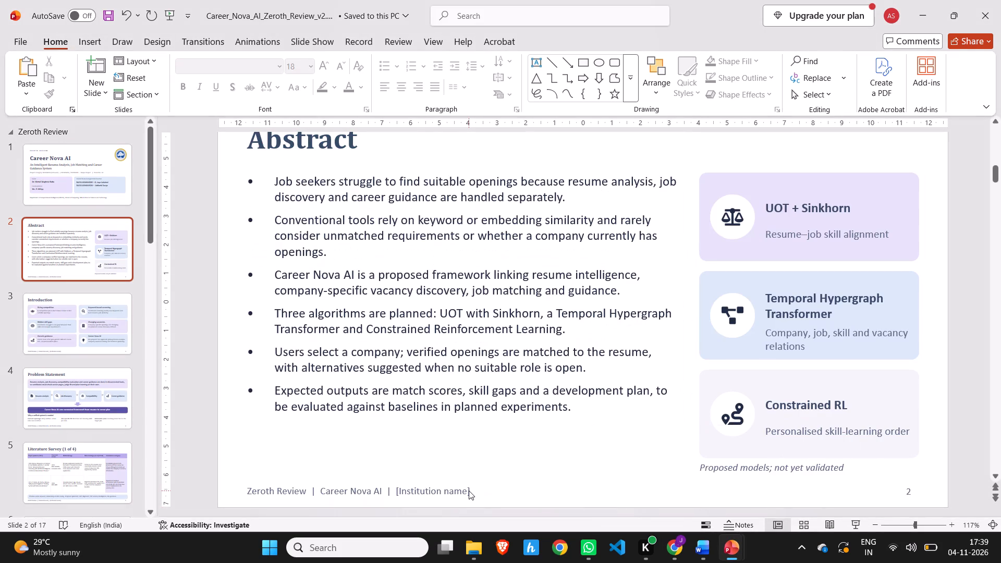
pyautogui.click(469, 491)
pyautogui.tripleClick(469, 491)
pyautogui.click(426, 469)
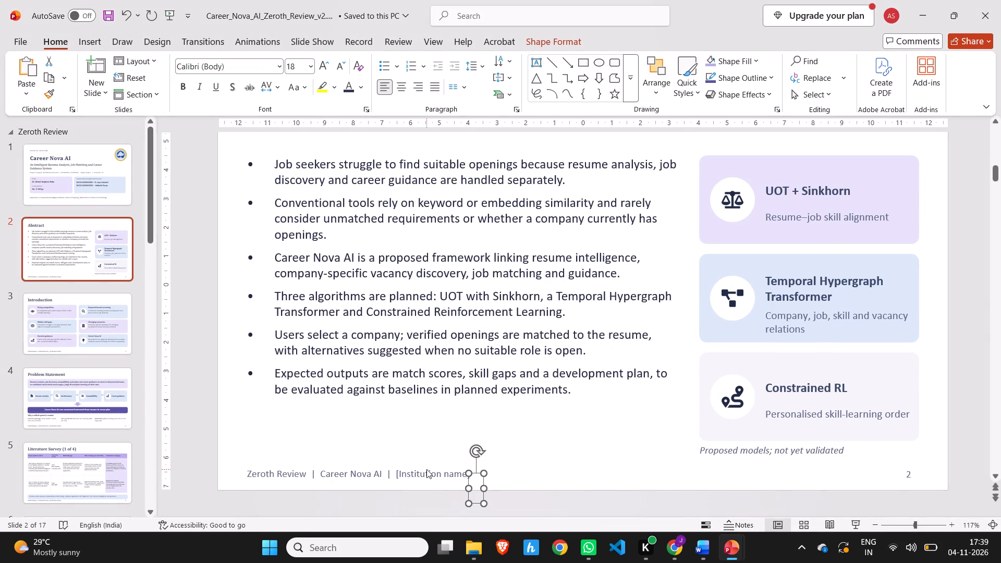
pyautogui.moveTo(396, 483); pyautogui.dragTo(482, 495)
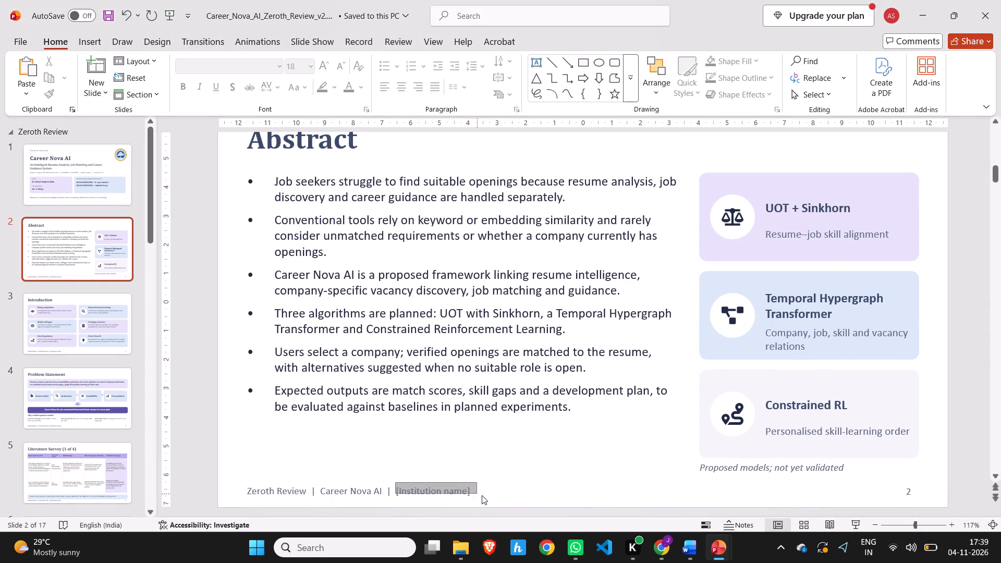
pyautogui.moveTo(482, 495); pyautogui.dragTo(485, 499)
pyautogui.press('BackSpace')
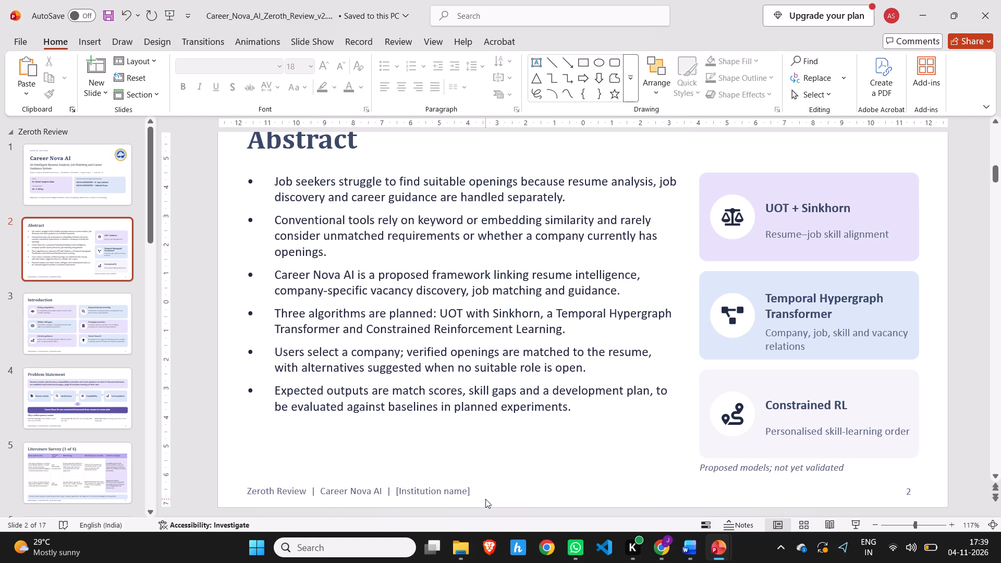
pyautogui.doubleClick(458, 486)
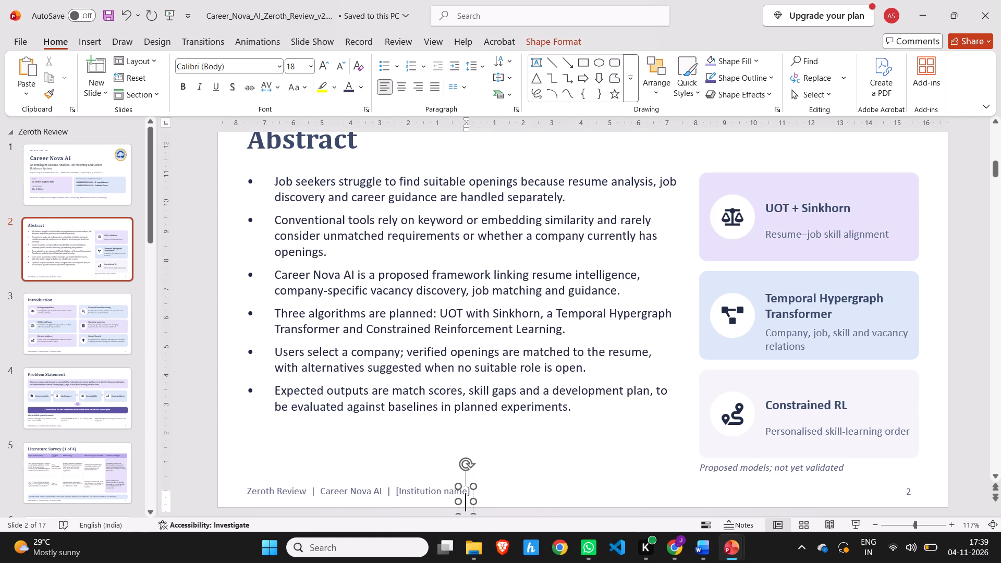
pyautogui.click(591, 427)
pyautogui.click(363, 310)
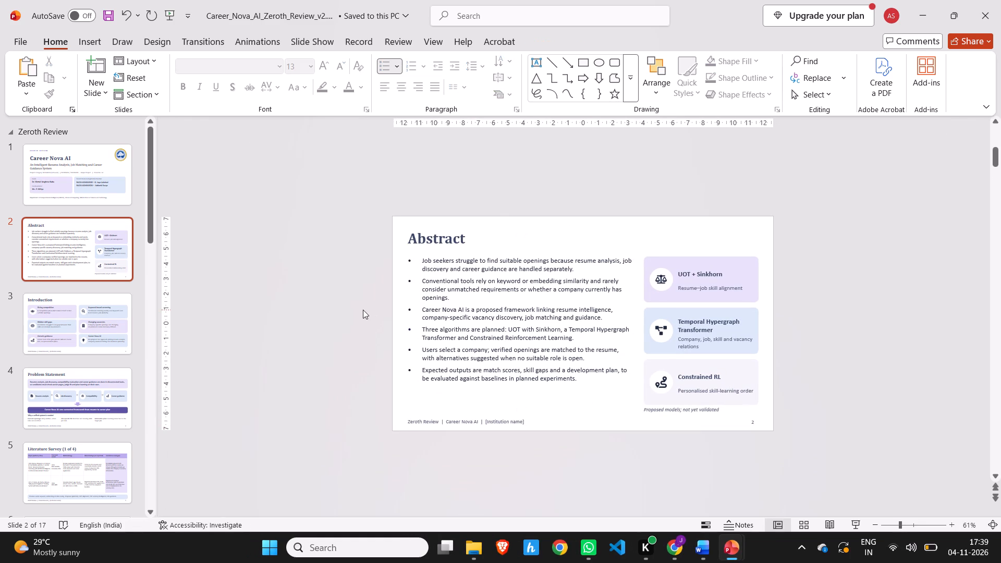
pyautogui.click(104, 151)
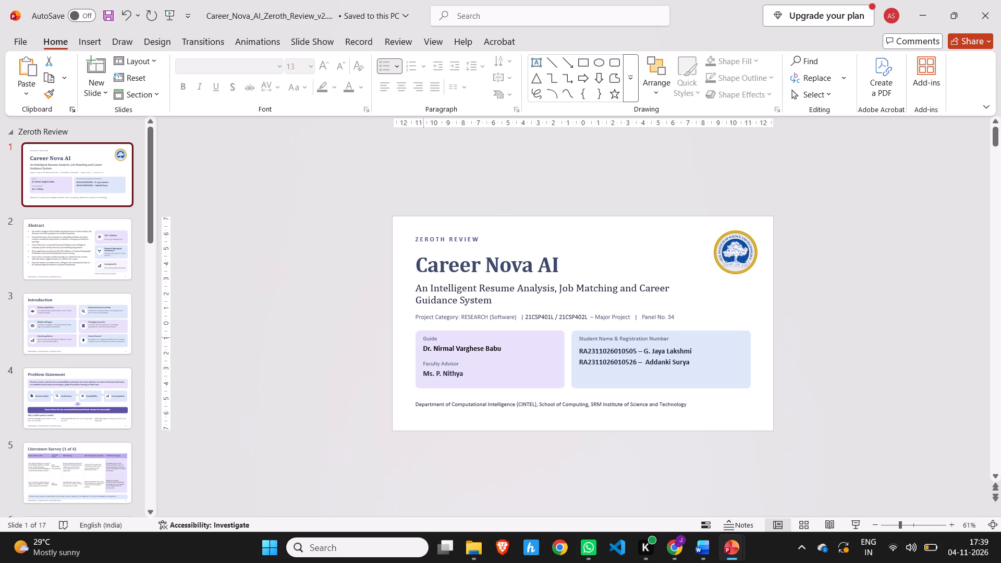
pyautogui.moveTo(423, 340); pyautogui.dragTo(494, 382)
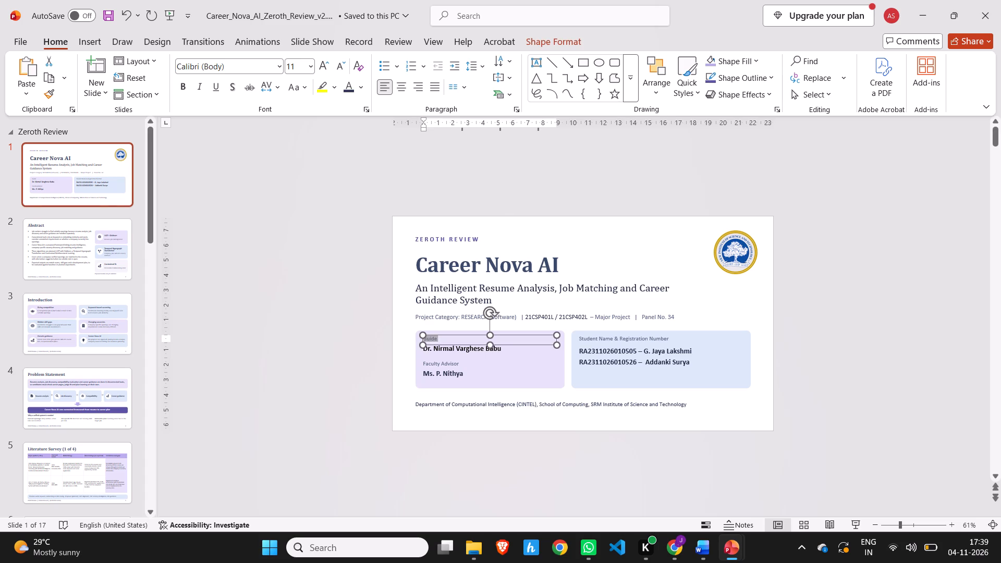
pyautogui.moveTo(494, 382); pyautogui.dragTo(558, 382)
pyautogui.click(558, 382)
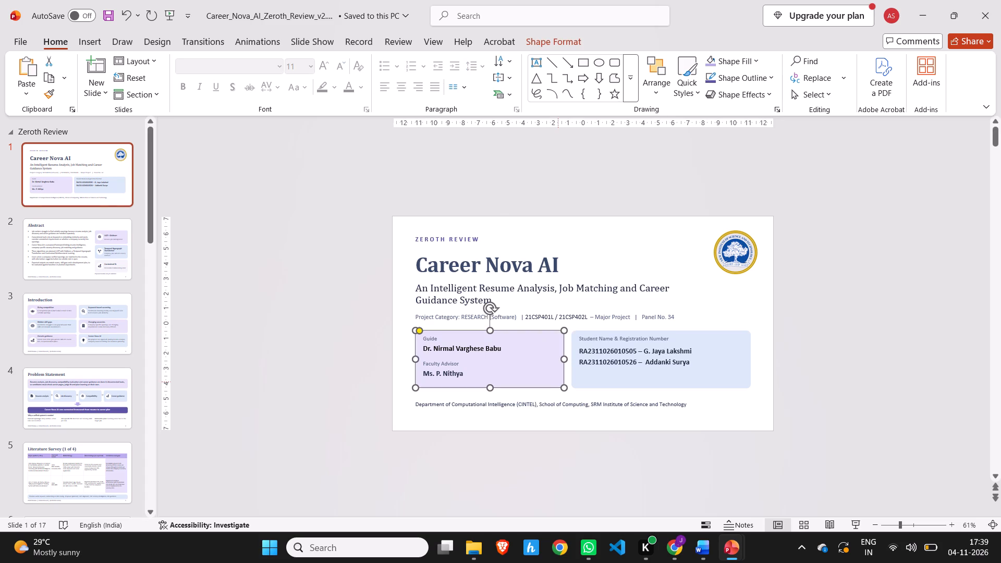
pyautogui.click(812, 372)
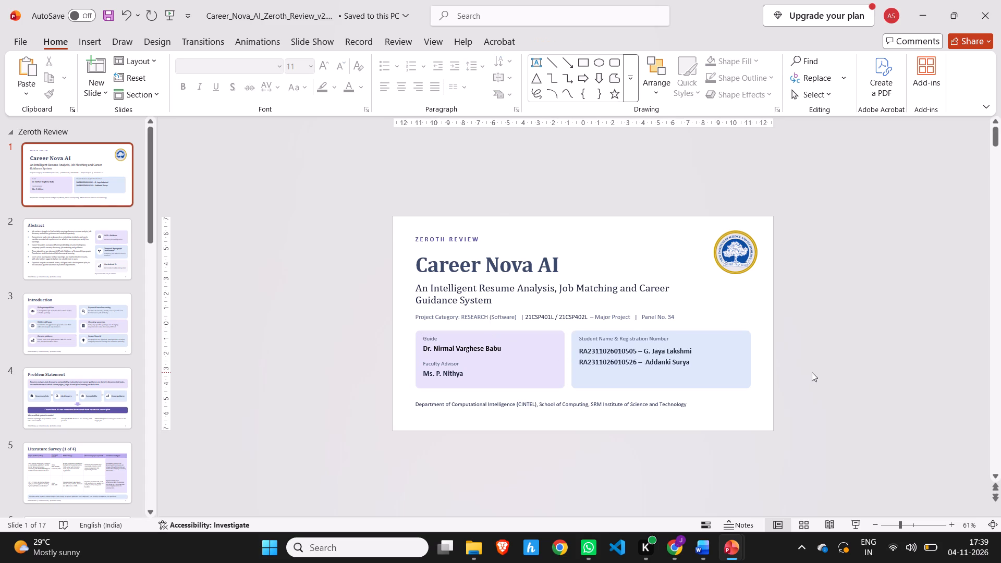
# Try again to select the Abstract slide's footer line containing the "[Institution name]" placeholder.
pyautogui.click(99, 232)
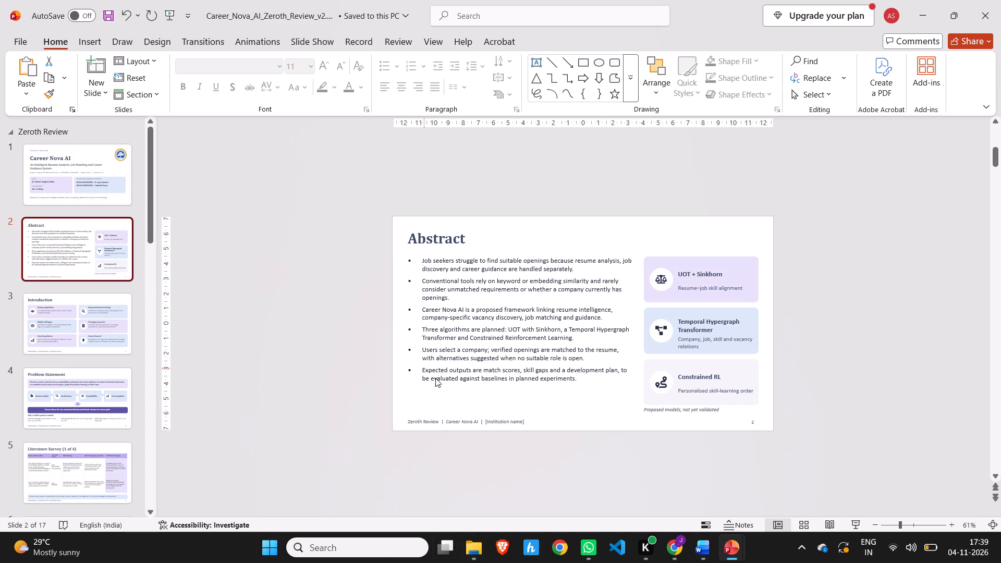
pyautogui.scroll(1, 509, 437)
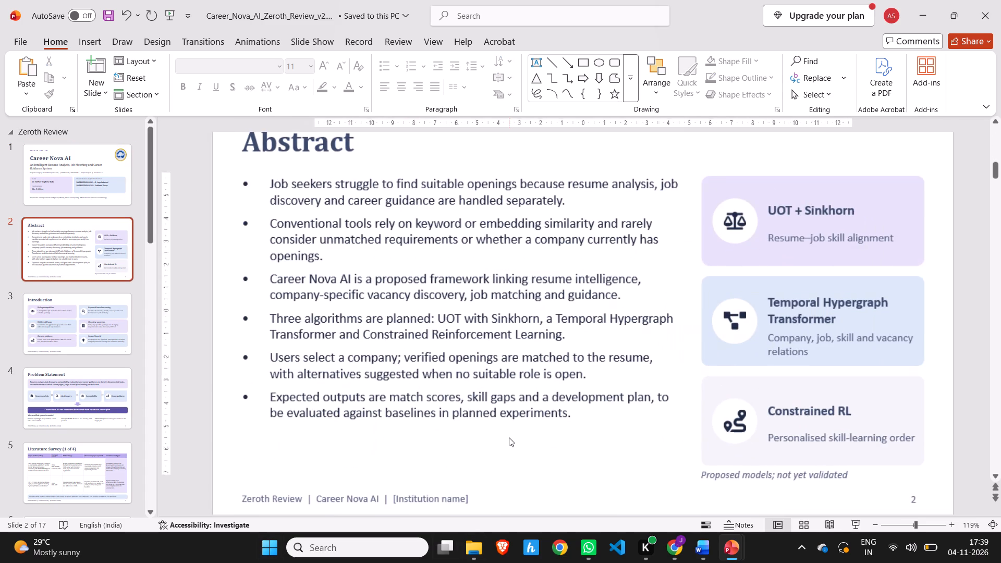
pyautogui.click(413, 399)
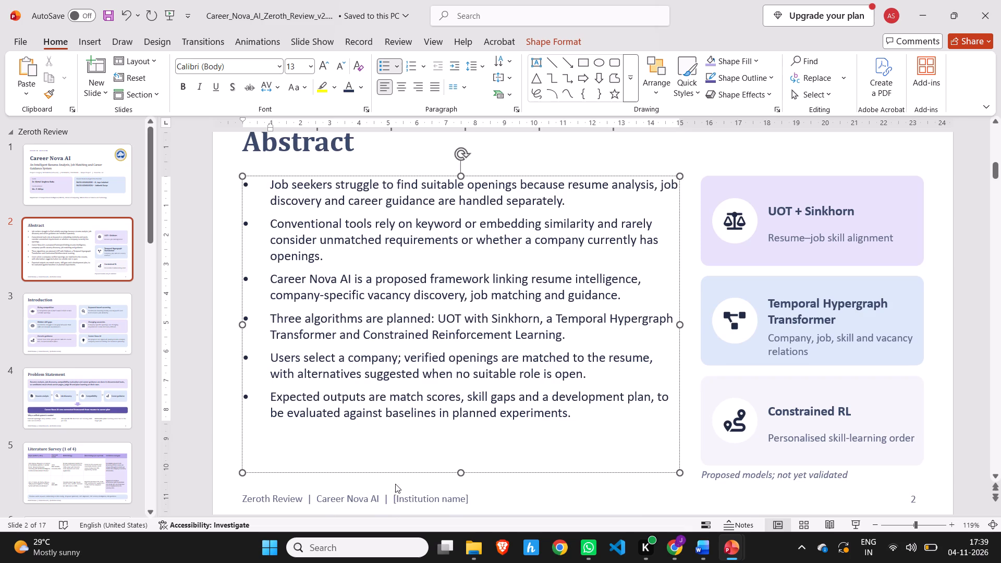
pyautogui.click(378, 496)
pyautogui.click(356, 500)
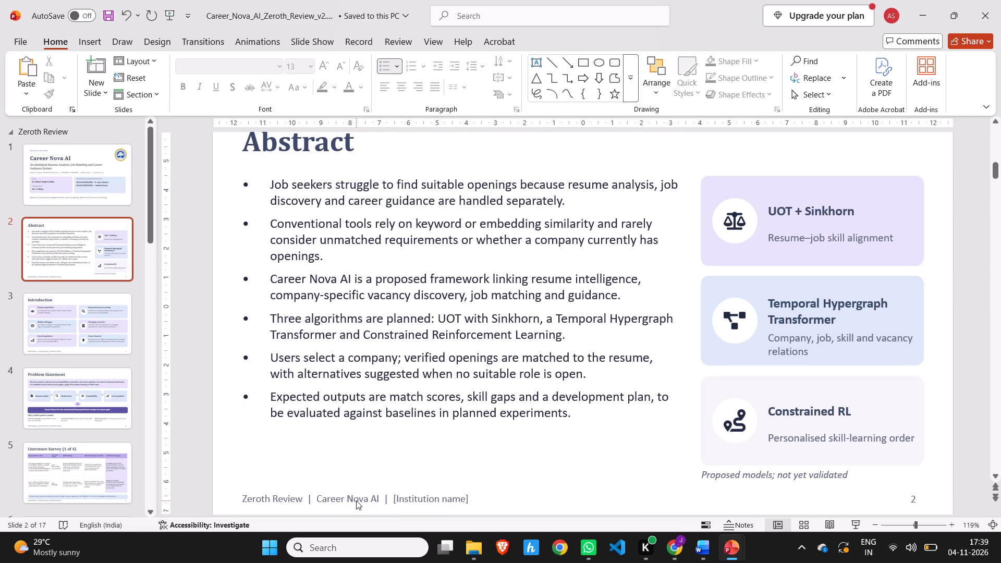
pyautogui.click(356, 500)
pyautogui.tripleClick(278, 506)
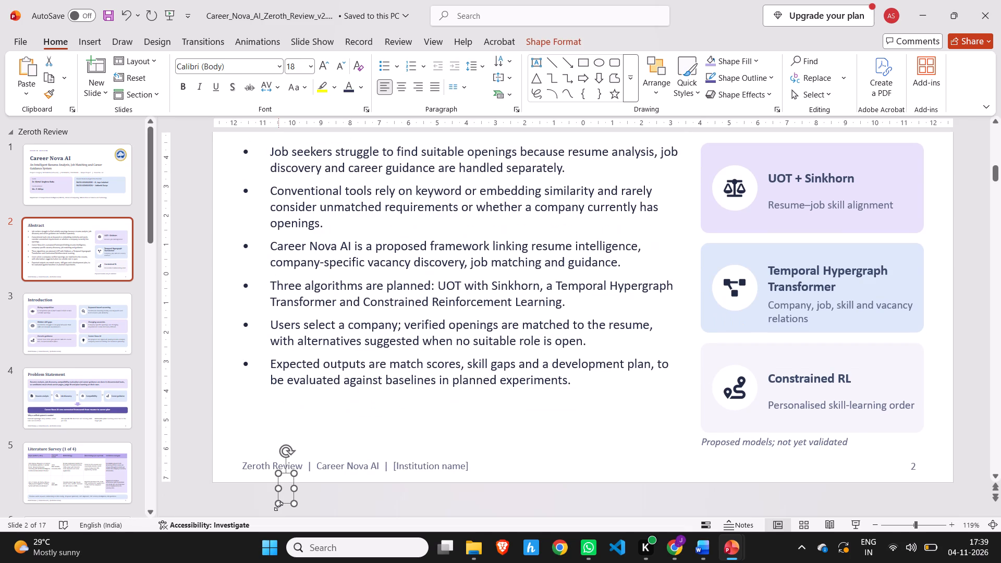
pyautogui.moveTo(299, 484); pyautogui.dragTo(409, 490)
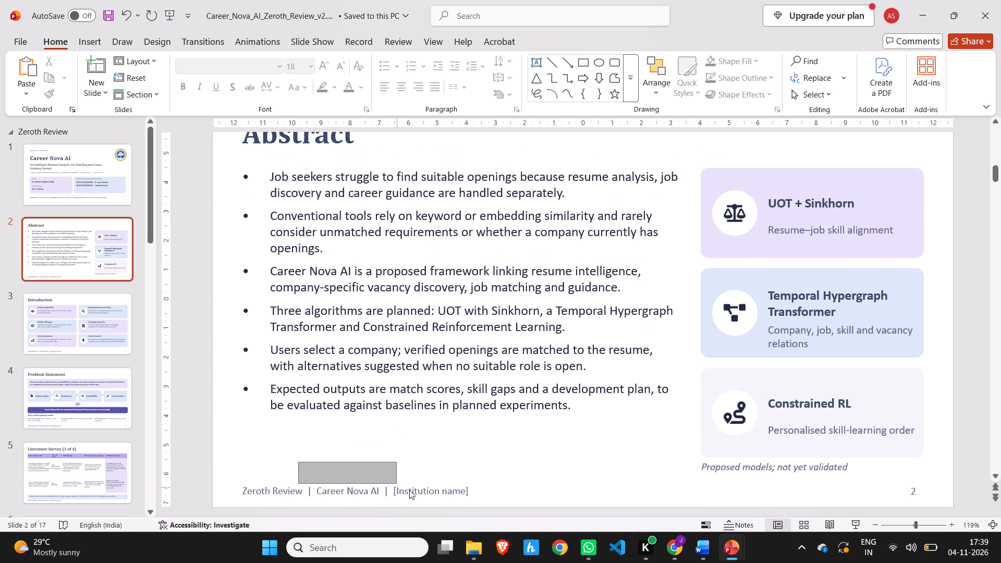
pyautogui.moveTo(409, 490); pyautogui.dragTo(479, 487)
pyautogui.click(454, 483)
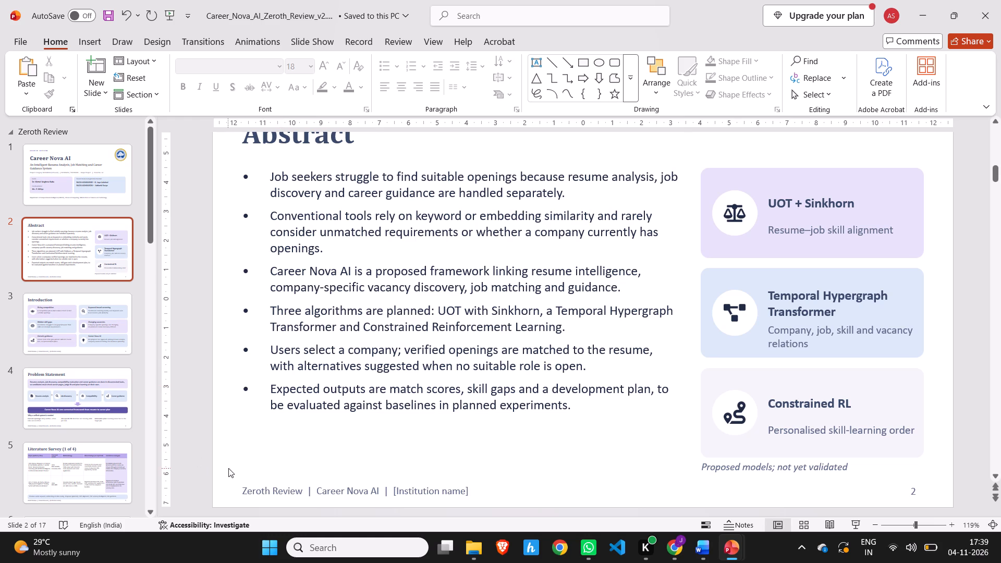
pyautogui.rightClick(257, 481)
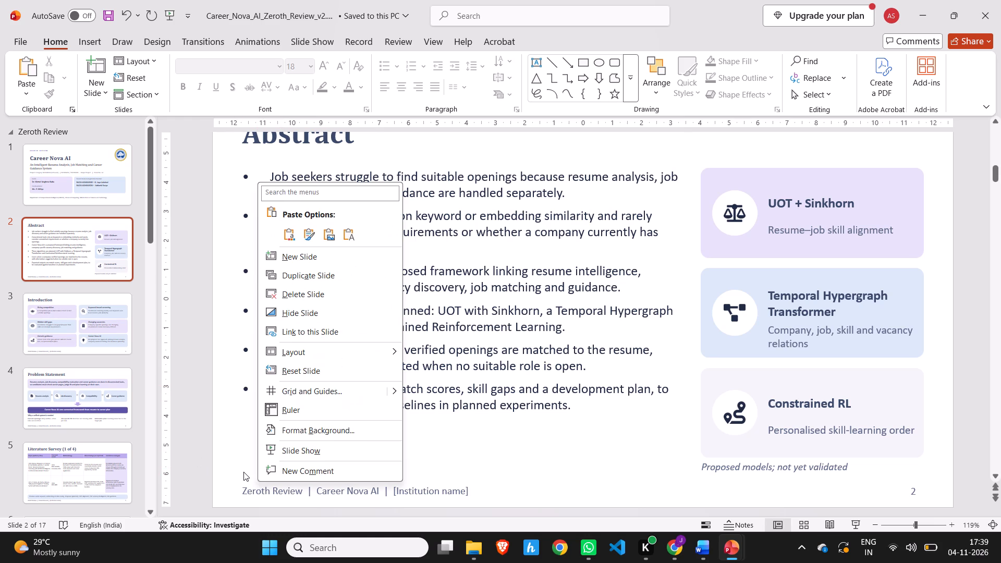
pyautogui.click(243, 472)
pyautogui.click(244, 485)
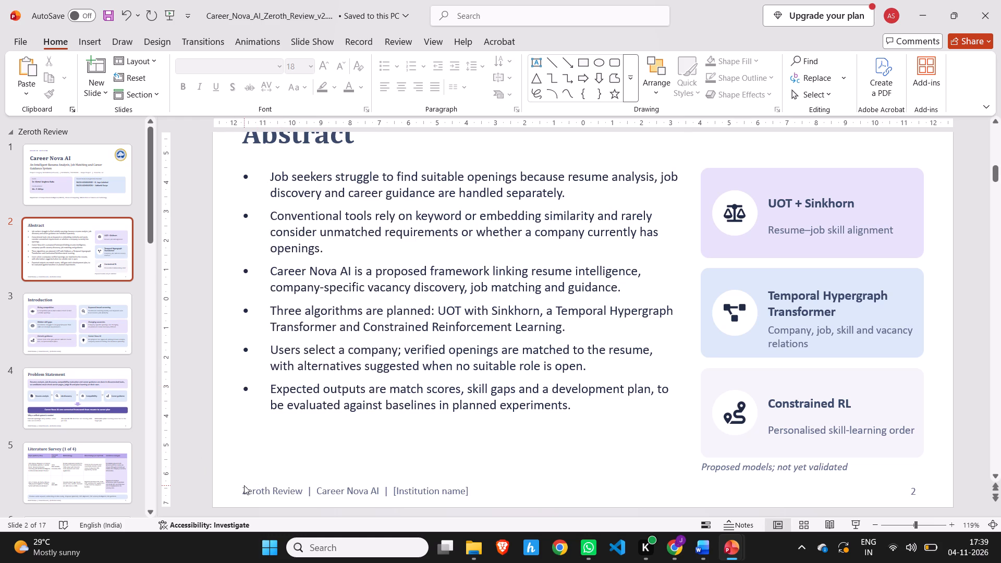
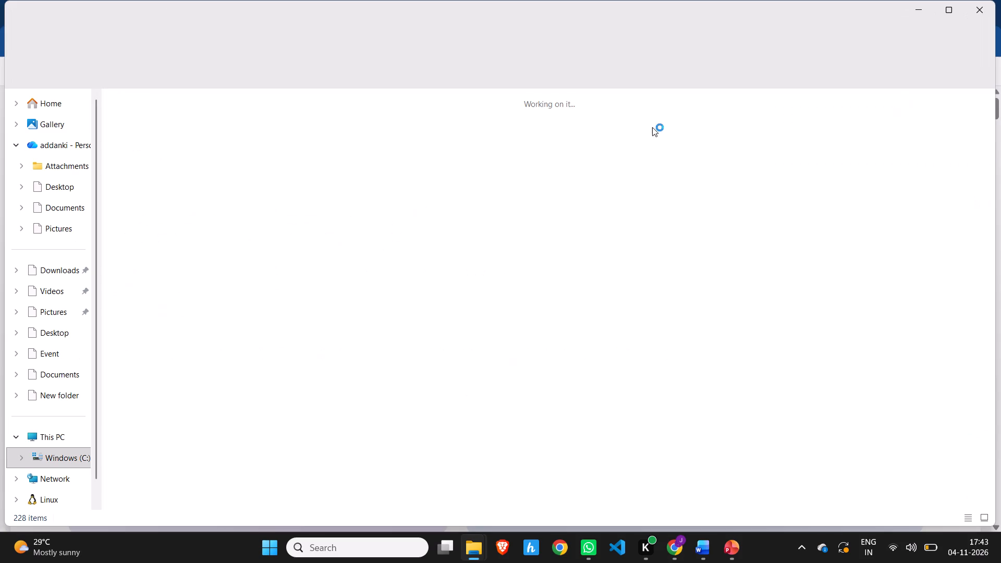
pyautogui.tripleClick(134, 155)
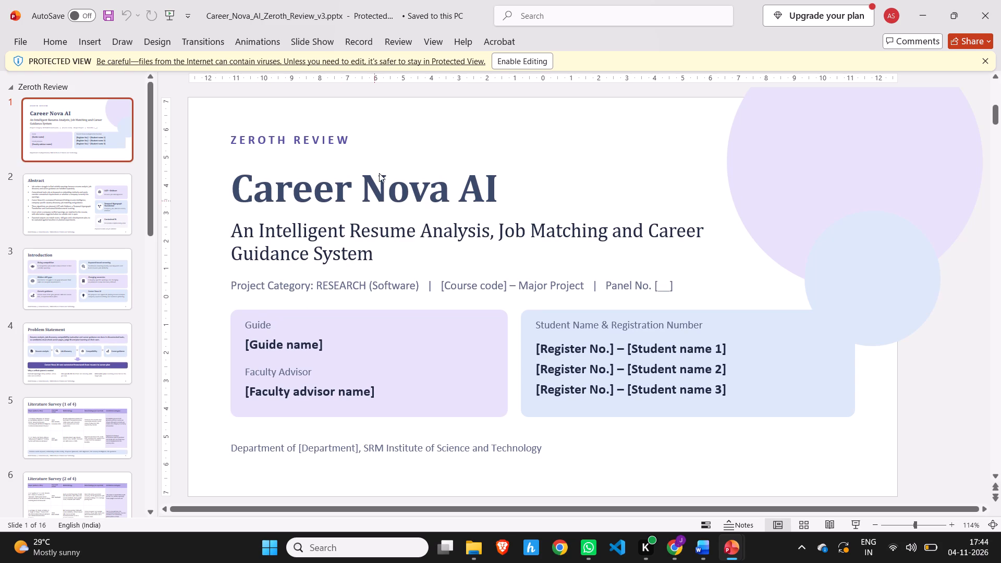
pyautogui.click(501, 66)
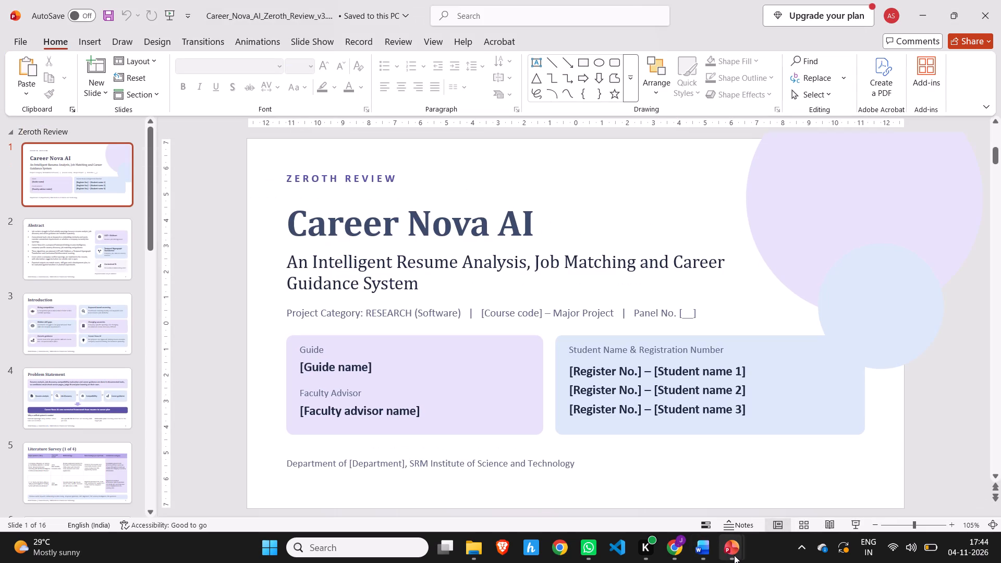
# Fill in the guide and faculty advisor names on the Career Nova AI title slide, copying the guide's name from the CausalSupply AI deck.
pyautogui.click(678, 499)
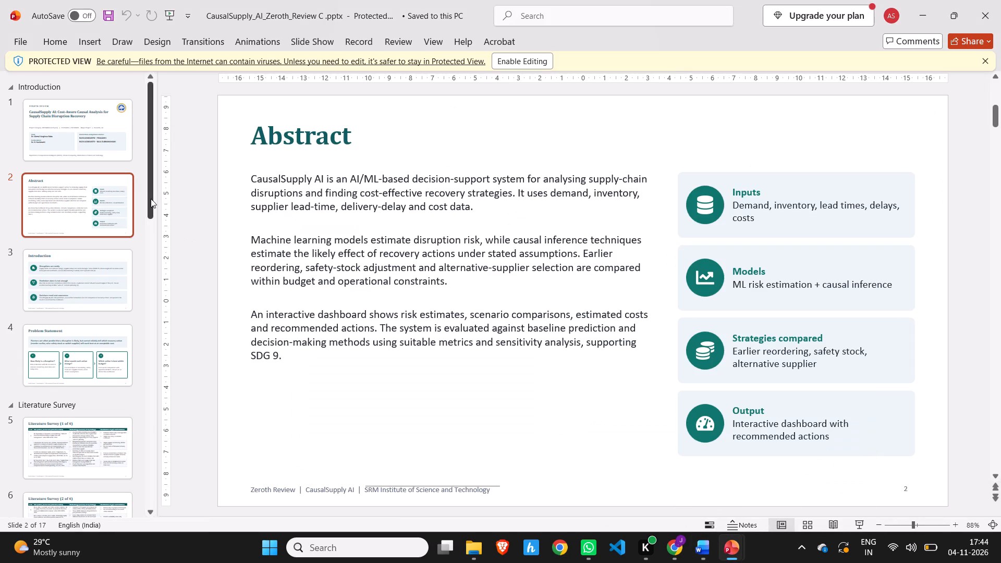
pyautogui.click(104, 156)
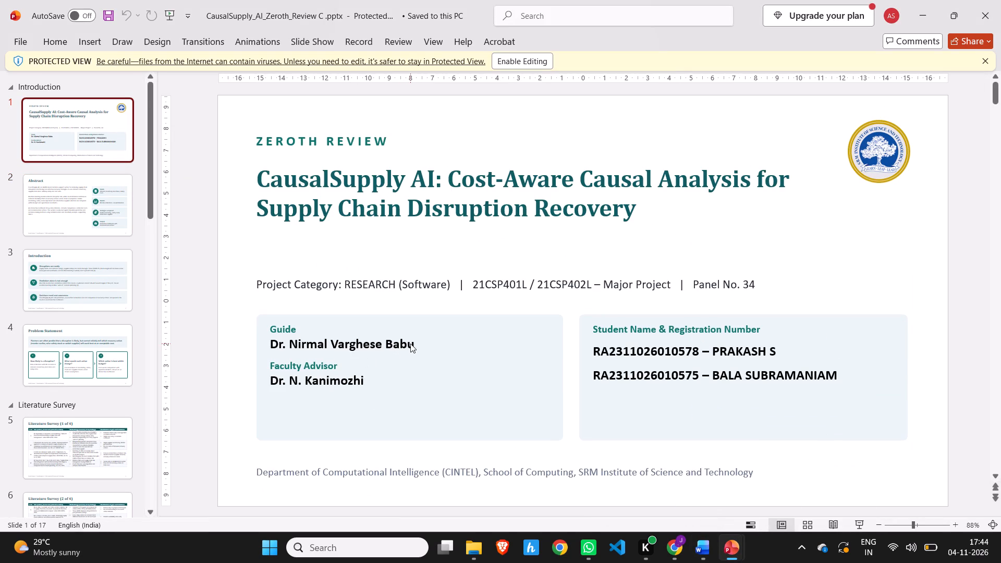
pyautogui.moveTo(411, 344); pyautogui.dragTo(273, 348)
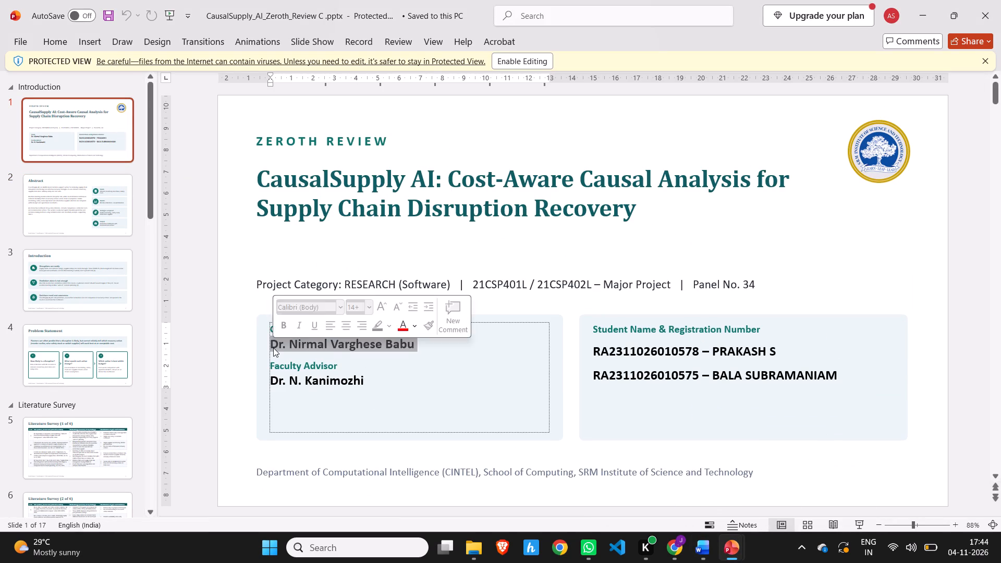
pyautogui.hotkey('ctrl', 'c')
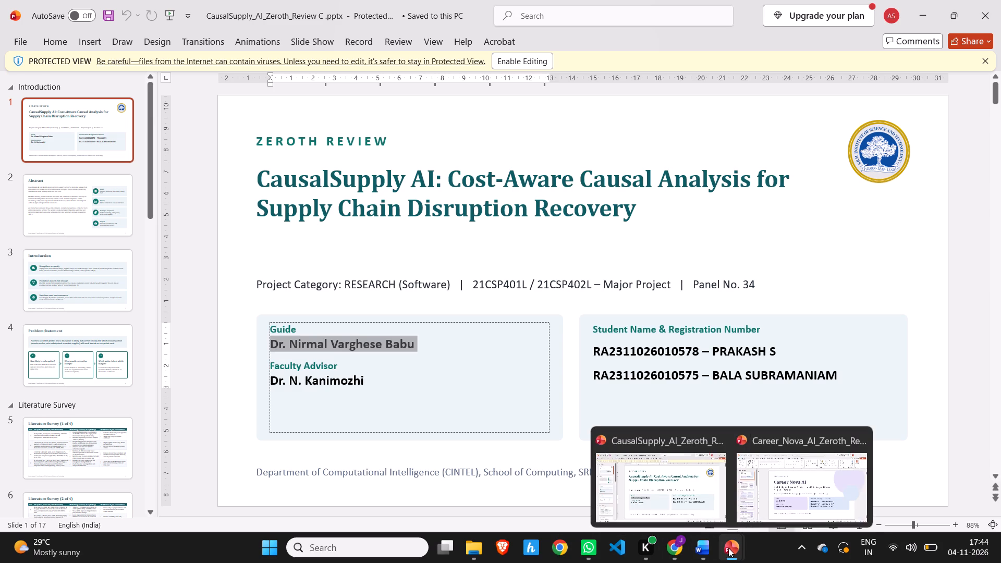
pyautogui.click(775, 501)
pyautogui.doubleClick(370, 364)
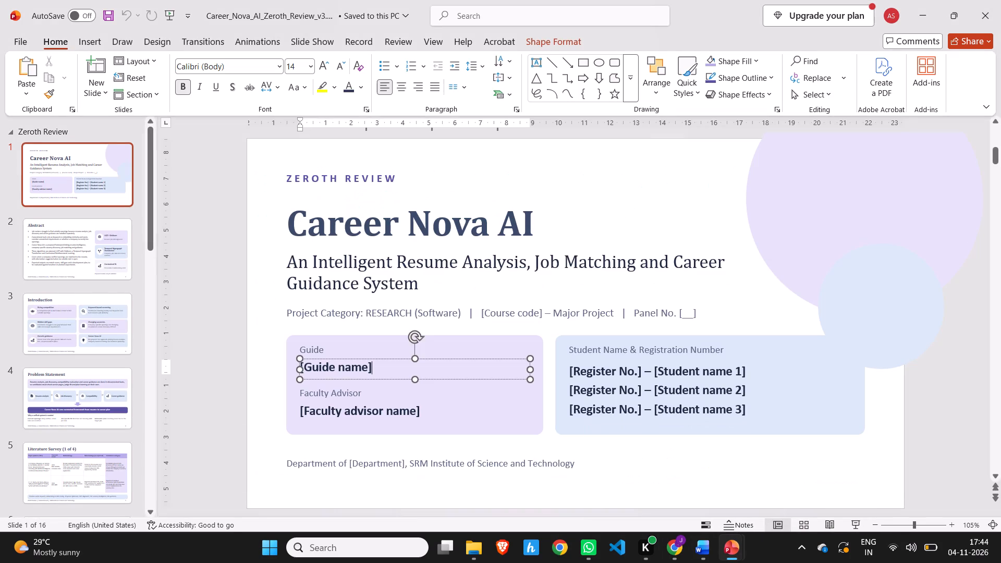
# Replace the guide name placeholder on the title slide with the guide's name copied from the other deck.
pyautogui.press('BackSpace')
pyautogui.press('BackSpace')
pyautogui.press('BackSpace')
pyautogui.press('BackSpace')
pyautogui.press('BackSpace')
pyautogui.press('BackSpace')
pyautogui.press('BackSpace')
pyautogui.press('BackSpace')
pyautogui.press('BackSpace')
pyautogui.press('BackSpace')
pyautogui.press('BackSpace')
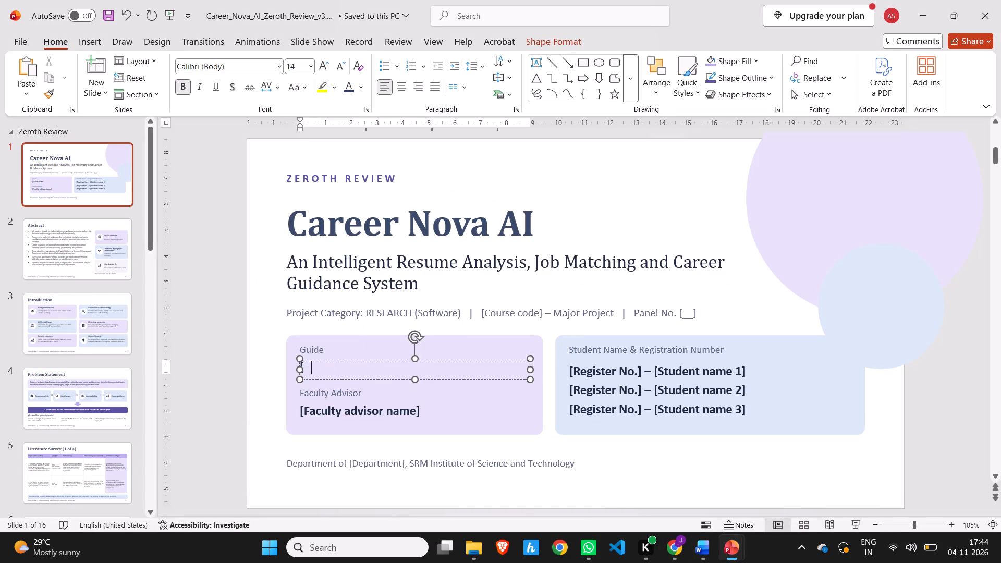
pyautogui.press('BackSpace')
pyautogui.hotkey('ctrl', 'v')
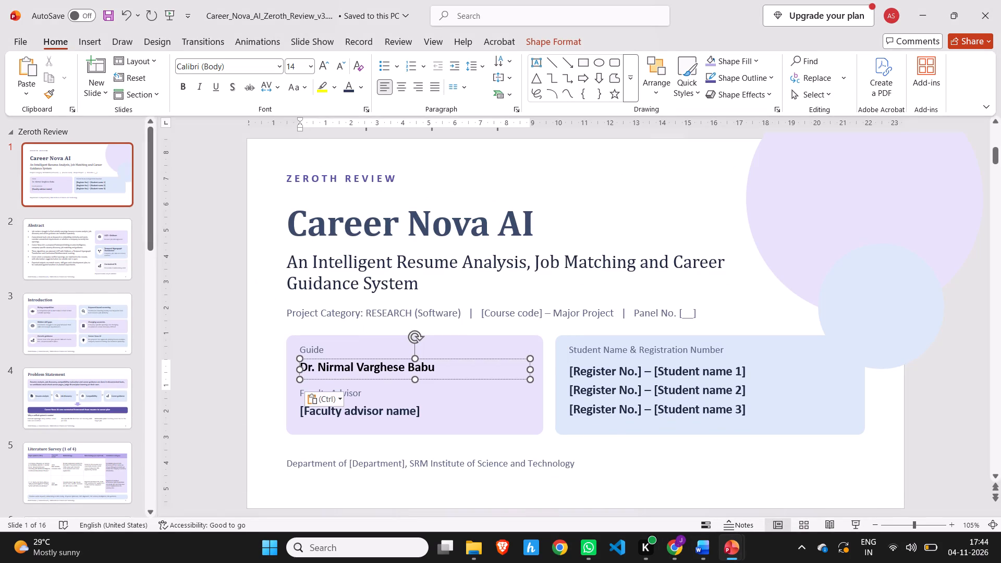
# Replace the faculty advisor placeholder on the title slide with the faculty advisor's name.
pyautogui.click(416, 409)
pyautogui.press('Right')
pyautogui.press('BackSpace')
pyautogui.press('BackSpace')
pyautogui.press('BackSpace')
pyautogui.press('BackSpace')
pyautogui.press('BackSpace')
pyautogui.press('BackSpace')
pyautogui.press('BackSpace')
pyautogui.press('BackSpace')
pyautogui.press('BackSpace')
pyautogui.press('BackSpace')
pyautogui.press('BackSpace')
pyautogui.press('BackSpace')
pyautogui.press('BackSpace')
pyautogui.press('BackSpace')
pyautogui.press('BackSpace')
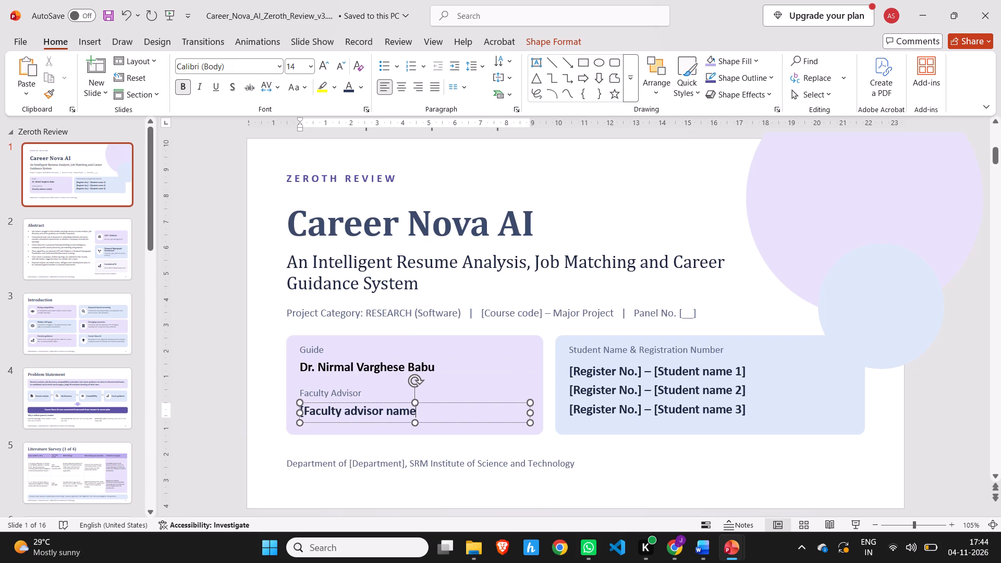
pyautogui.press('BackSpace')
pyautogui.press('BackSpace')
pyautogui.press('BackSpace')
pyautogui.press('BackSpace')
pyautogui.press('BackSpace')
pyautogui.press('BackSpace')
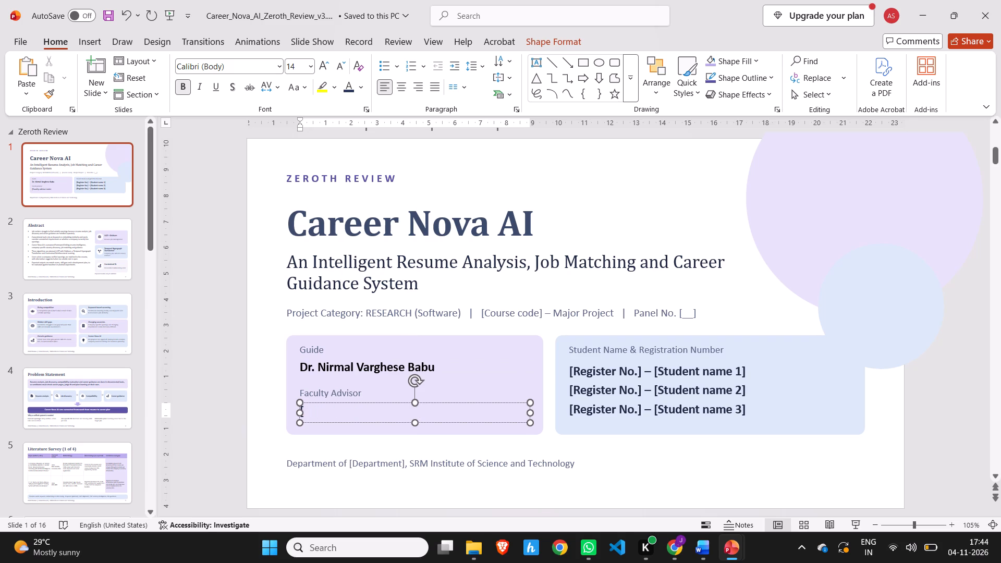
pyautogui.press('BackSpace')
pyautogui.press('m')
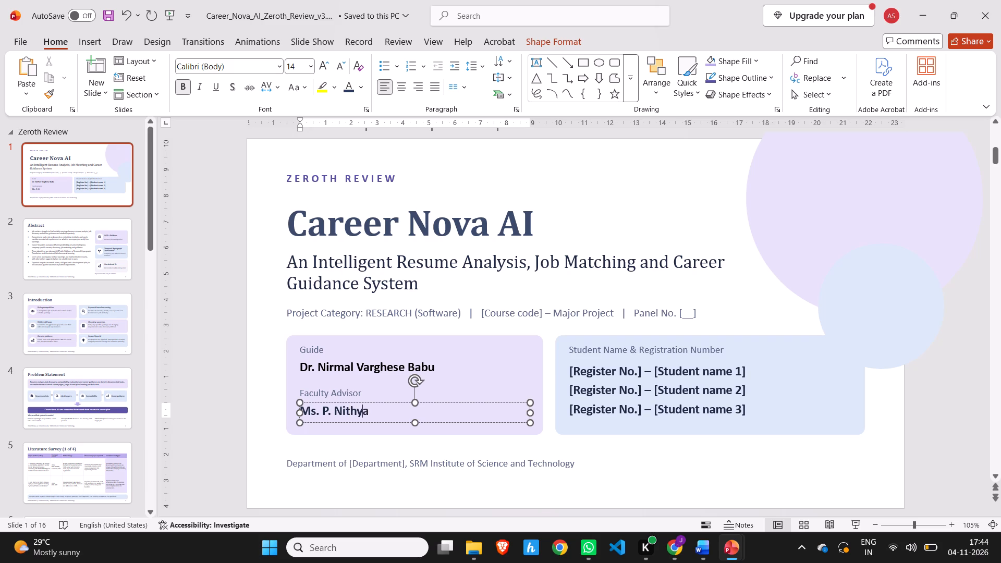
# Copy the dash separator and clear the three placeholder lines under Student Name & Registration Number.
pyautogui.click(747, 410)
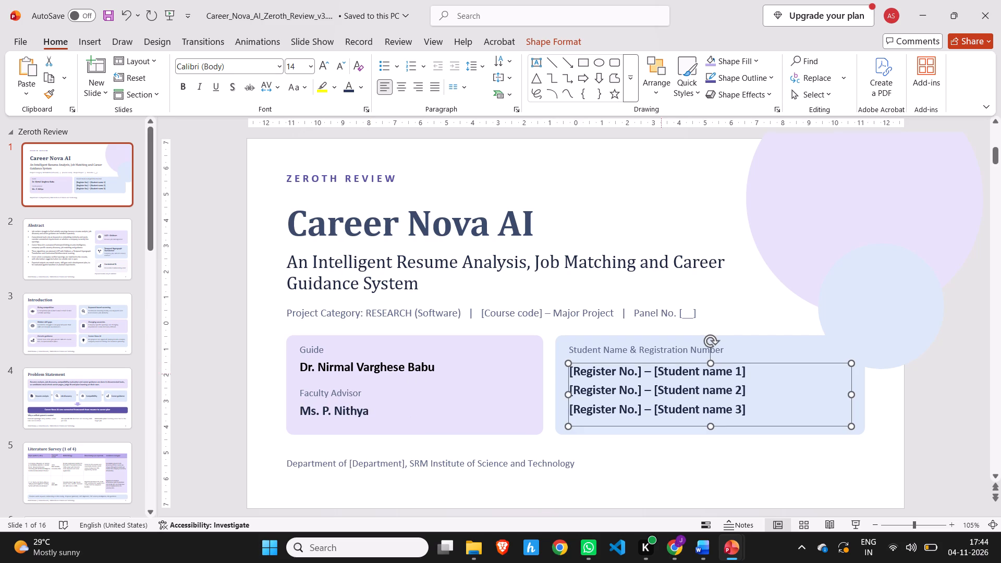
pyautogui.moveTo(653, 372); pyautogui.dragTo(645, 372)
pyautogui.hotkey('ctrl', 'c')
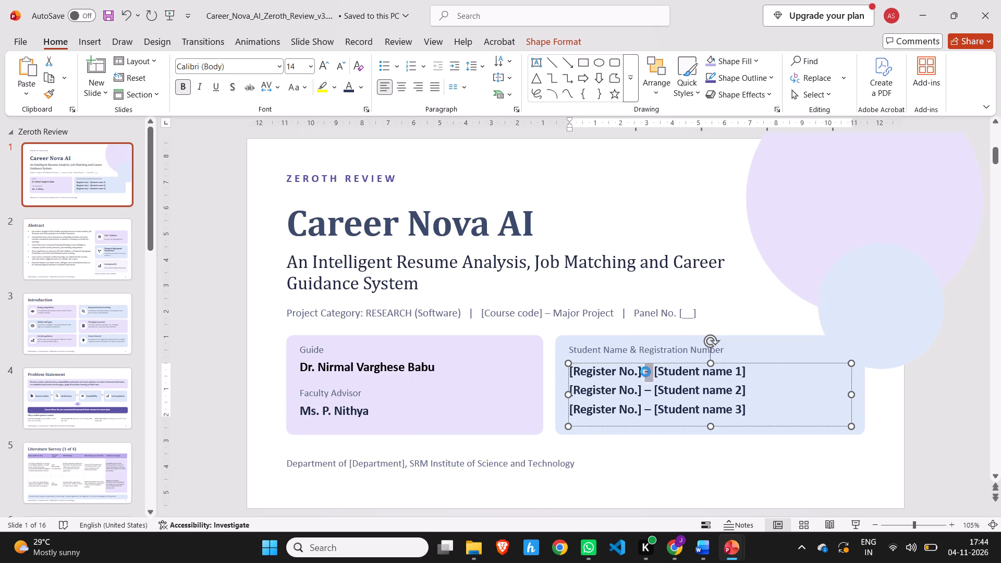
pyautogui.moveTo(744, 408); pyautogui.dragTo(606, 373)
pyautogui.press('BackSpace')
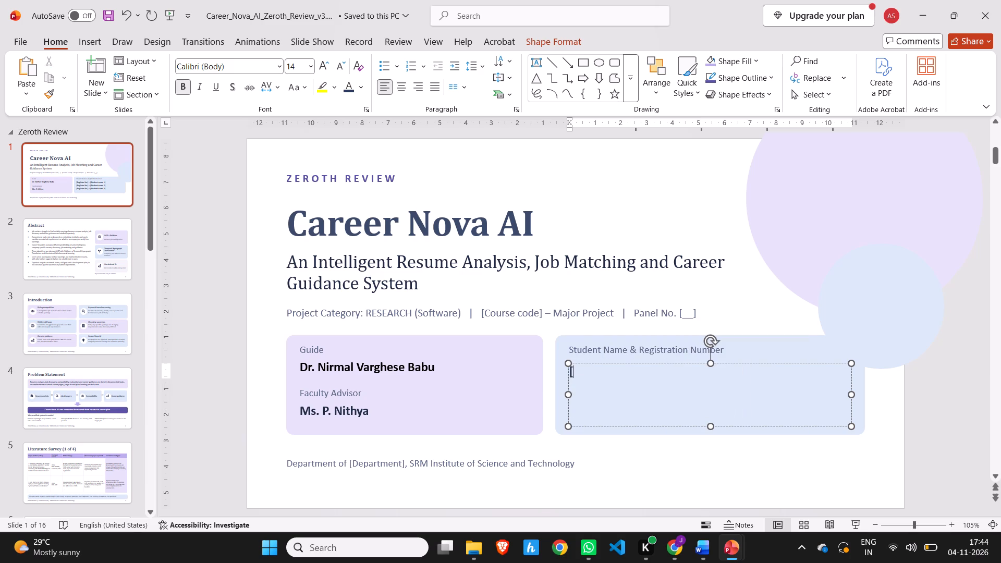
# Replace the student placeholders on the title slide with the first student's registration number and name, separated by a dash.
pyautogui.press('BackSpace')
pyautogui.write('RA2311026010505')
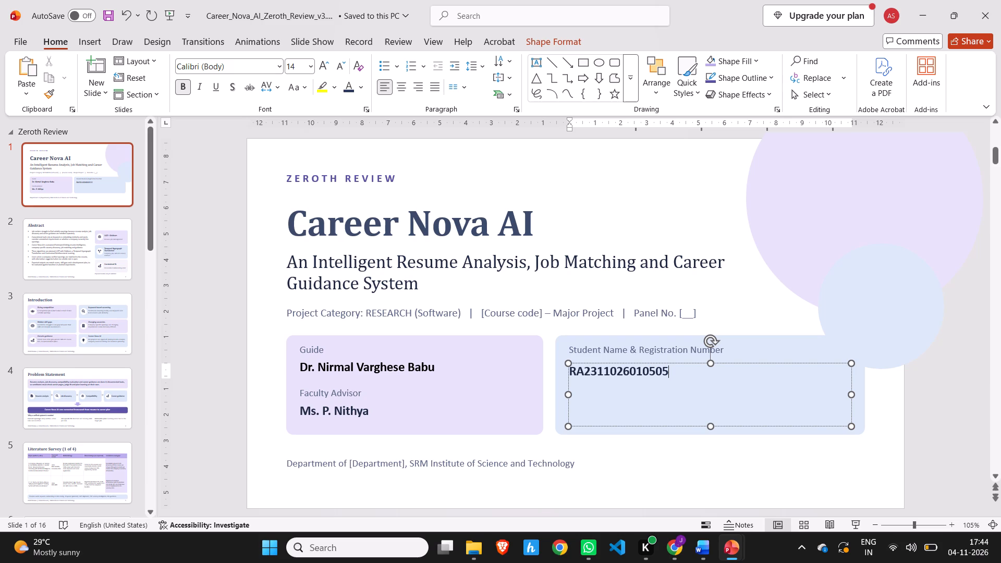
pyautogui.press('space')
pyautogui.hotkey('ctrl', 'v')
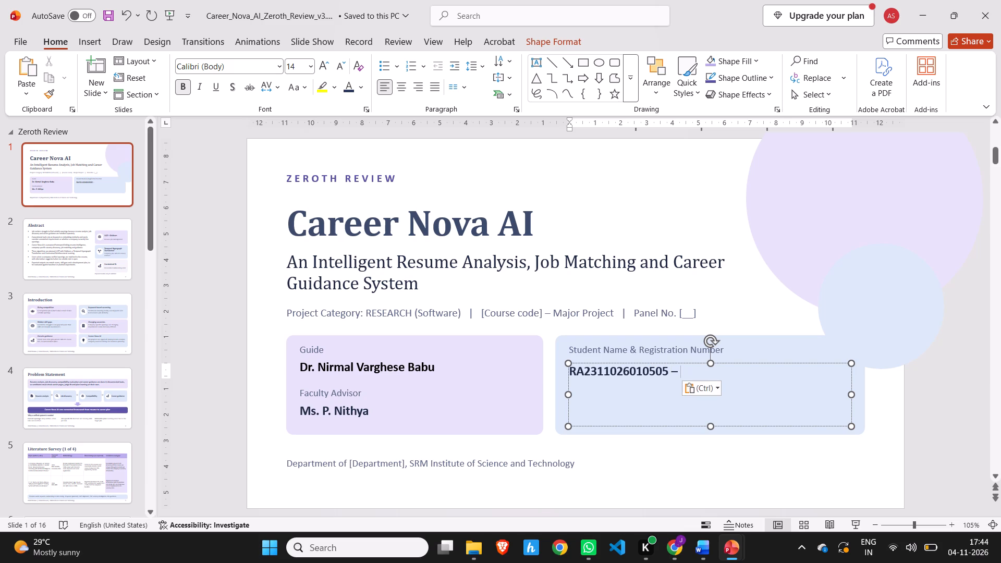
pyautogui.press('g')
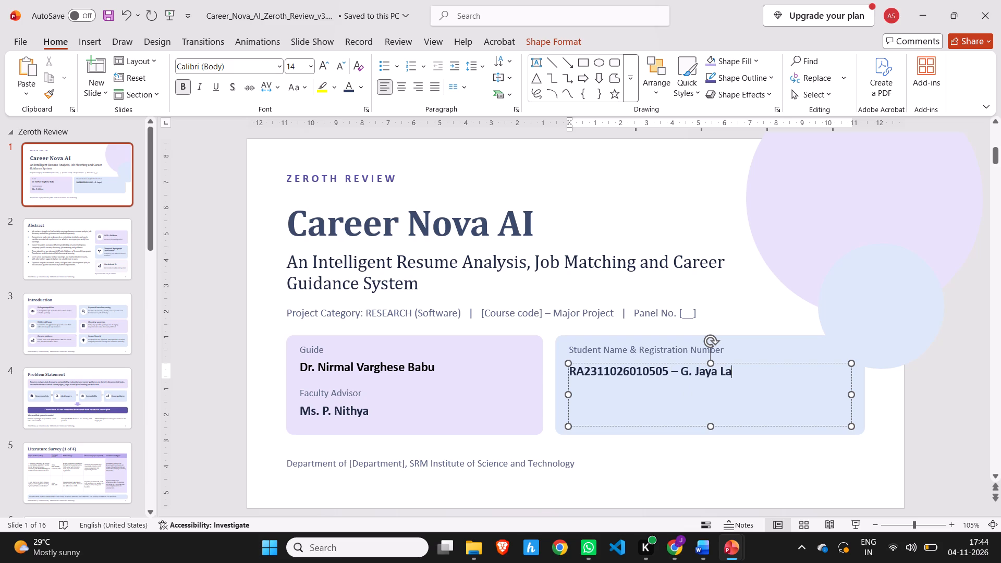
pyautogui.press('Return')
# Add the second student's registration number and name, separated by a dash, below the first student on the title slide.
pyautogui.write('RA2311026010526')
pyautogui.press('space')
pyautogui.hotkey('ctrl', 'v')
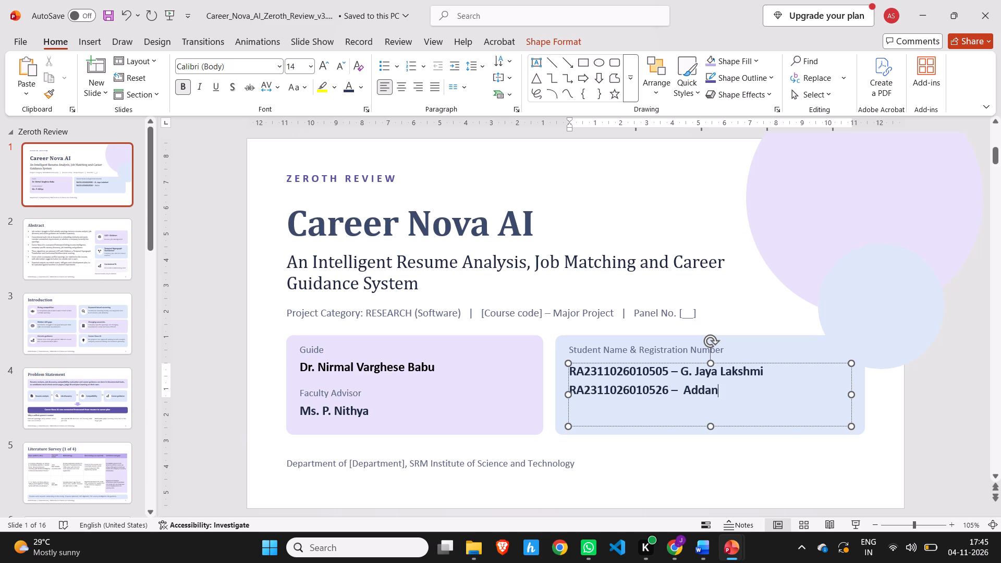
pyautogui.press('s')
# Delete the large lavender circle and the smaller light-blue circle decorating the title slide.
pyautogui.click(811, 224)
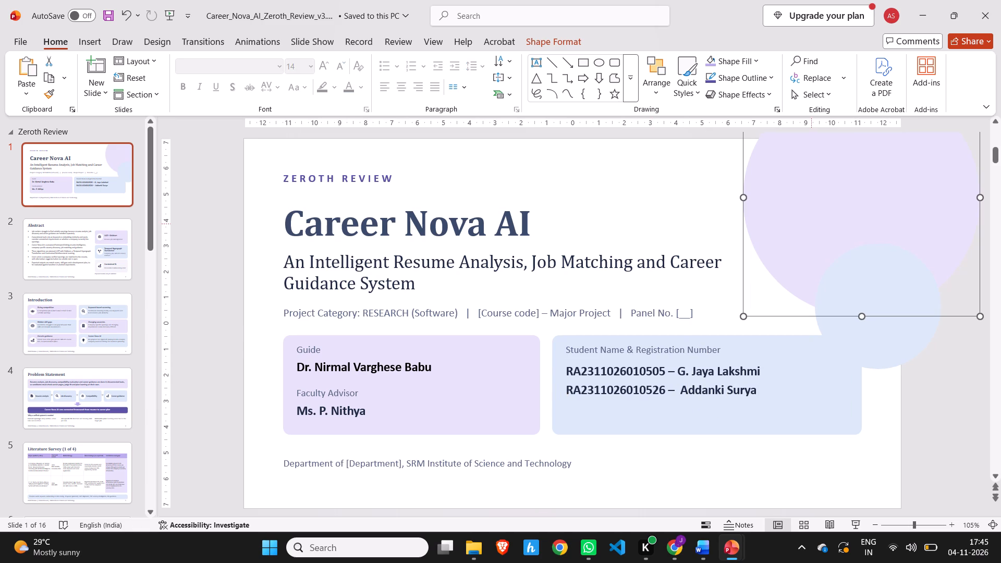
pyautogui.press('Delete')
pyautogui.click(900, 299)
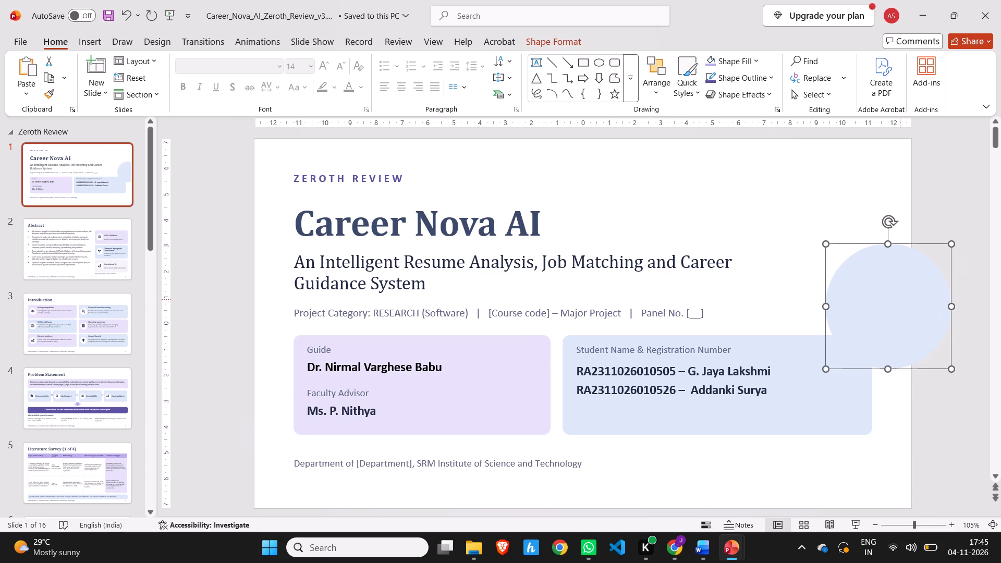
pyautogui.press('Delete')
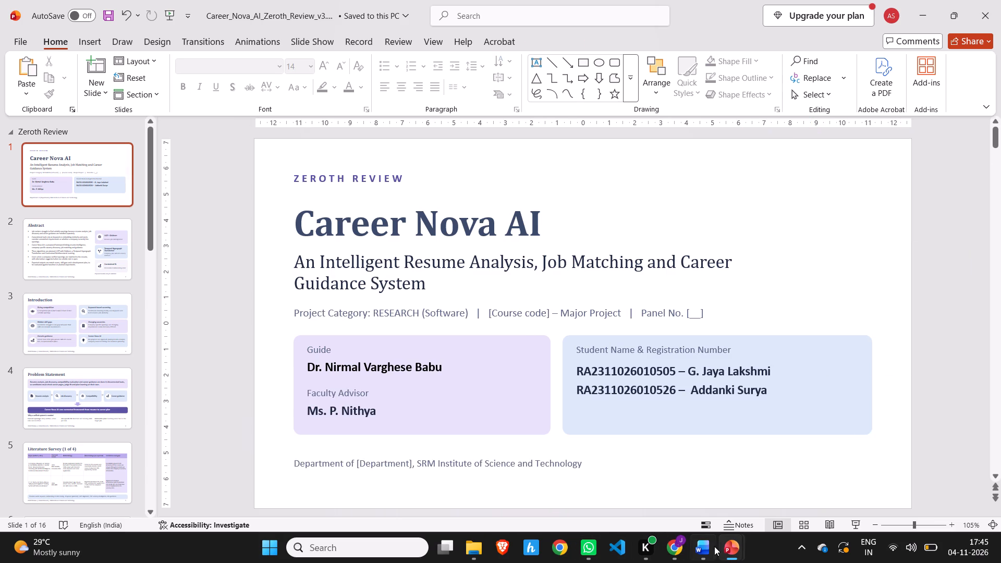
# Copy the SRM institute logo from the CausalSupply AI deck and place it in the Career Nova AI title slide's upper-right corner.
pyautogui.click(670, 483)
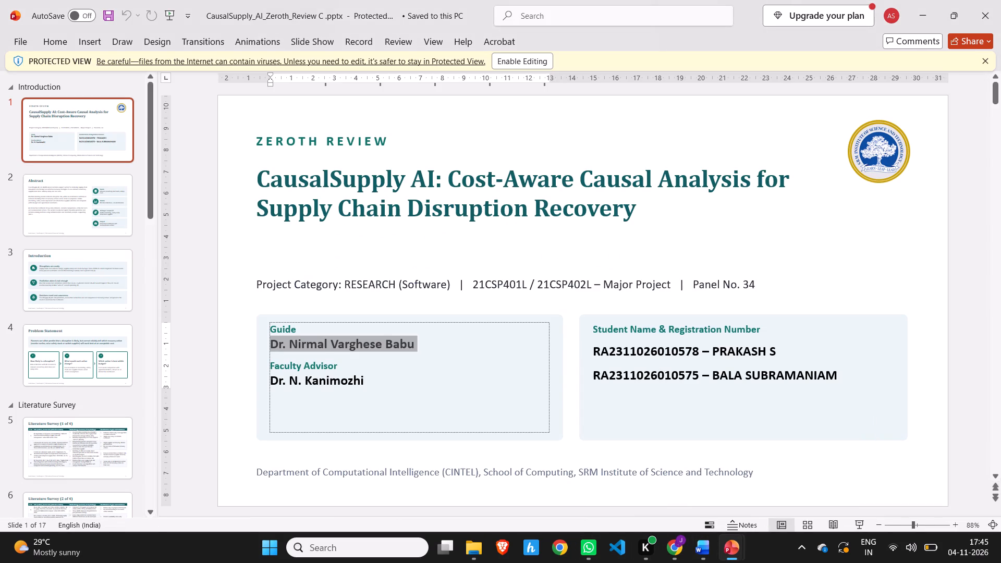
pyautogui.click(880, 153)
pyautogui.hotkey('ctrl', 'c')
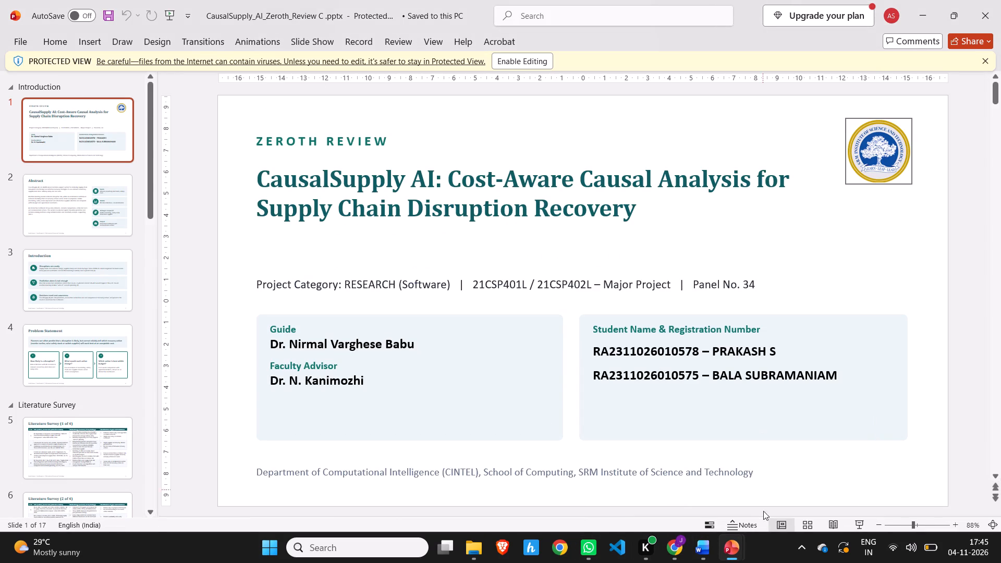
pyautogui.click(773, 468)
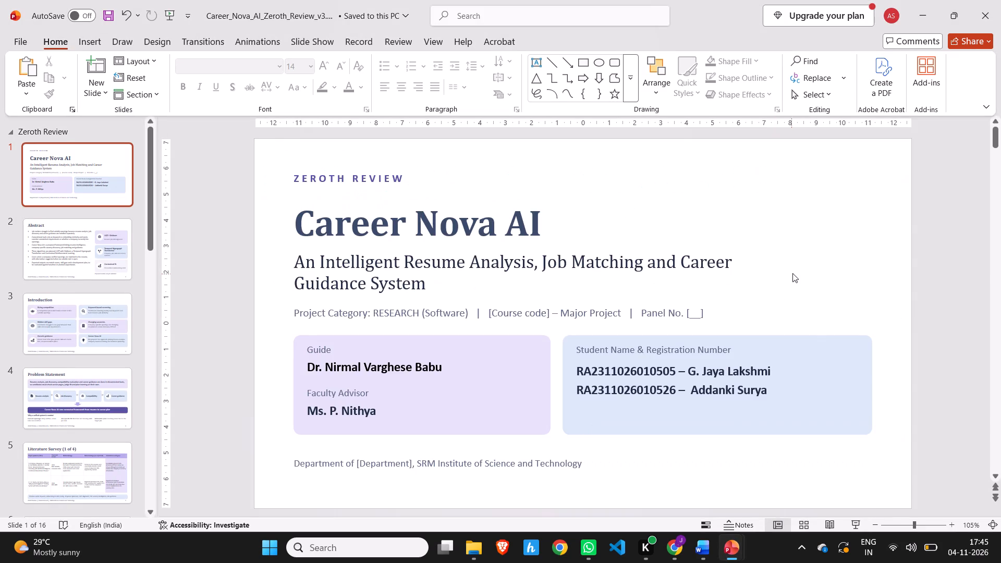
pyautogui.hotkey('ctrl', 'v')
pyautogui.moveTo(570, 335); pyautogui.dragTo(841, 206)
pyautogui.click(938, 331)
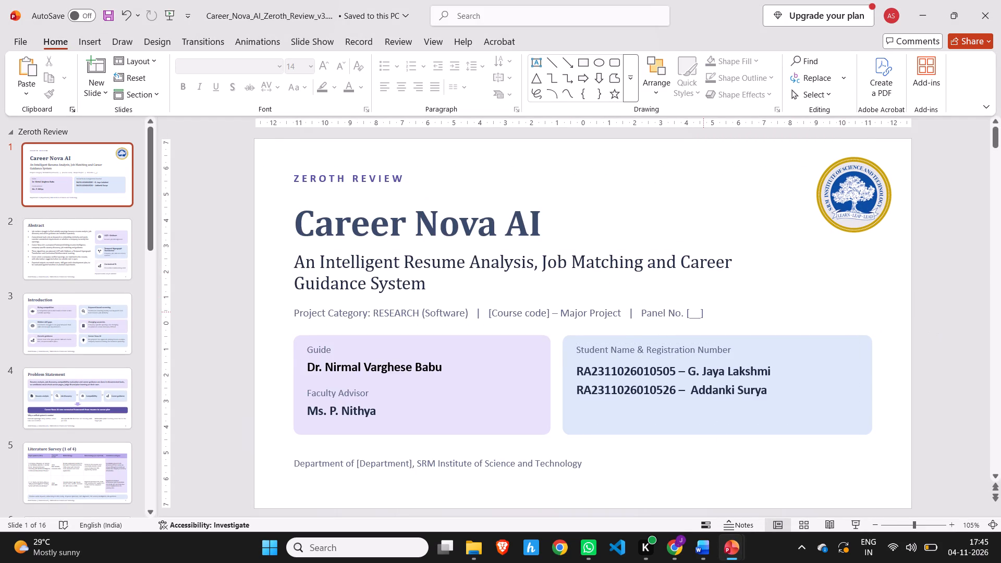
# Replace the blank panel number placeholder in the project category line with 34.
pyautogui.click(703, 311)
pyautogui.press('BackSpace')
pyautogui.press('BackSpace')
pyautogui.press('BackSpace')
pyautogui.press('BackSpace')
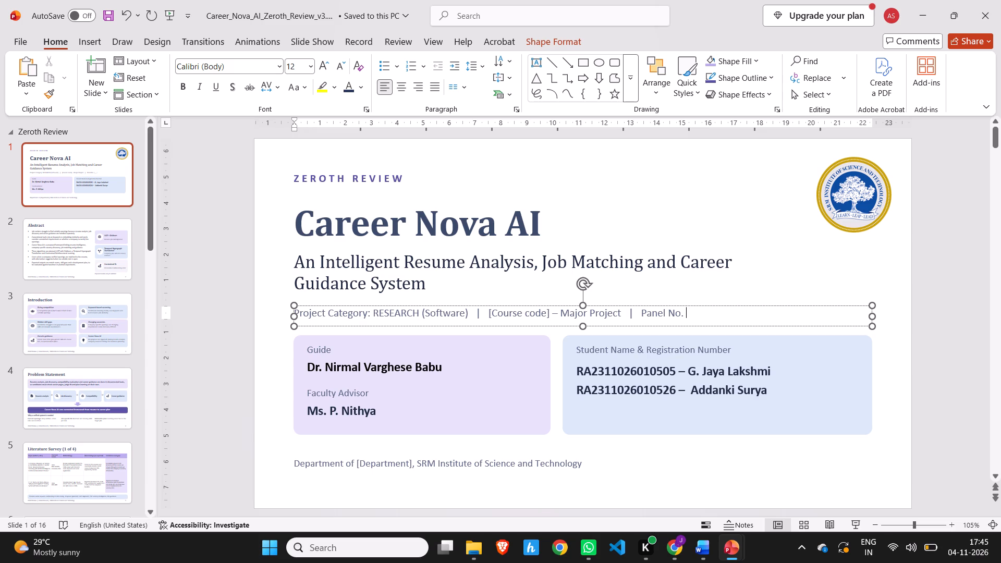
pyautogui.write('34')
# Replace the [Course code] placeholder with 21CSP401L / 21CSP402L, copied from the CausalSupply AI title slide.
pyautogui.moveTo(550, 313); pyautogui.dragTo(503, 313)
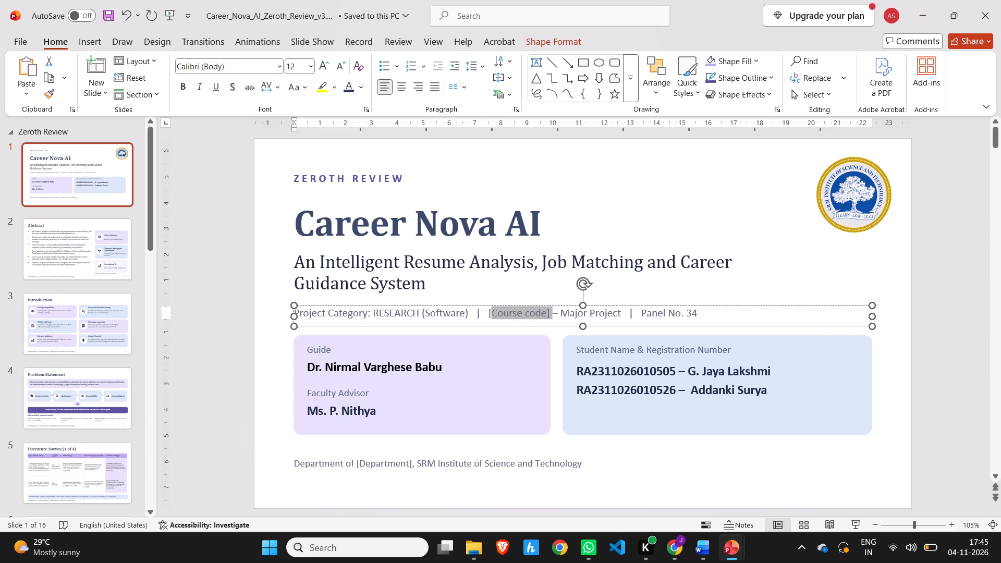
pyautogui.moveTo(503, 313); pyautogui.dragTo(486, 313)
pyautogui.click(486, 313)
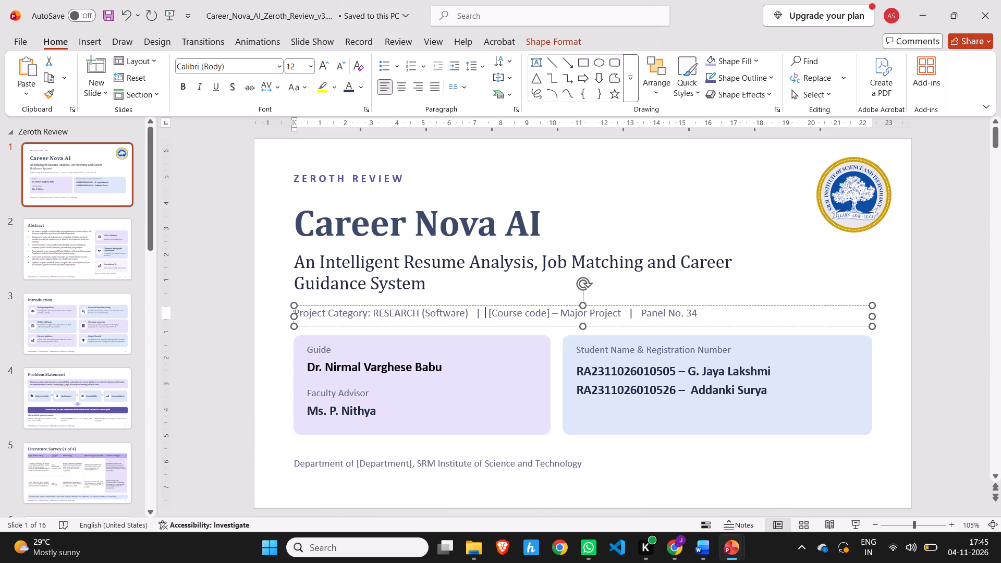
pyautogui.moveTo(546, 314); pyautogui.dragTo(503, 316)
pyautogui.press('BackSpace')
pyautogui.press('Right')
pyautogui.press('BackSpace')
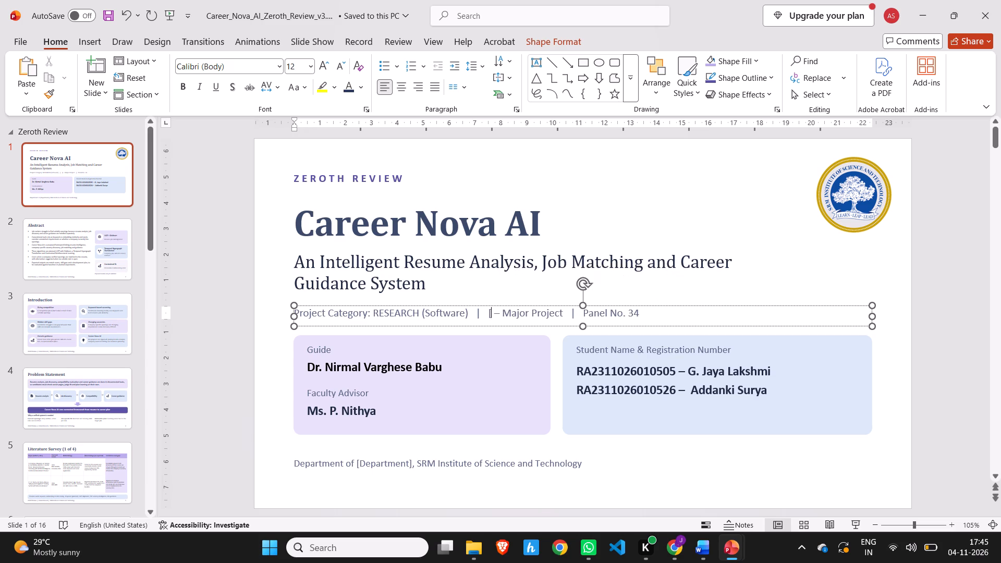
pyautogui.press('BackSpace')
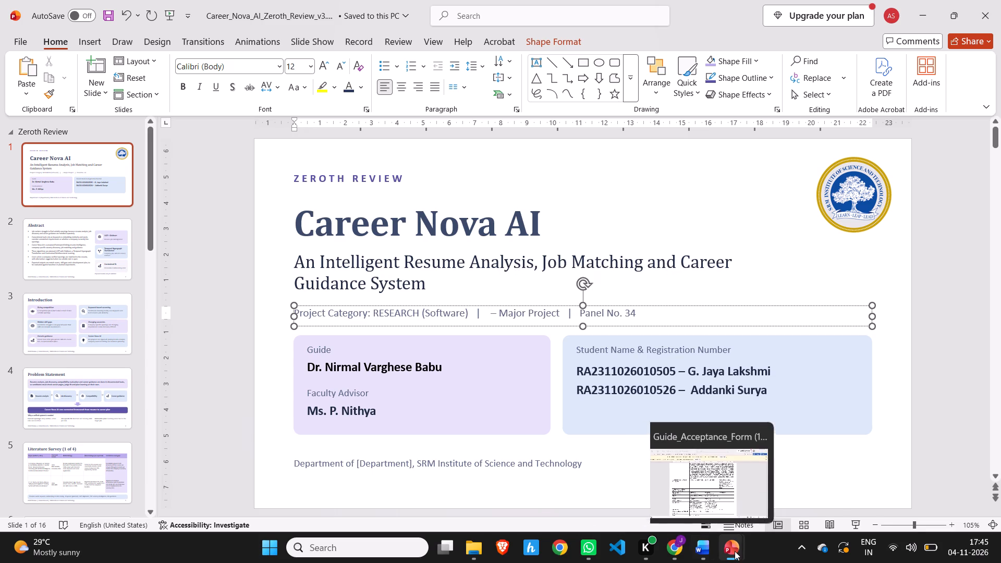
pyautogui.click(693, 505)
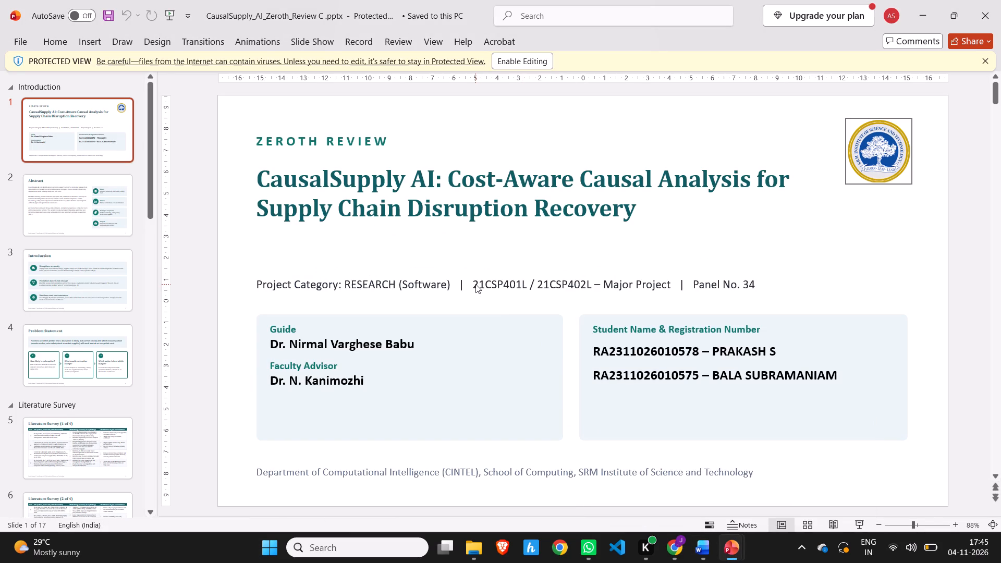
pyautogui.click(475, 284)
pyautogui.moveTo(475, 284); pyautogui.dragTo(601, 290)
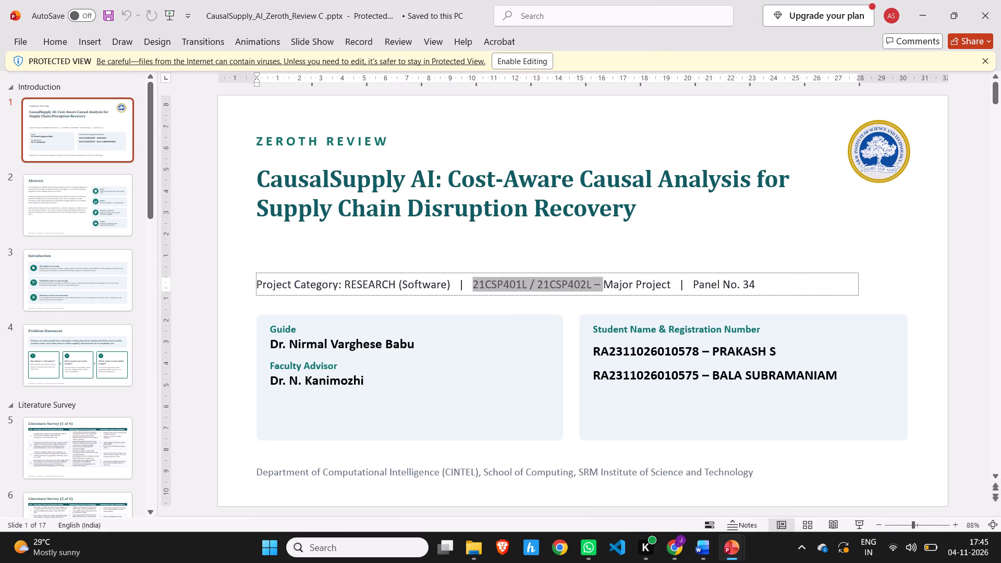
pyautogui.moveTo(601, 290); pyautogui.dragTo(591, 286)
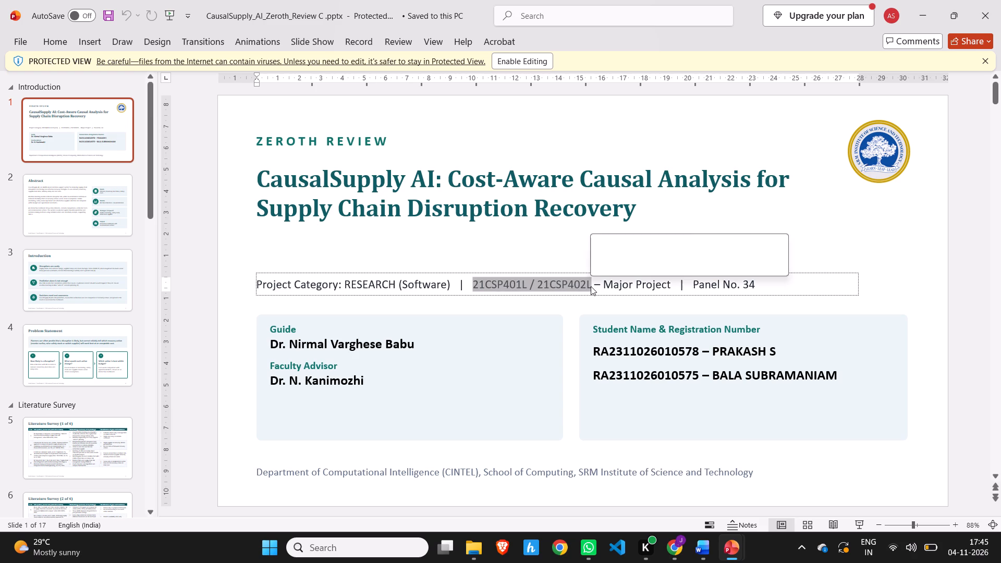
pyautogui.hotkey('ctrl', 'c')
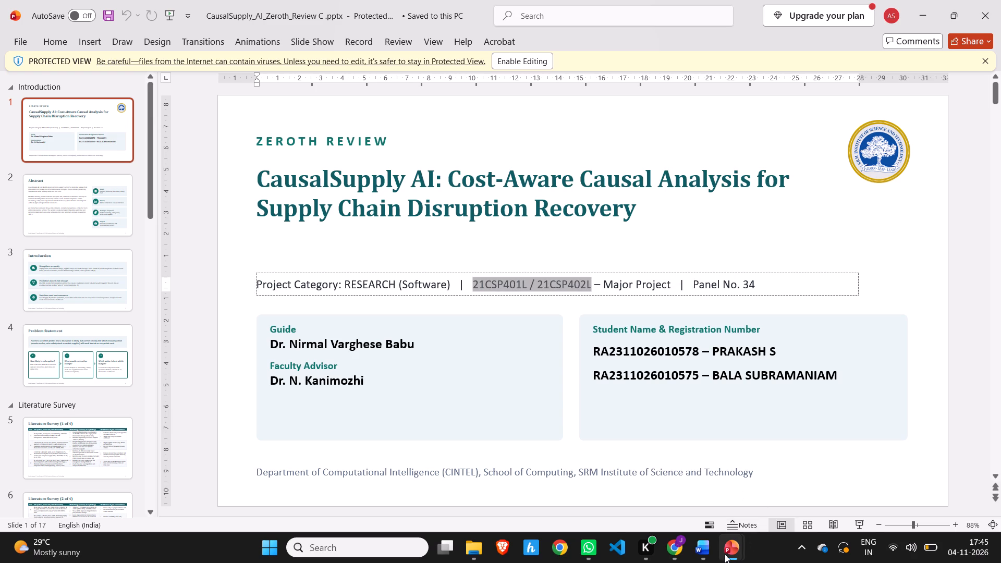
pyautogui.click(790, 471)
pyautogui.hotkey('ctrl', 'v')
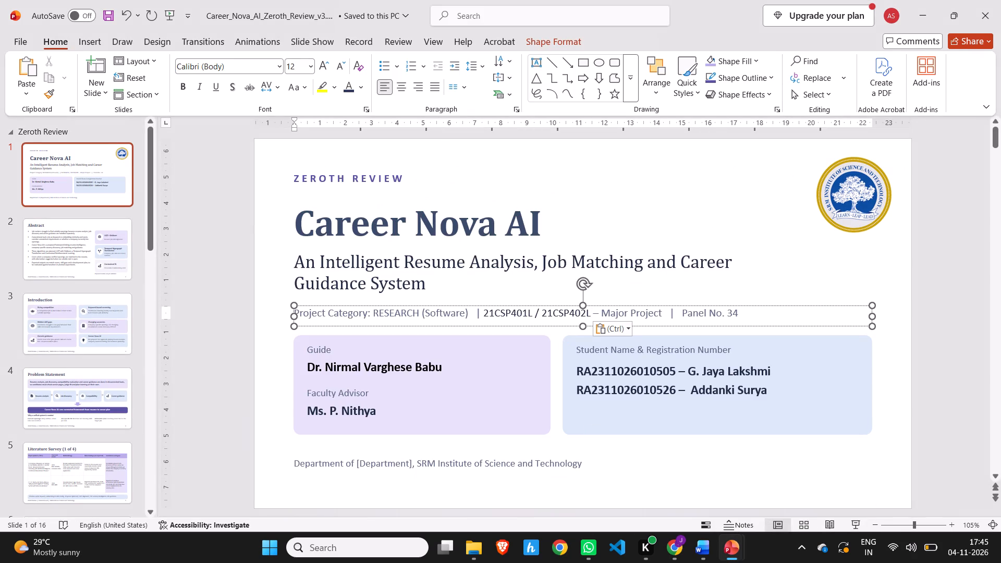
pyautogui.click(228, 225)
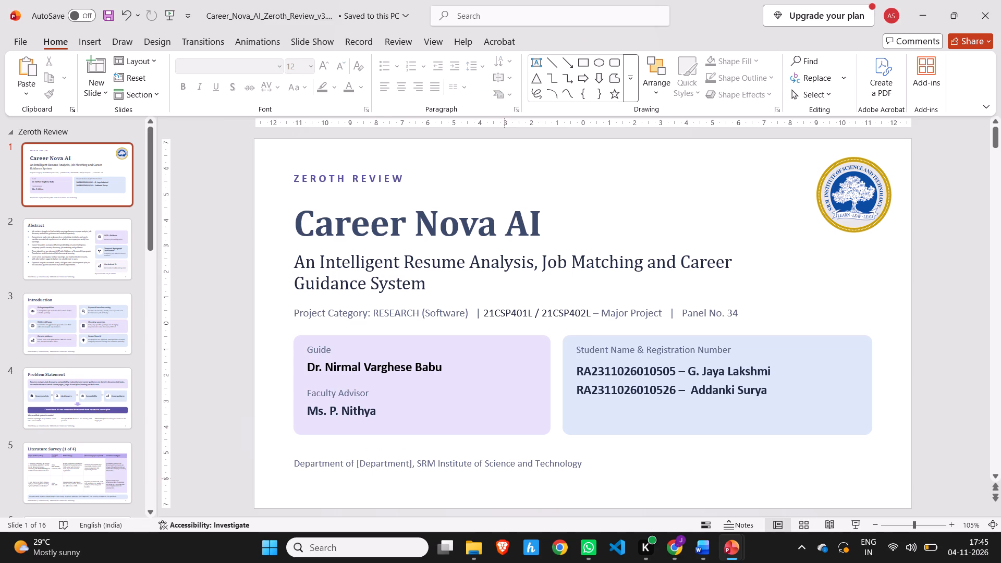
# Replace the department line at the slide's bottom with the CausalSupply AI deck's Computational Intelligence (CINTEL), School of Computing line.
pyautogui.click(474, 467)
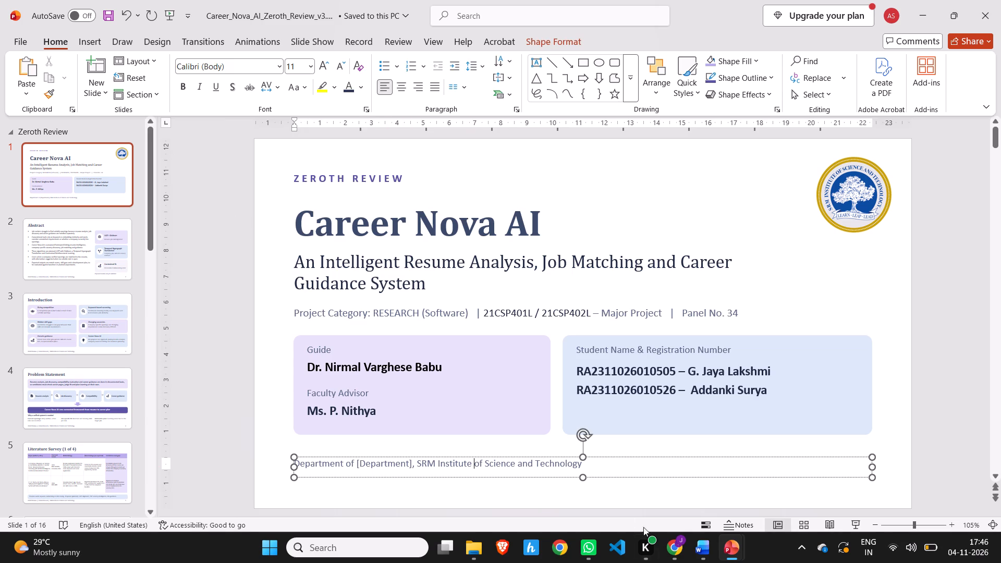
pyautogui.click(656, 481)
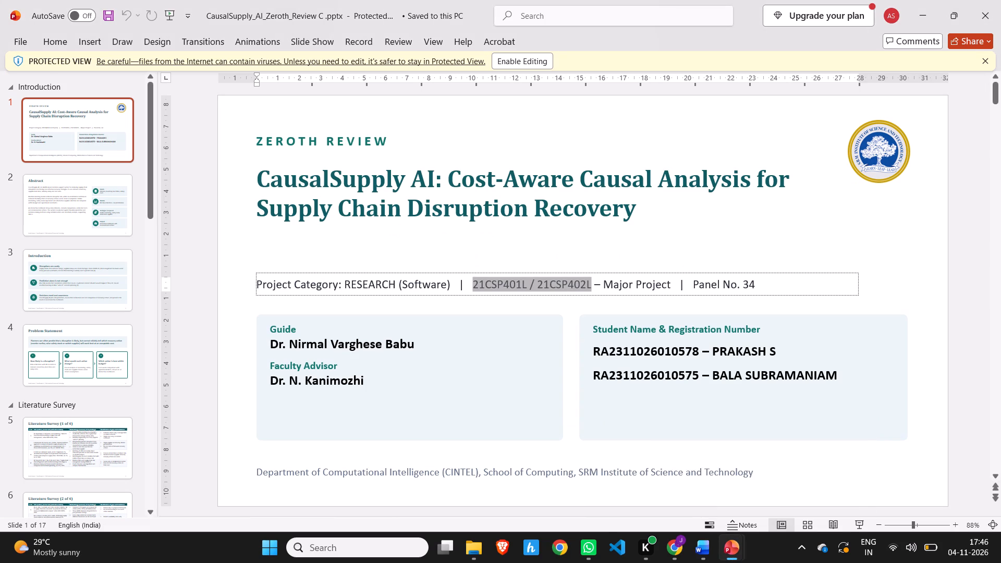
pyautogui.moveTo(259, 474); pyautogui.dragTo(739, 496)
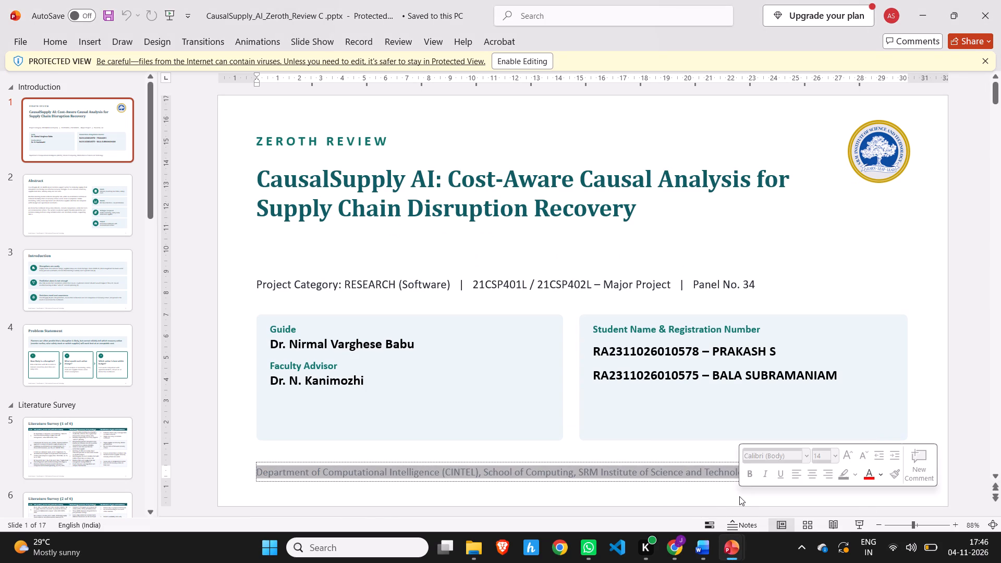
pyautogui.hotkey('ctrl', 'c')
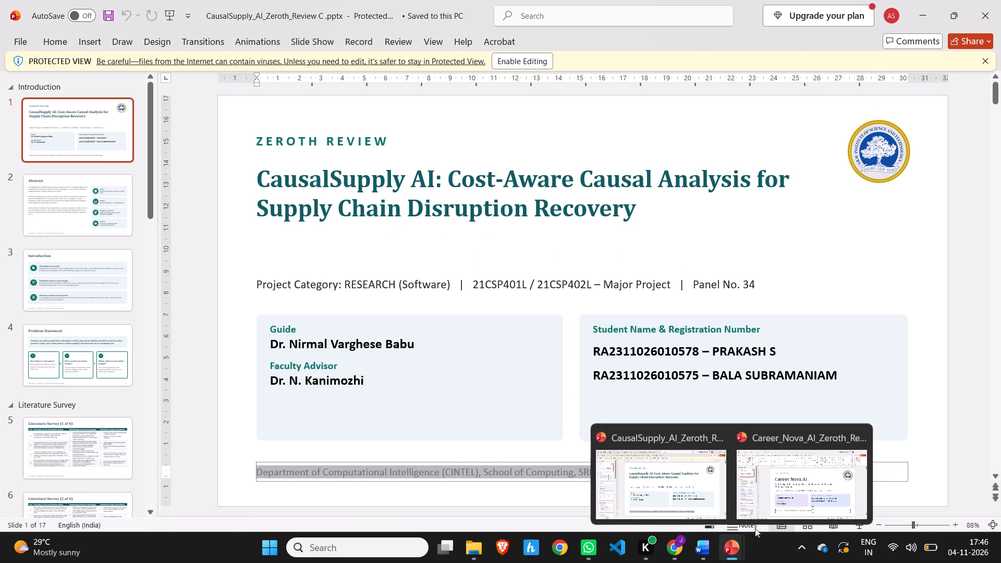
pyautogui.click(814, 456)
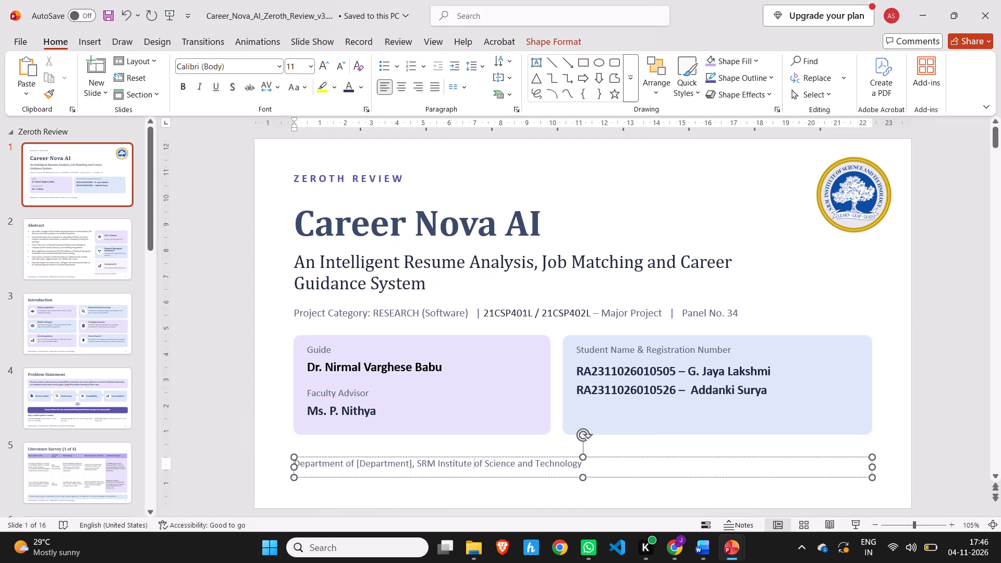
pyautogui.click(582, 464)
pyautogui.moveTo(574, 466); pyautogui.dragTo(270, 479)
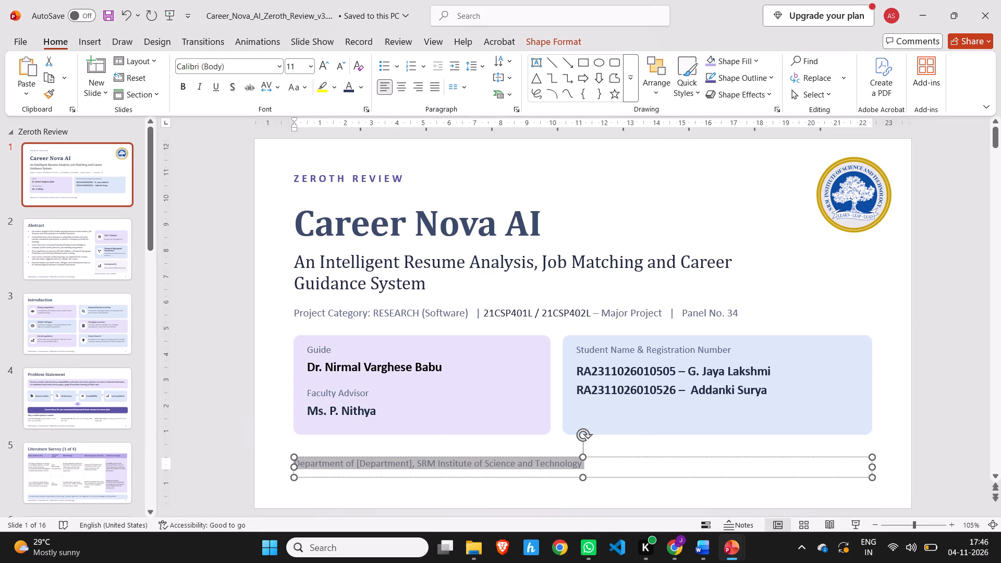
pyautogui.moveTo(270, 479); pyautogui.dragTo(269, 479)
pyautogui.press('Delete')
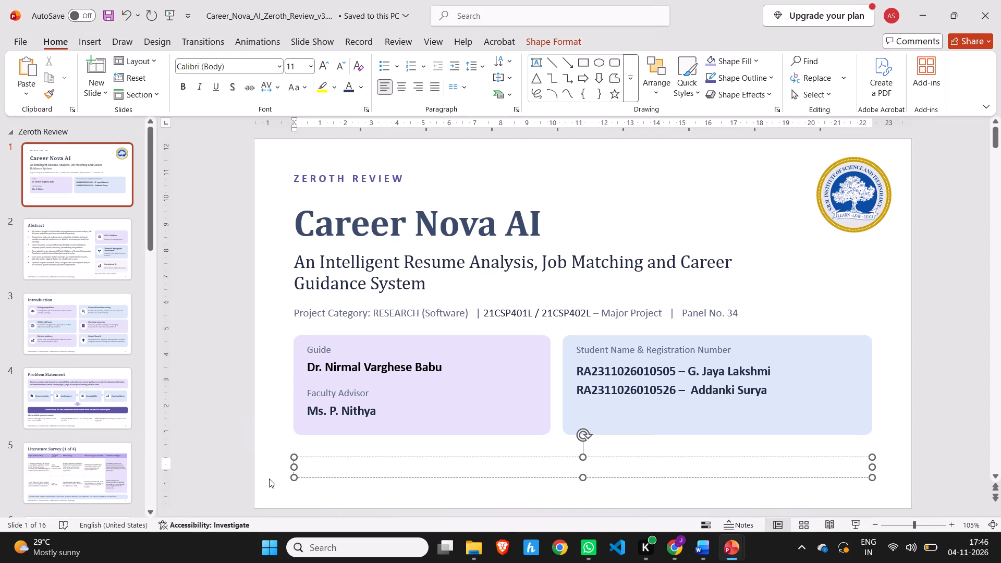
pyautogui.hotkey('ctrl', 'v')
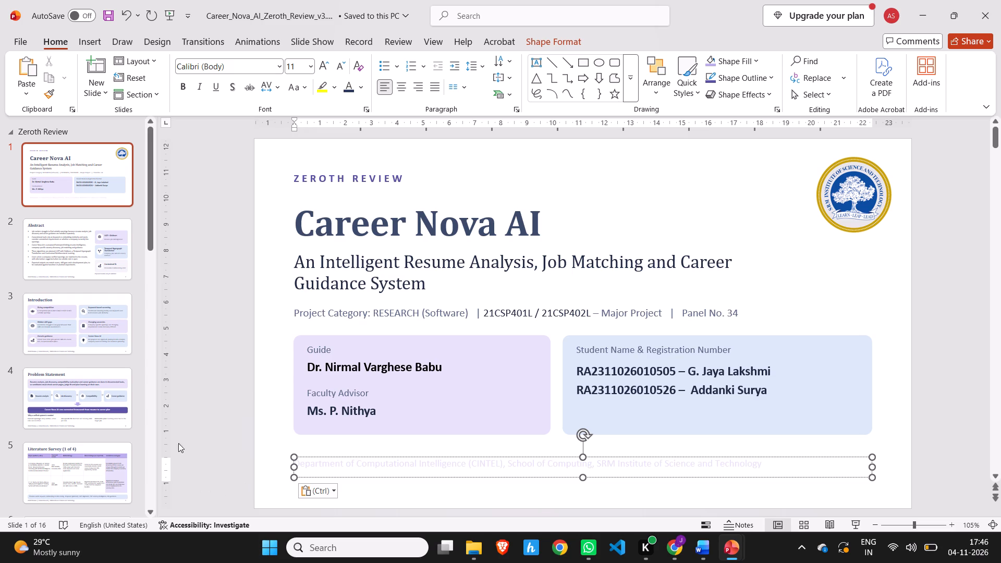
# Change the font colour of the whole department line to dark navy.
pyautogui.click(365, 88)
pyautogui.click(371, 236)
pyautogui.moveTo(761, 464); pyautogui.dragTo(295, 458)
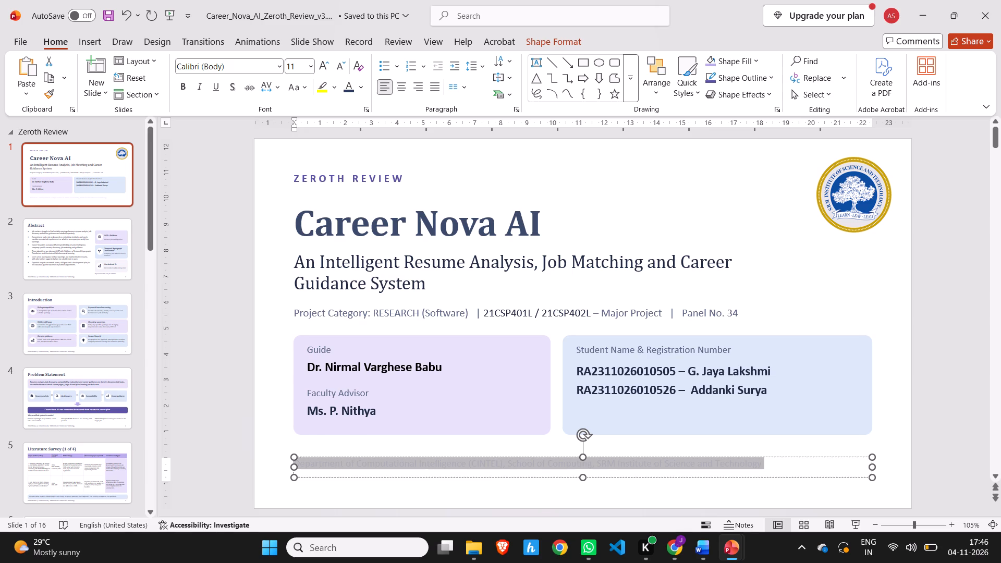
pyautogui.moveTo(295, 458); pyautogui.dragTo(288, 458)
pyautogui.click(343, 90)
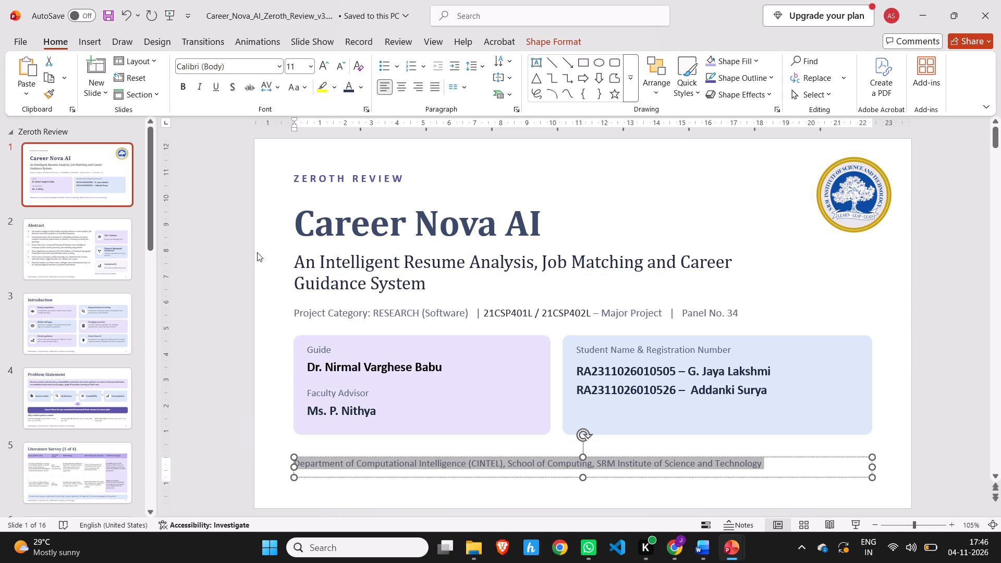
pyautogui.click(234, 289)
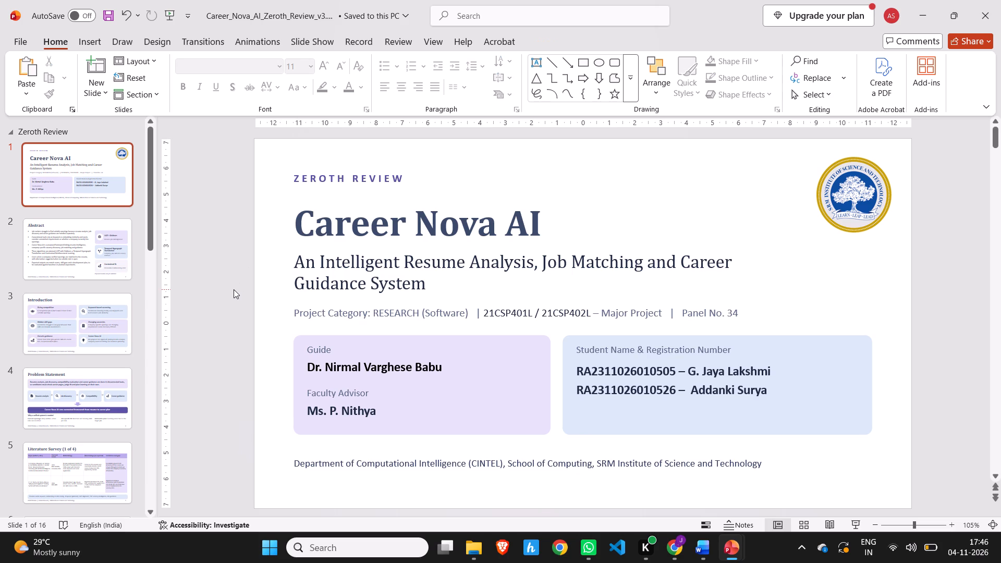
# Nudge the department text box slightly to the right on the title slide.
pyautogui.click(469, 468)
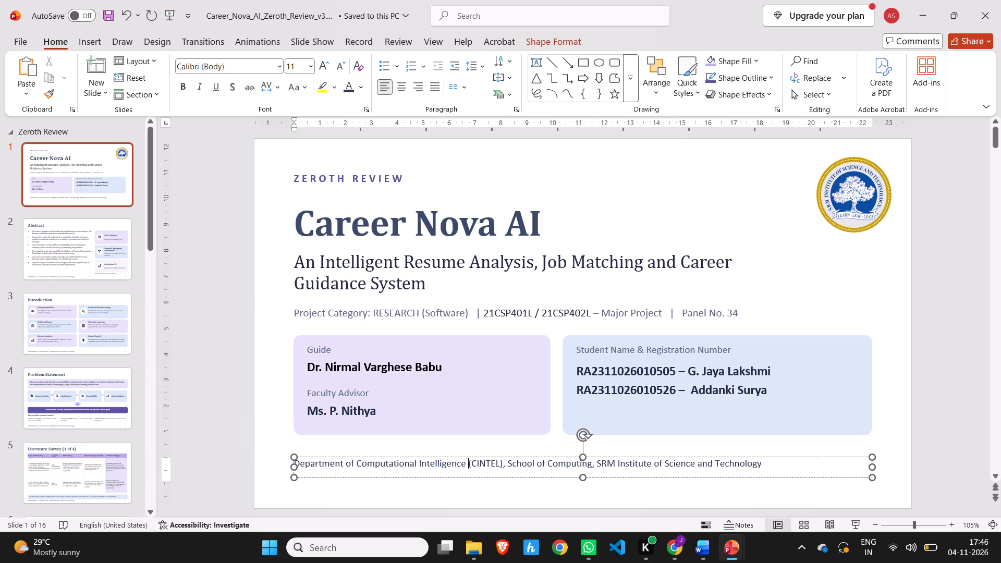
pyautogui.moveTo(446, 476); pyautogui.dragTo(450, 475)
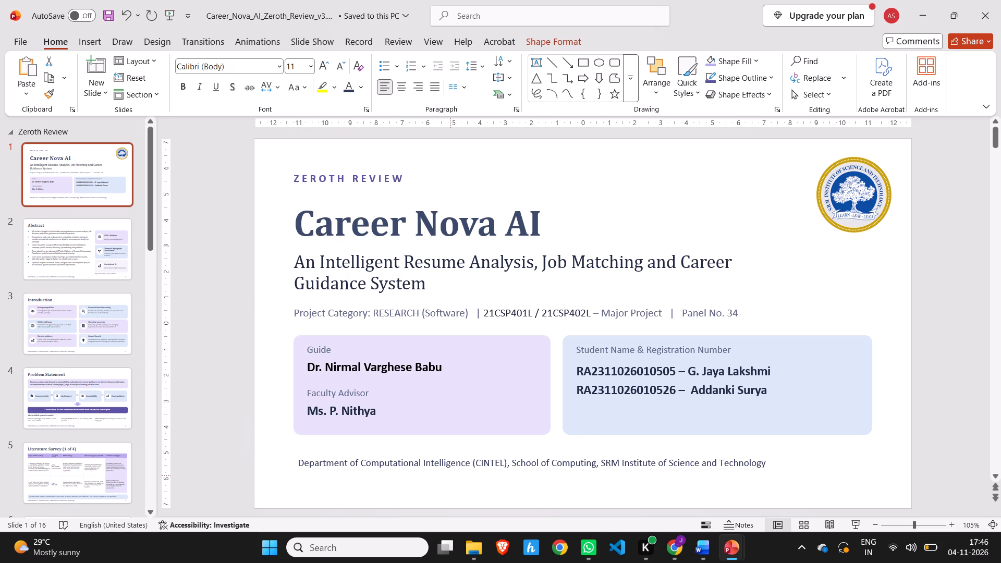
pyautogui.moveTo(450, 475); pyautogui.dragTo(451, 475)
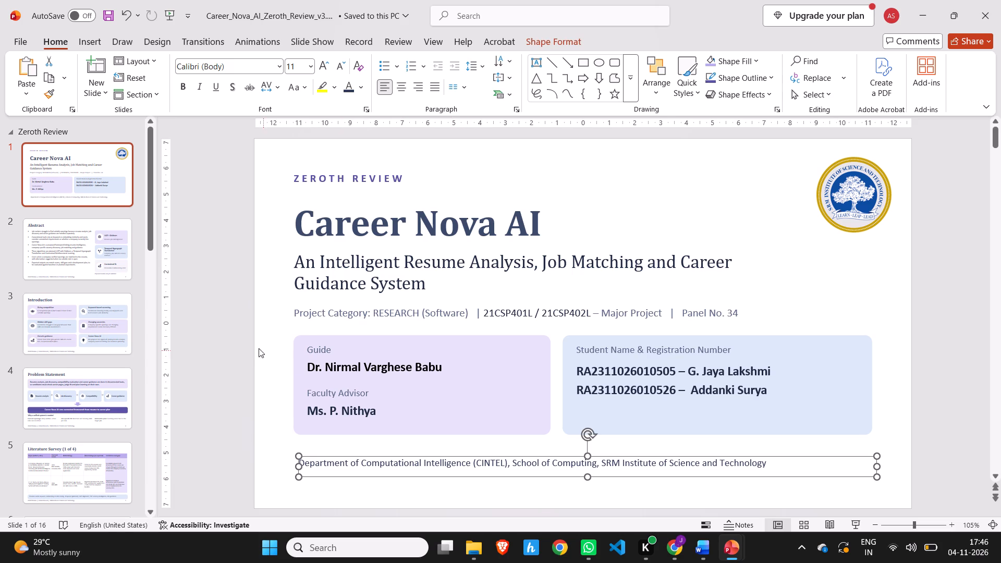
pyautogui.click(239, 338)
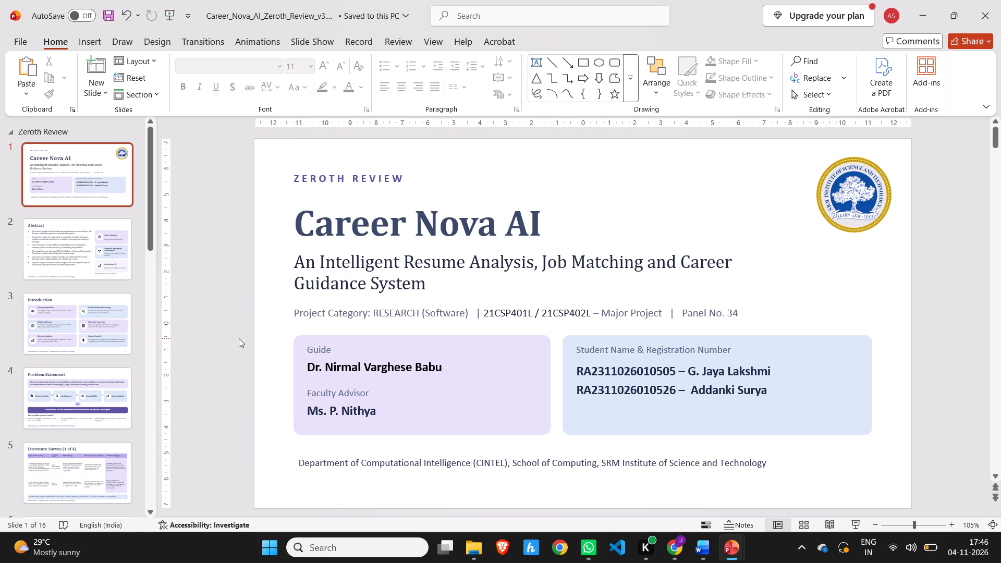
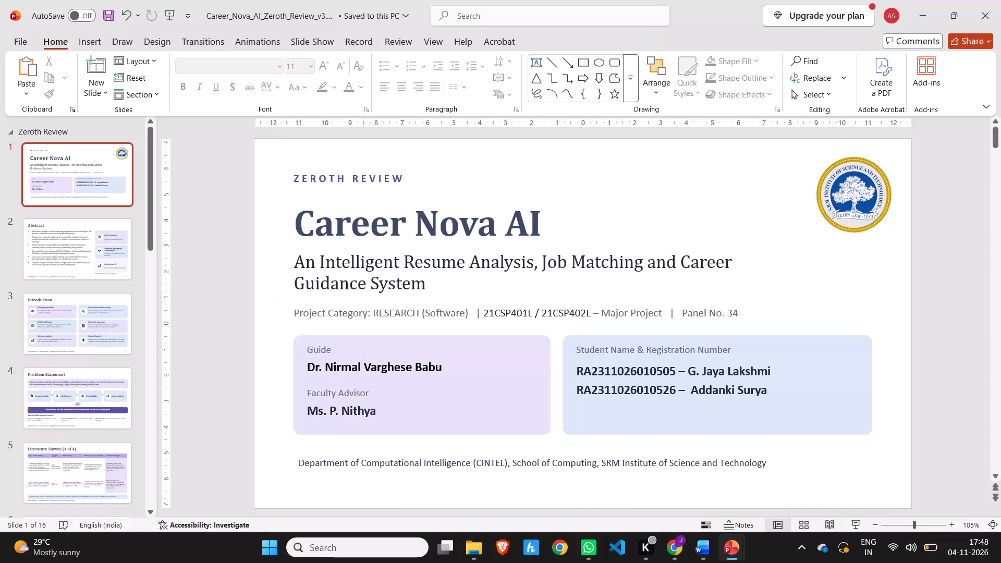
# Play the Career Nova AI deck as a slide show and review the slides from the title through TRL and Publication Plan.
pyautogui.click(855, 523)
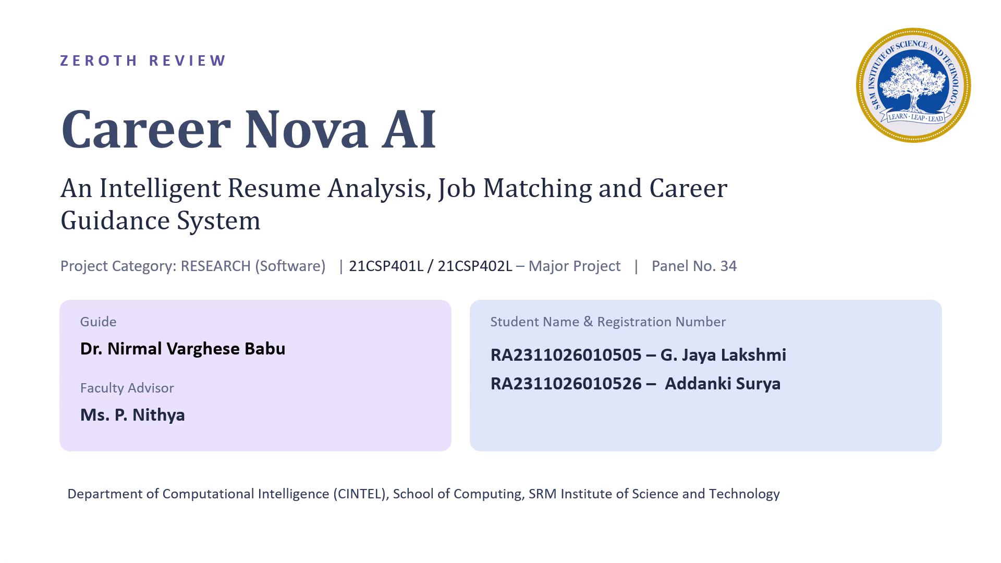
pyautogui.press('Down')
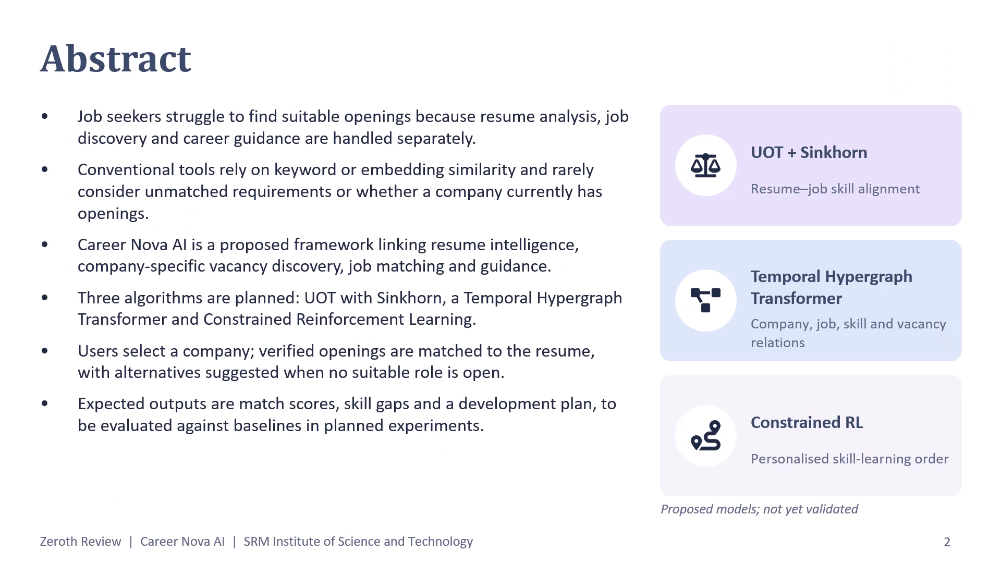
pyautogui.click(756, 502)
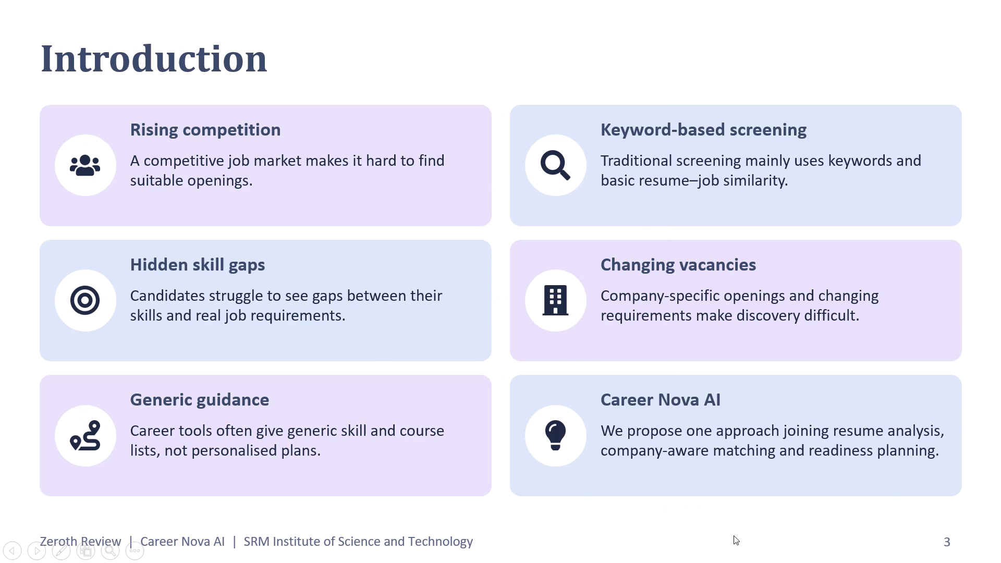
pyautogui.press('Up')
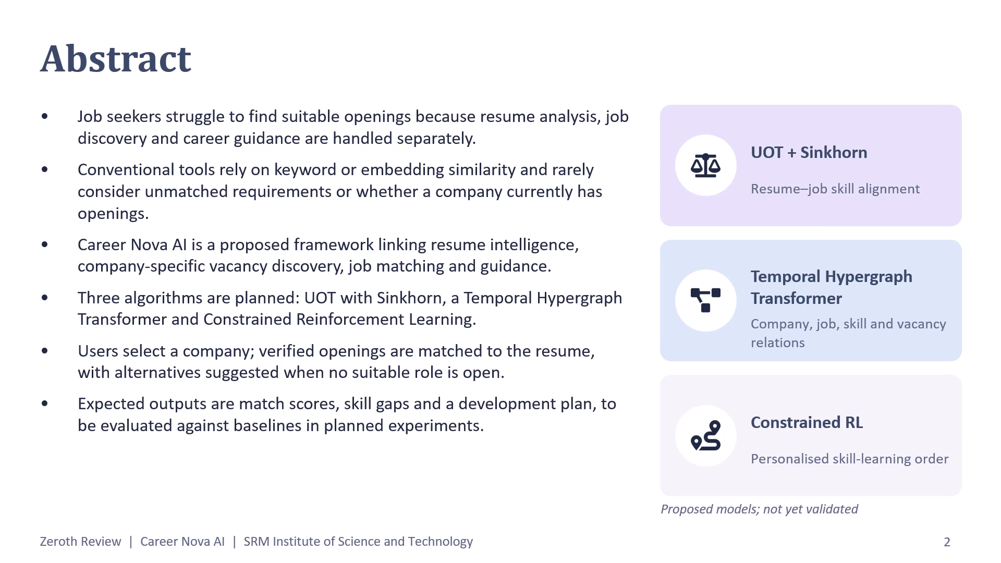
pyautogui.press('Down')
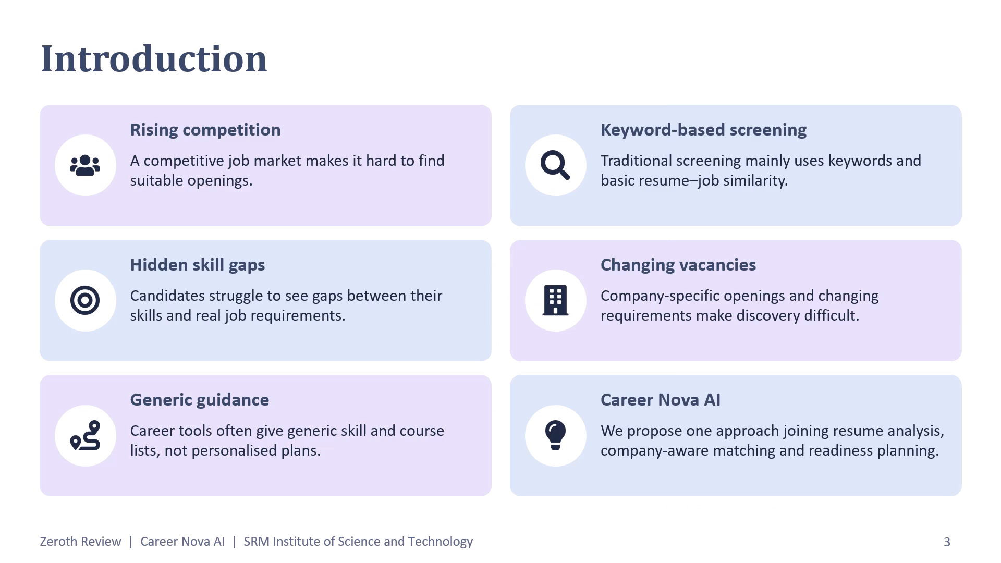
pyautogui.press('Down')
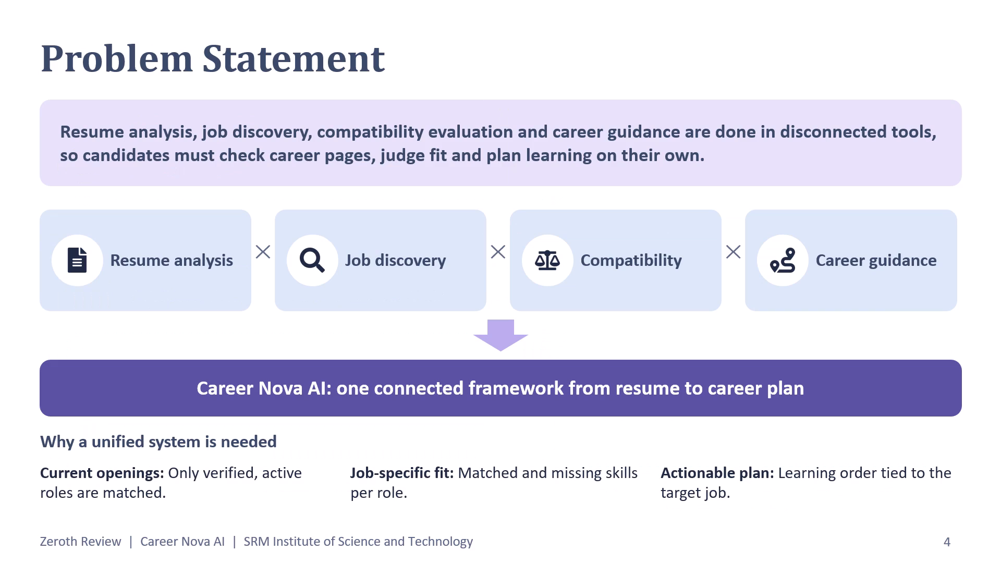
pyautogui.press('Down')
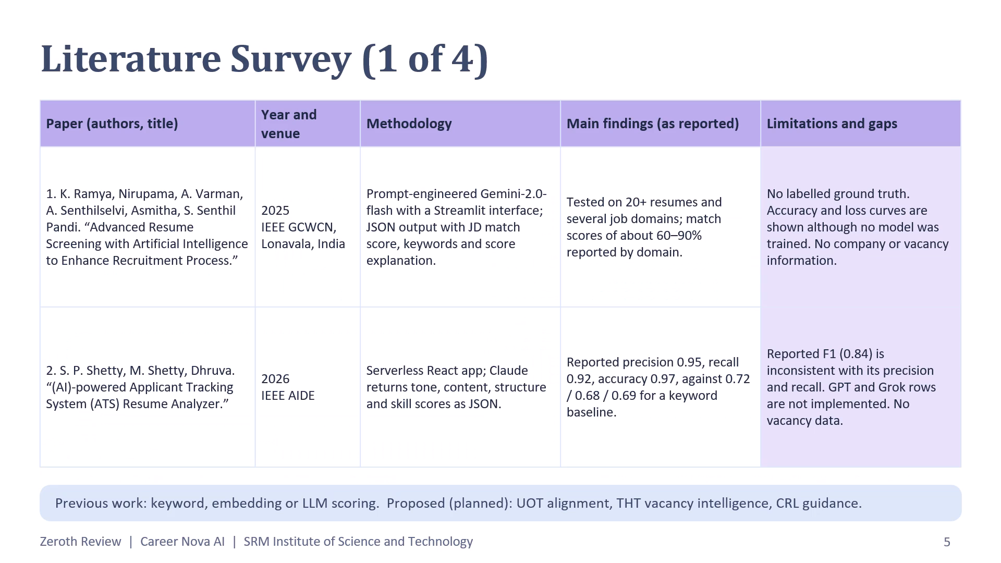
pyautogui.press('Down')
pyautogui.press('Down')
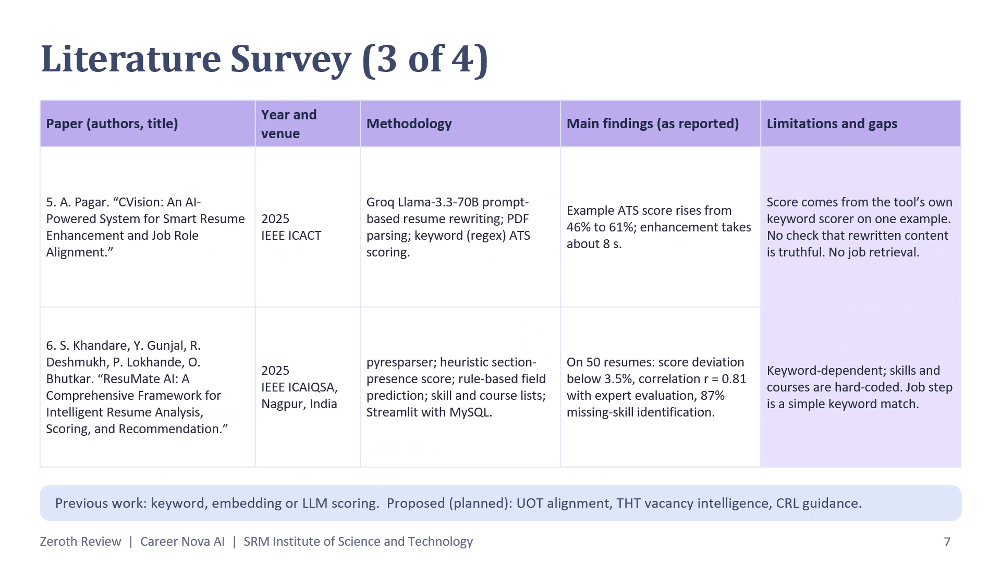
pyautogui.press('Down')
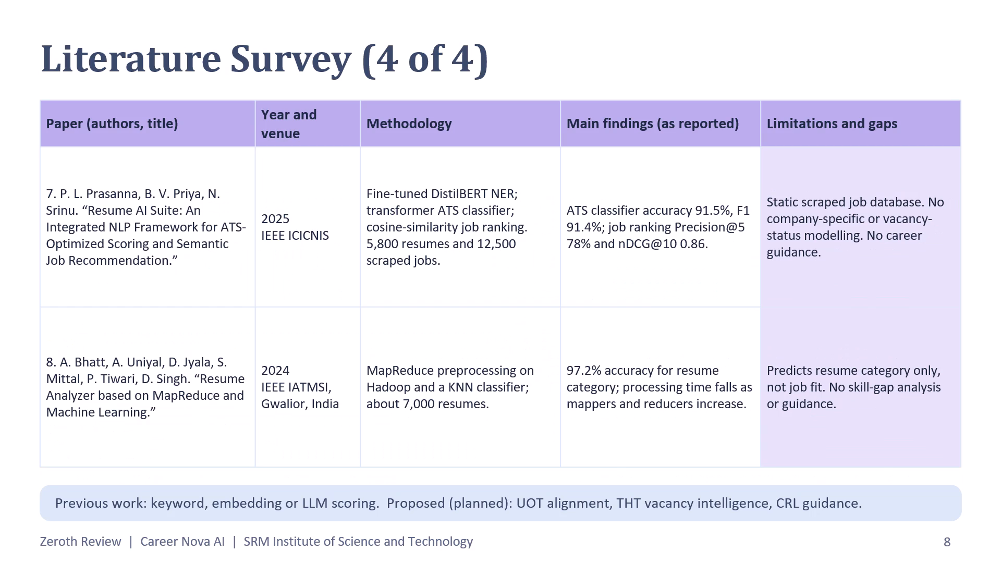
pyautogui.press('Down')
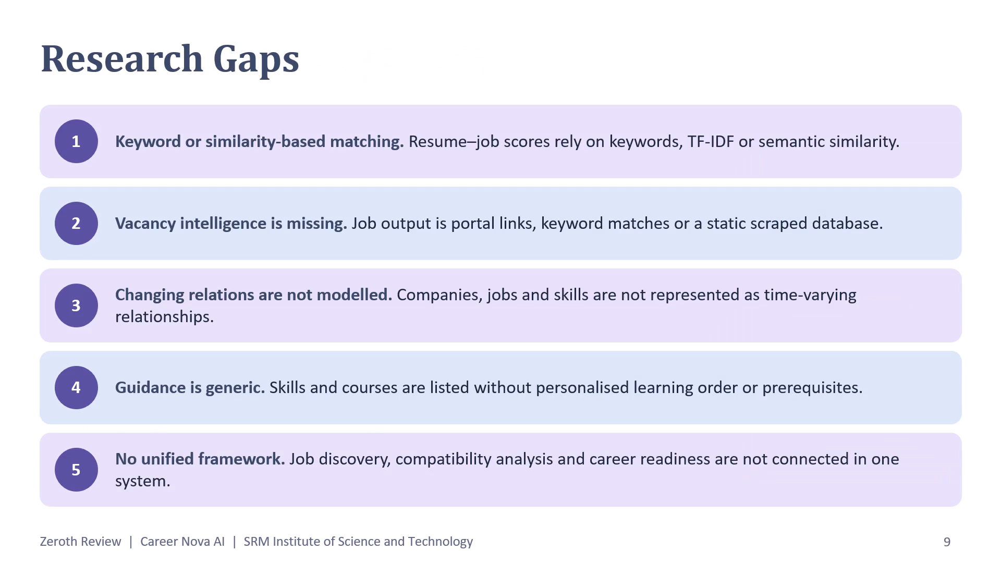
pyautogui.press('Down')
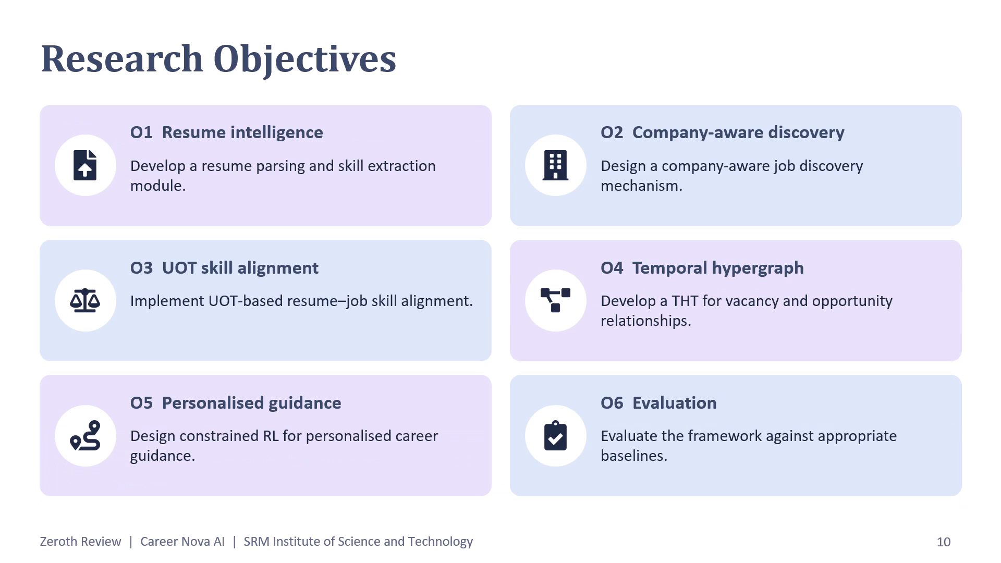
pyautogui.press('Down')
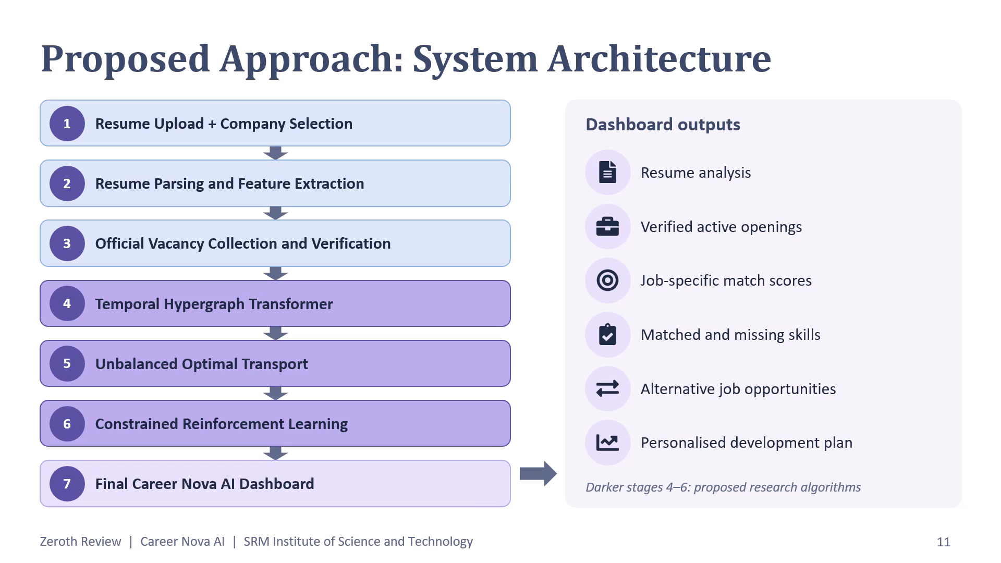
pyautogui.press('Down')
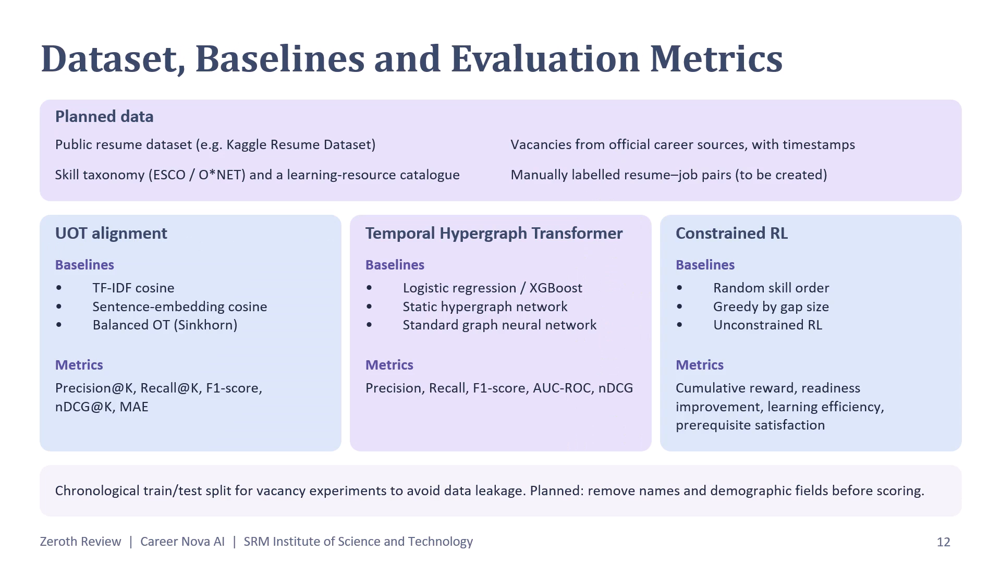
pyautogui.press('Down')
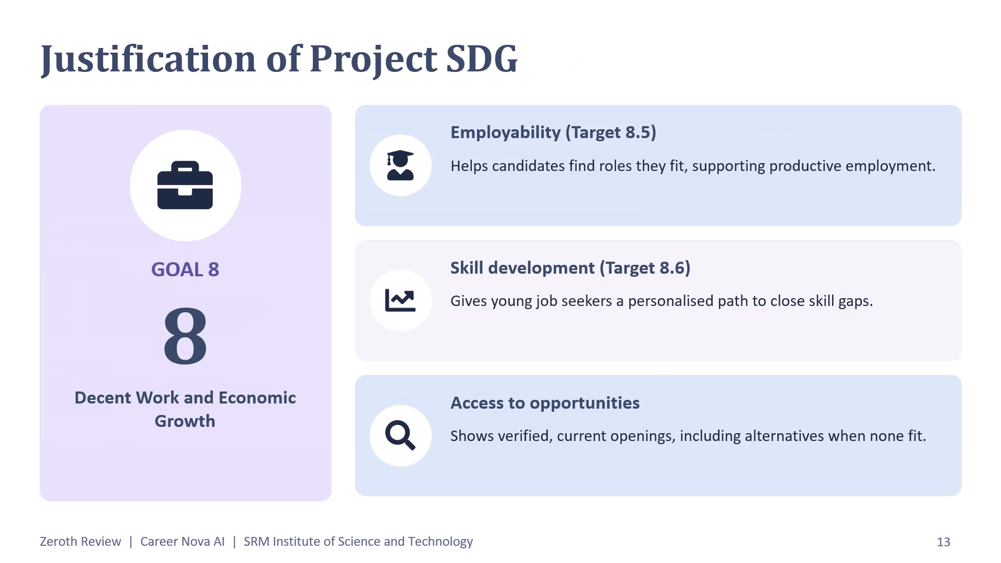
pyautogui.press('Down')
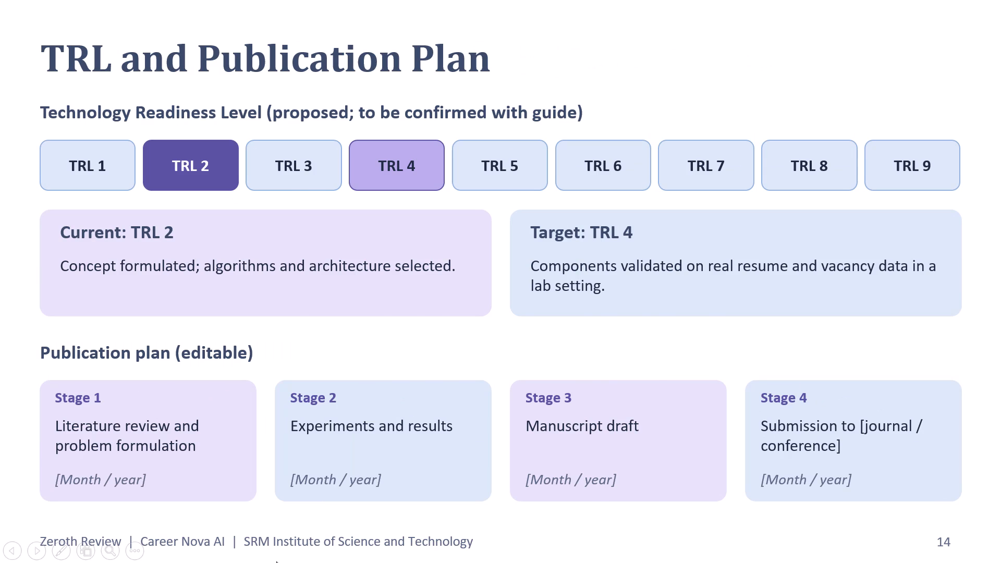
pyautogui.press('Escape')
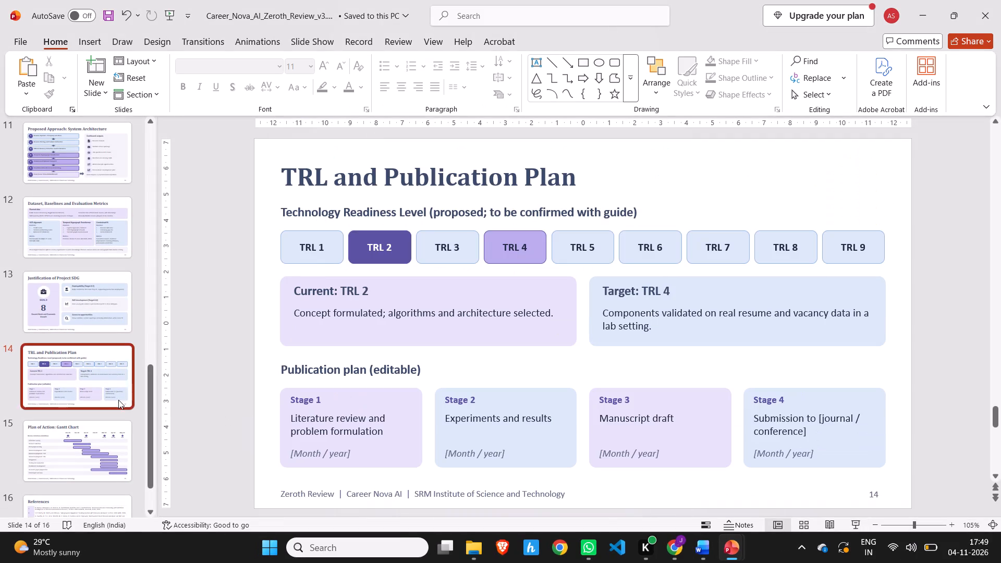
# Switch to the CausalSupply AI deck and look through its slides from the Literature Survey to the References for publication plan details.
pyautogui.click(324, 455)
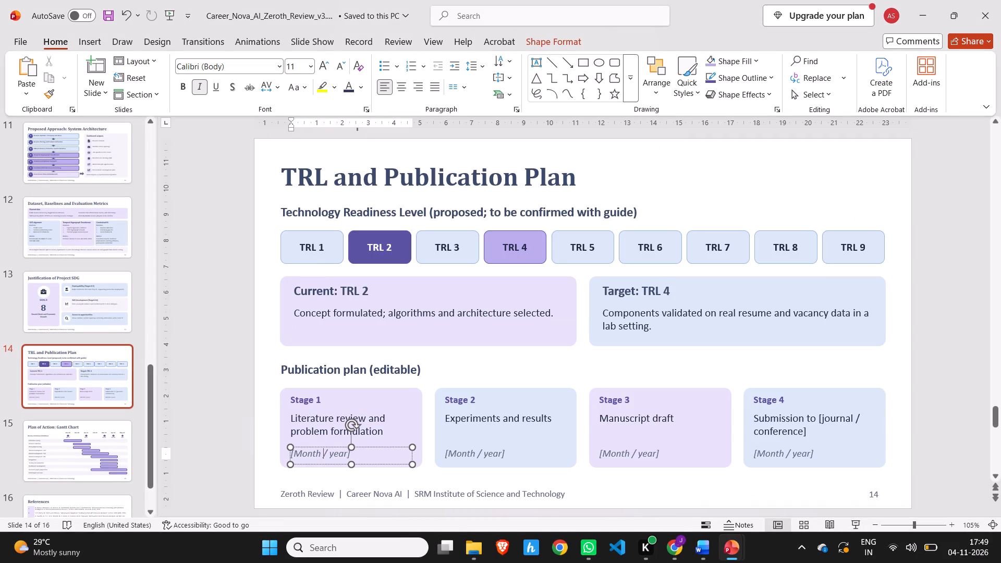
pyautogui.click(669, 509)
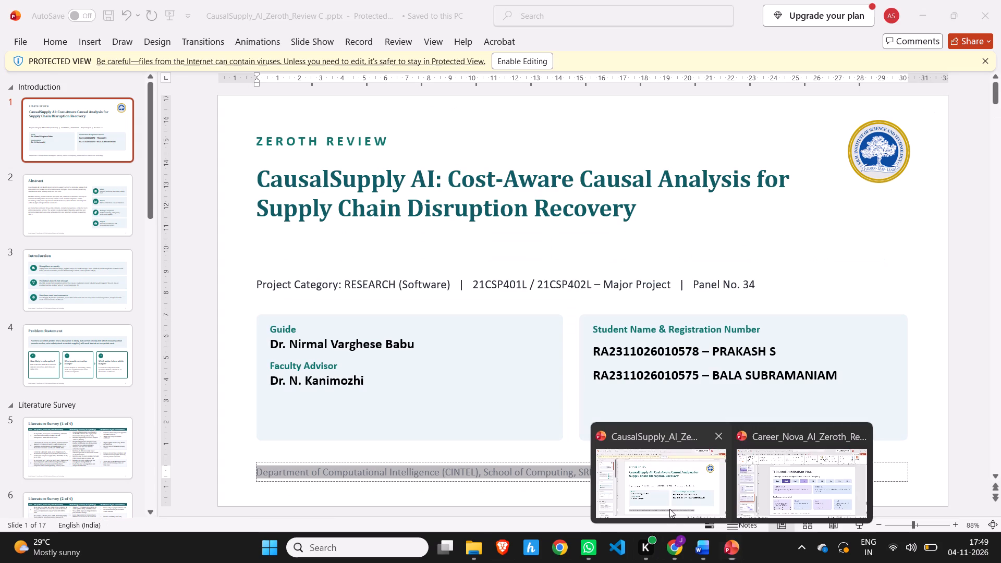
pyautogui.click(114, 433)
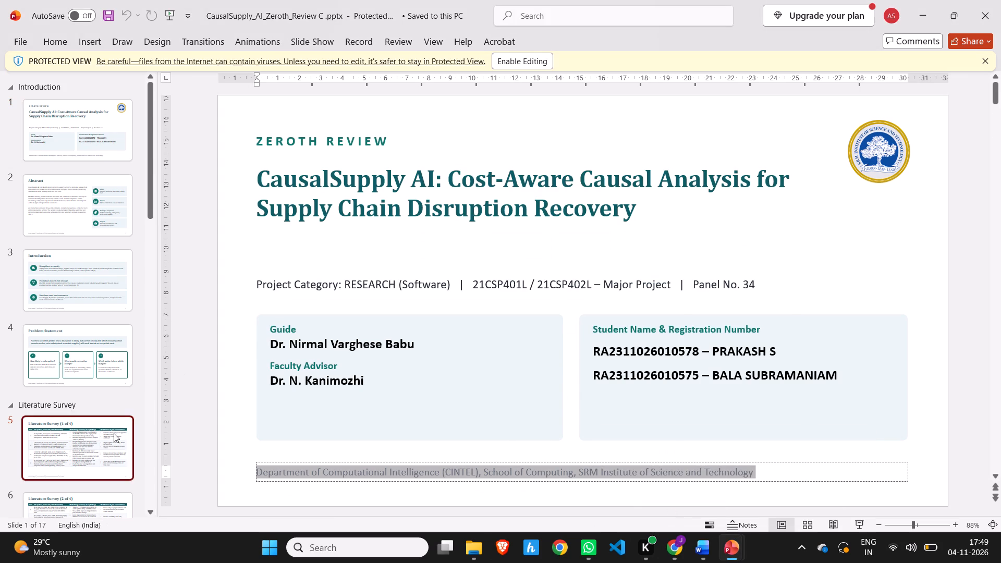
pyautogui.press('Down')
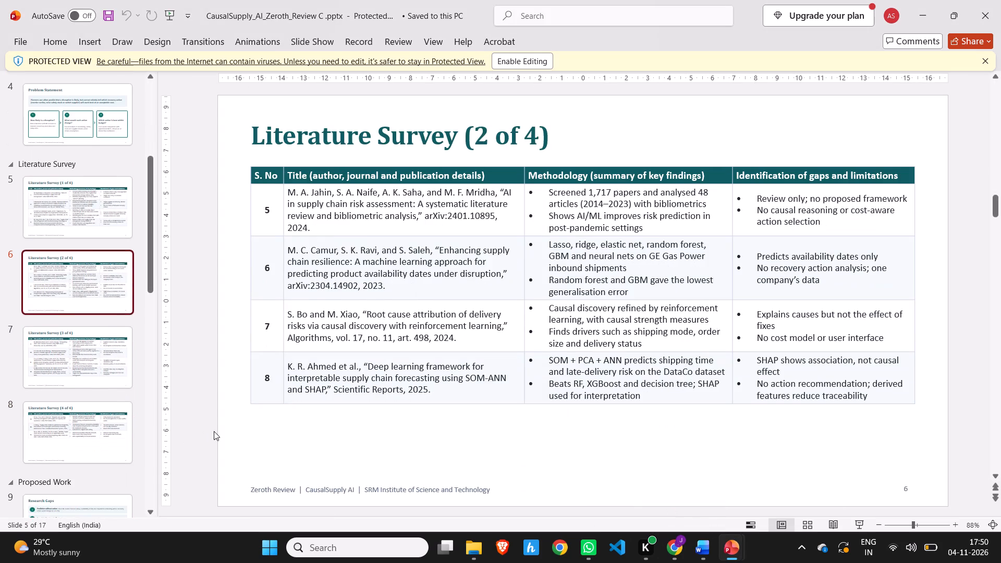
pyautogui.press('Down')
pyautogui.press('Down')
pyautogui.press('Down')
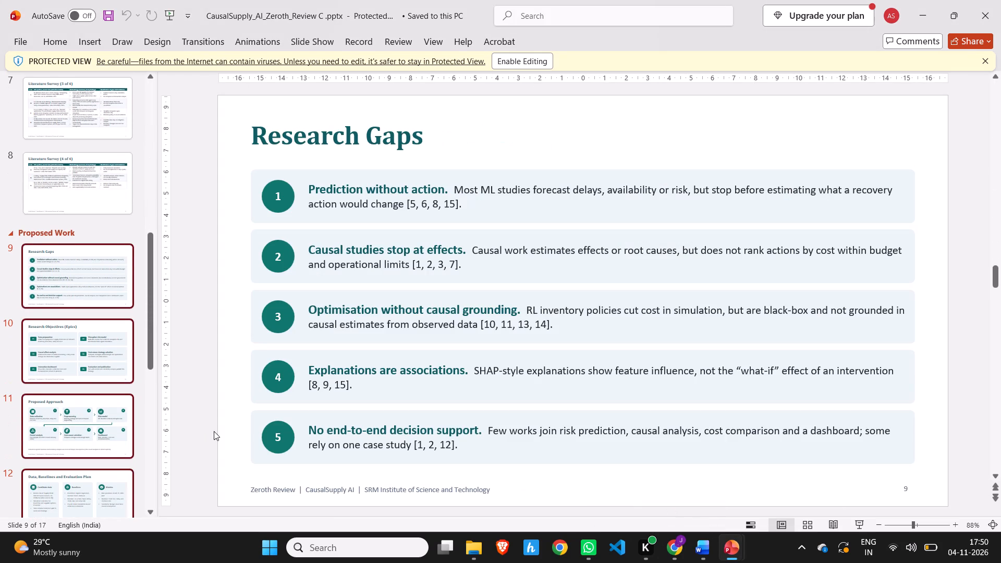
pyautogui.press('Down')
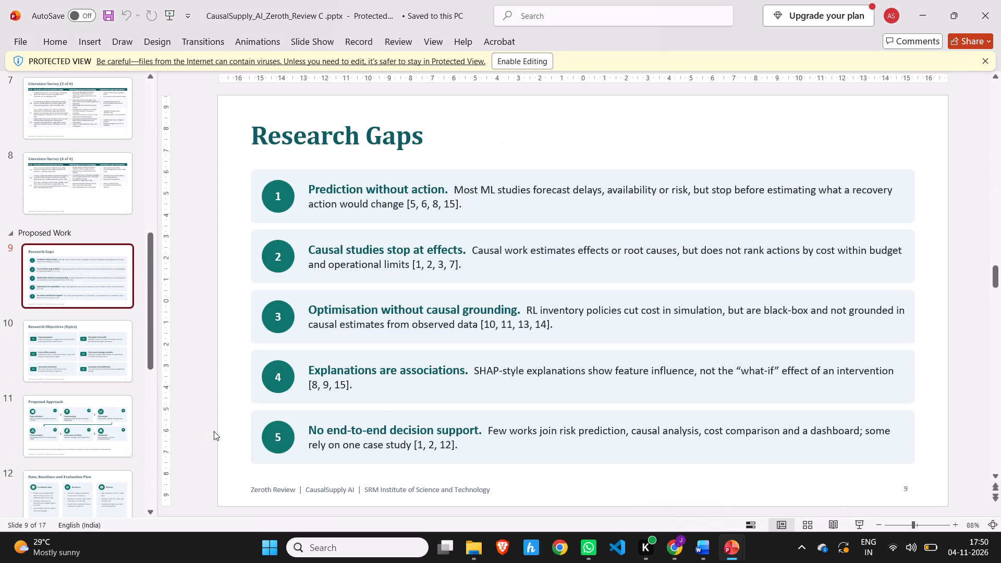
pyautogui.press('Down')
pyautogui.press('Down')
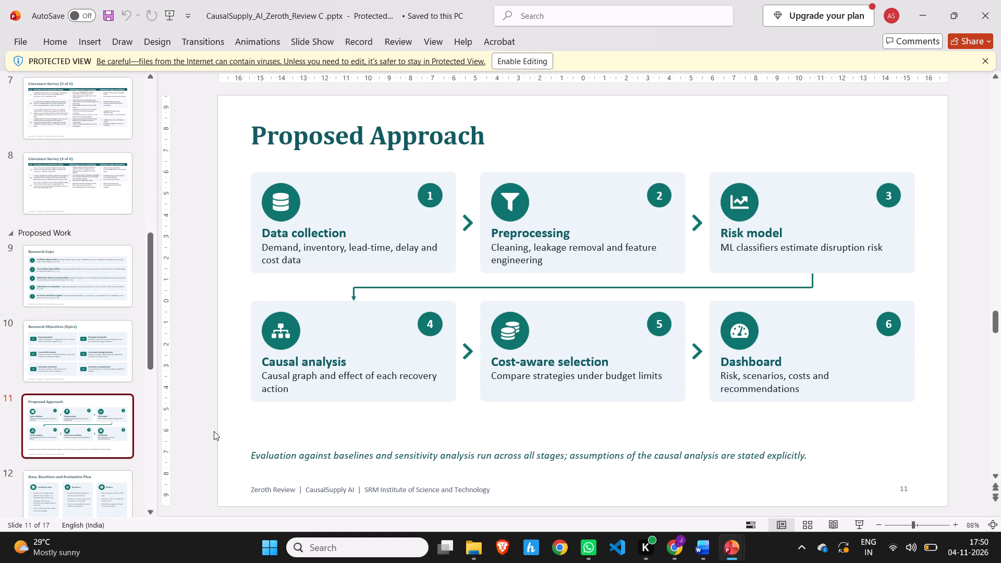
pyautogui.press('Down')
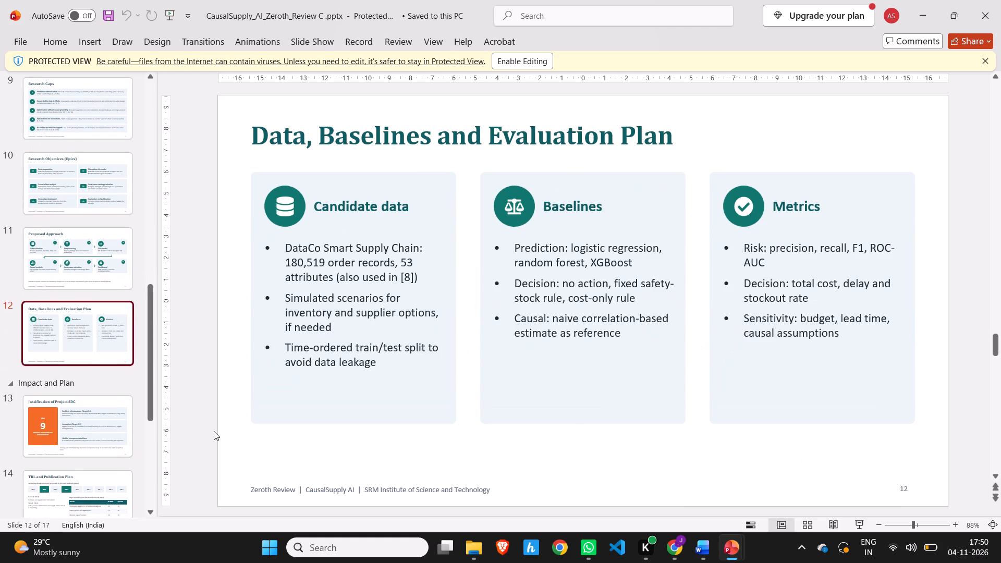
pyautogui.press('Down')
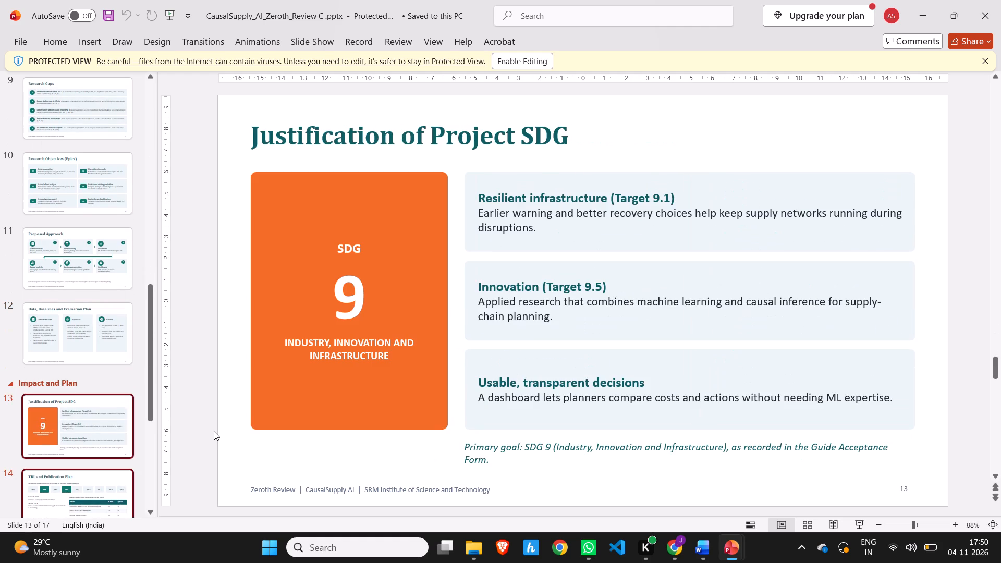
pyautogui.press('Down')
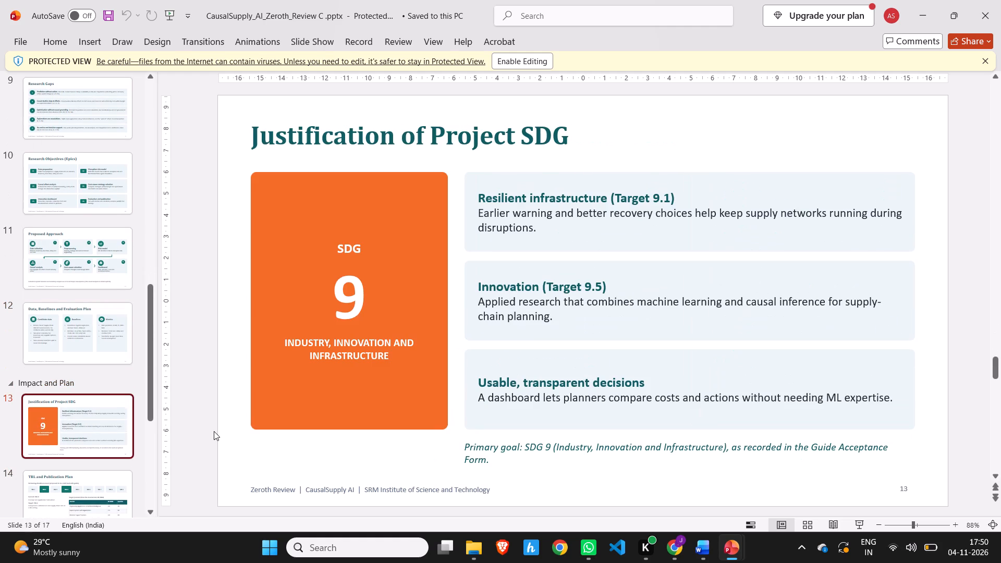
pyautogui.press('Down')
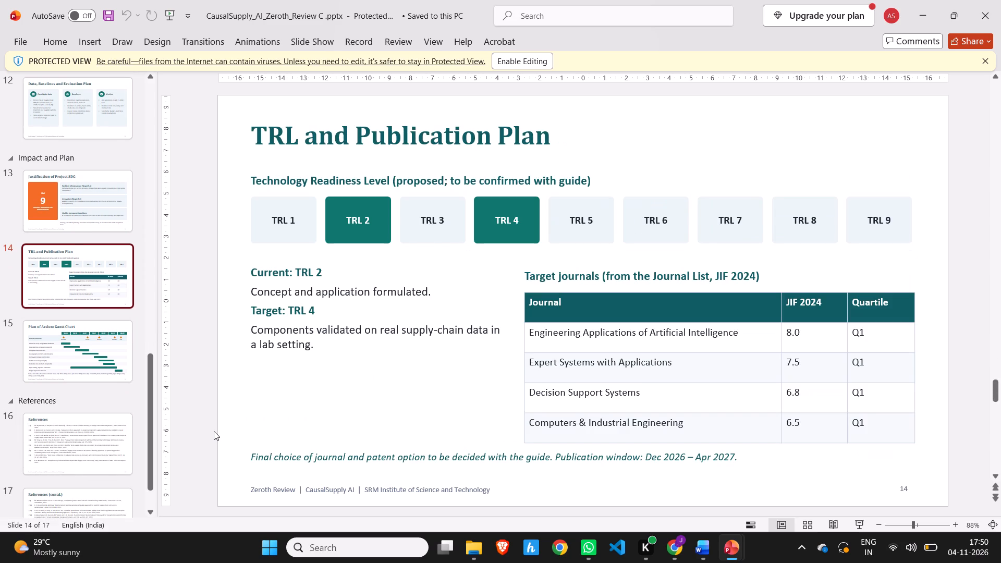
pyautogui.press('Down')
pyautogui.press('Down')
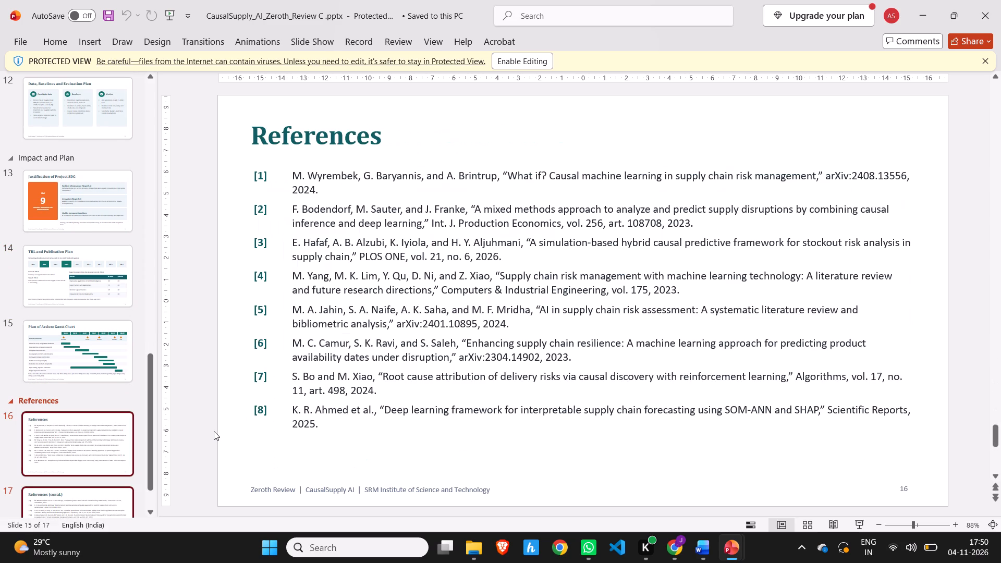
pyautogui.press('Down')
pyautogui.press('Down')
pyautogui.press('Up')
pyautogui.press('Up')
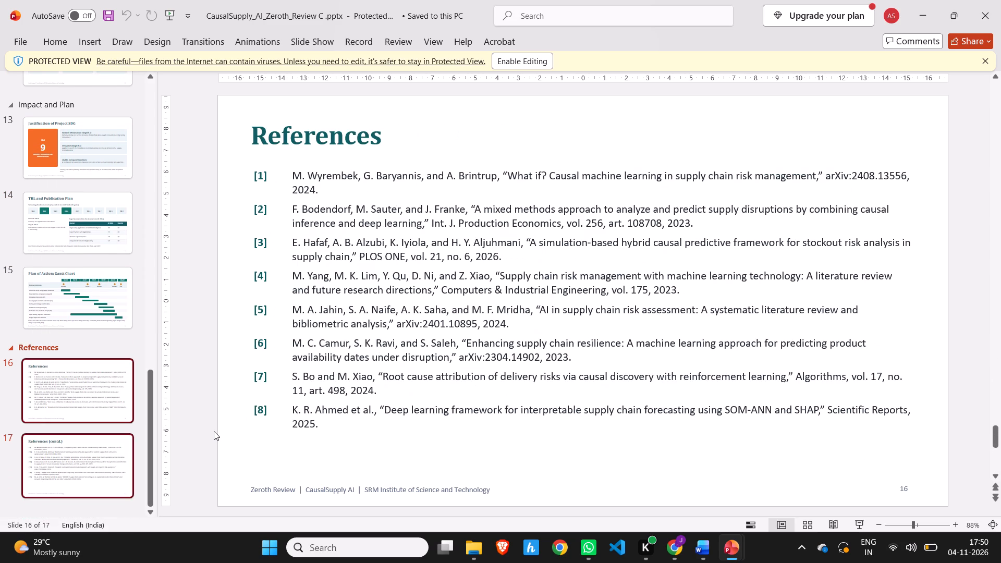
pyautogui.press('Up')
pyautogui.press('Up')
pyautogui.press('Up')
pyautogui.press('Up')
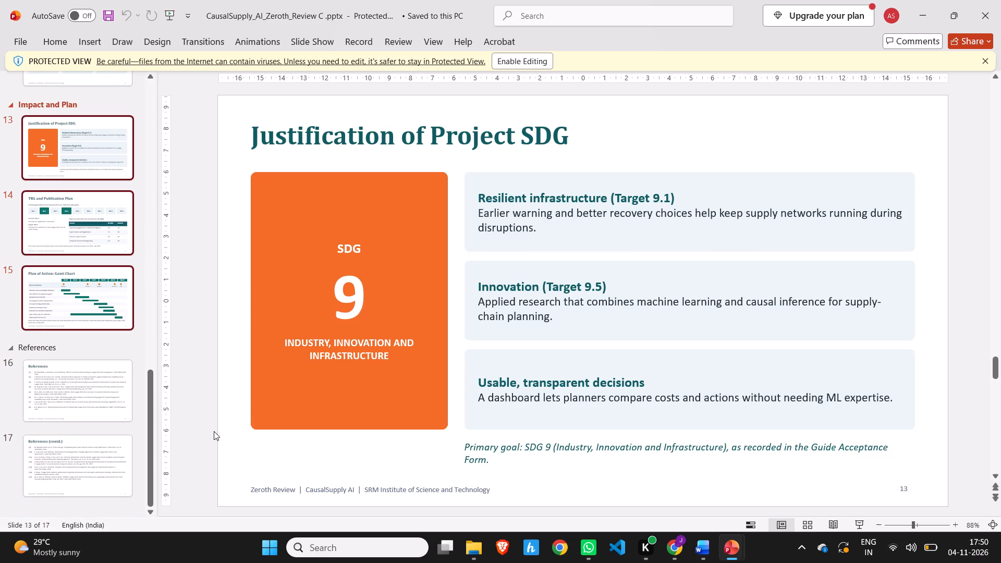
pyautogui.press('Up')
pyautogui.press('Up')
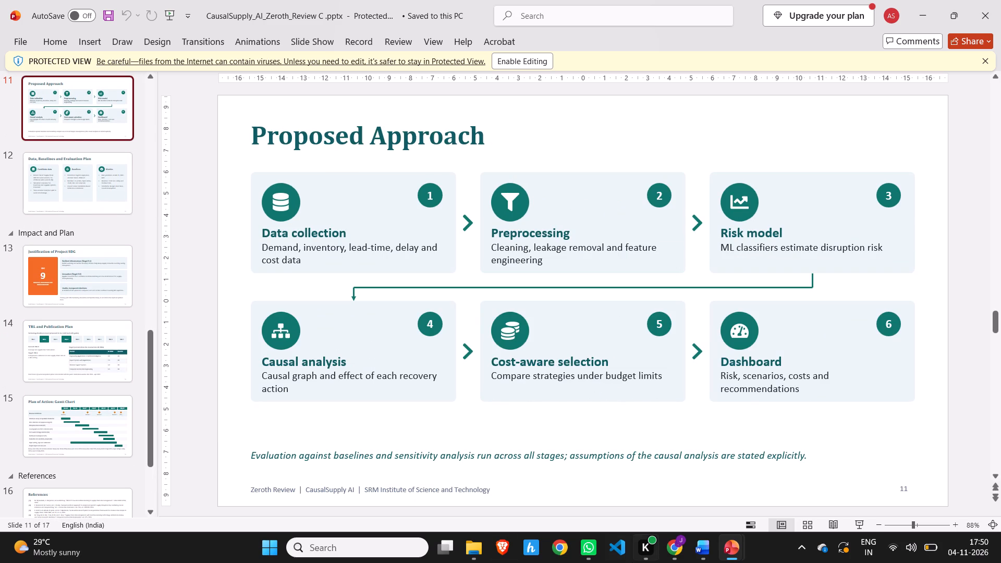
# Compare the Career Nova AI deck's TRL and Publication Plan slide with the same slide in the CausalSupply AI deck.
pyautogui.click(782, 503)
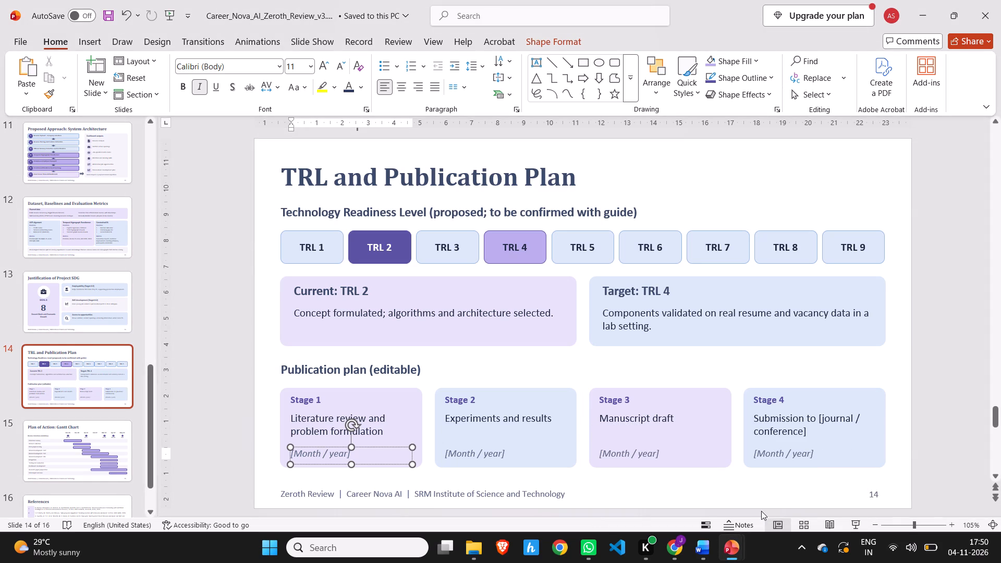
pyautogui.click(680, 513)
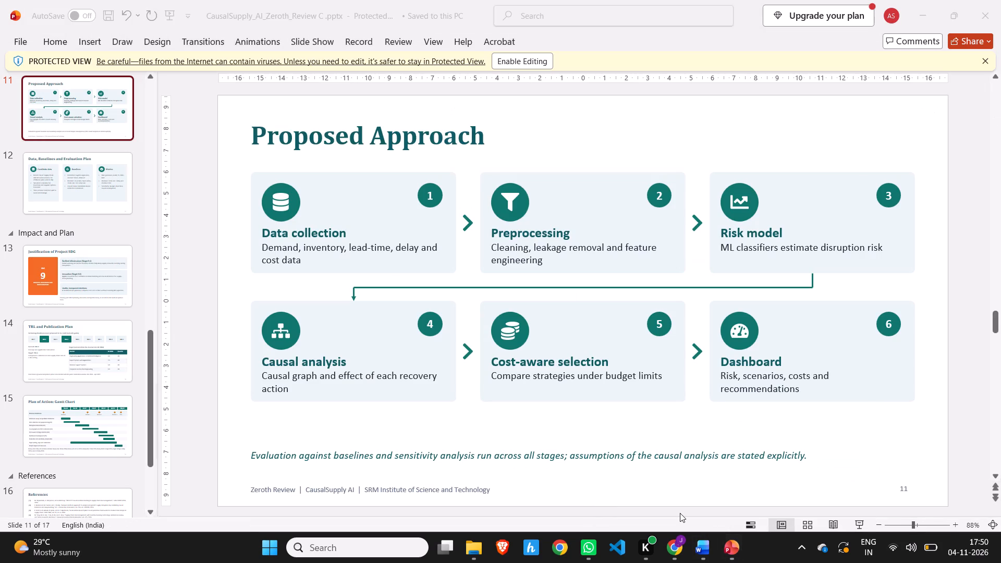
pyautogui.press('Down')
pyautogui.press('Down')
pyautogui.press('Down')
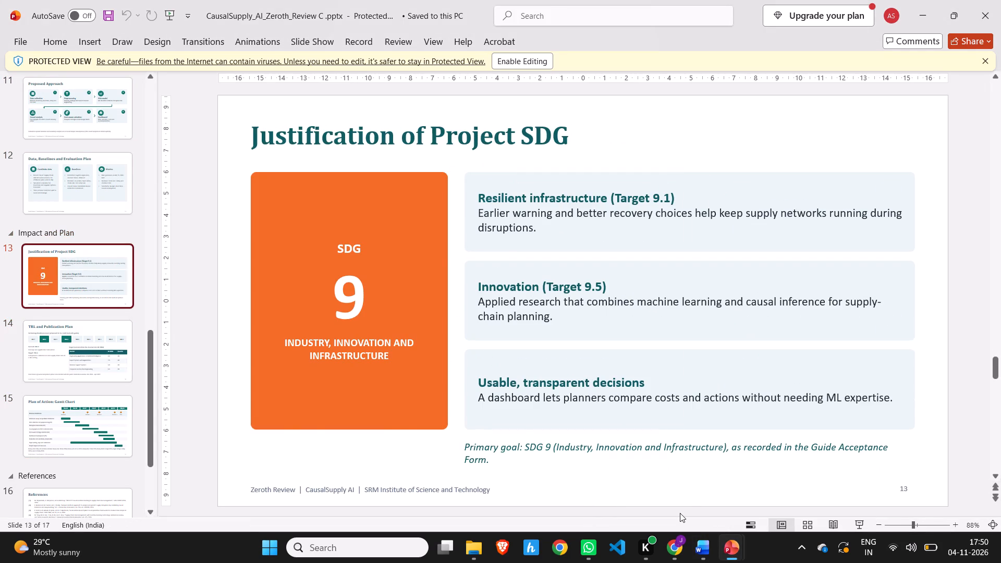
pyautogui.press('Down')
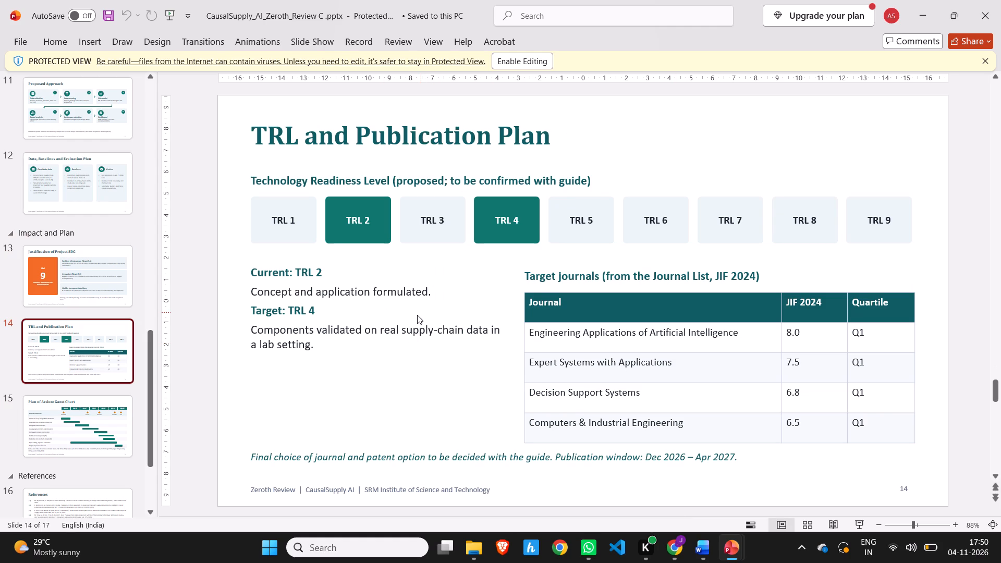
# Switch to the Career Nova AI deck and remove "(editable)" from the Publication plan heading on the TRL and Publication Plan slide.
pyautogui.click(787, 506)
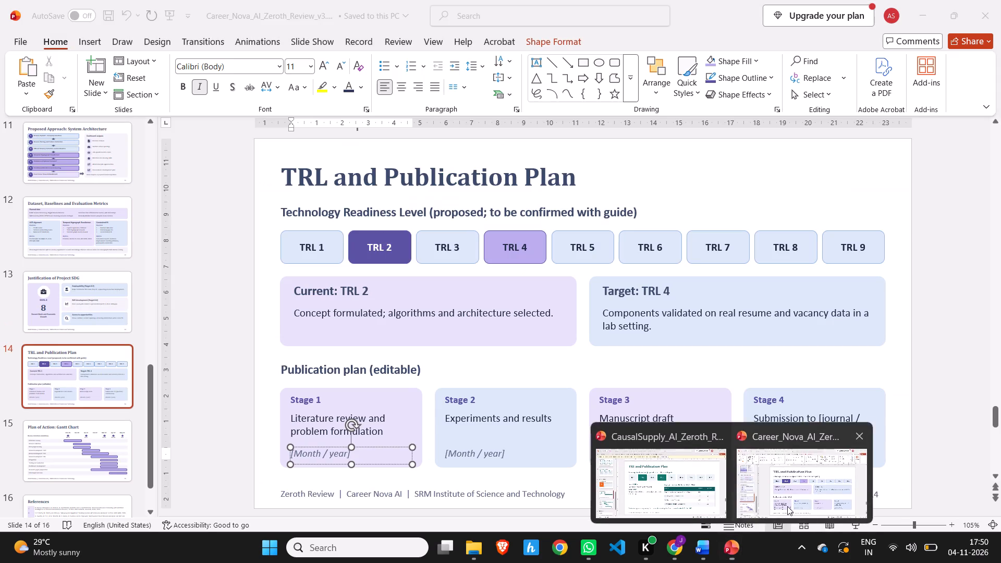
pyautogui.click(562, 359)
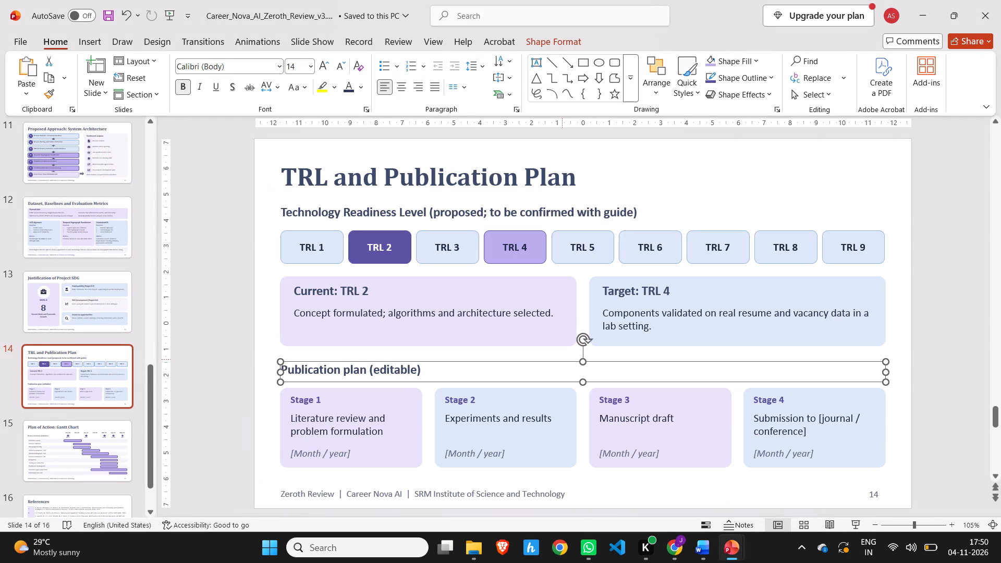
pyautogui.click(273, 335)
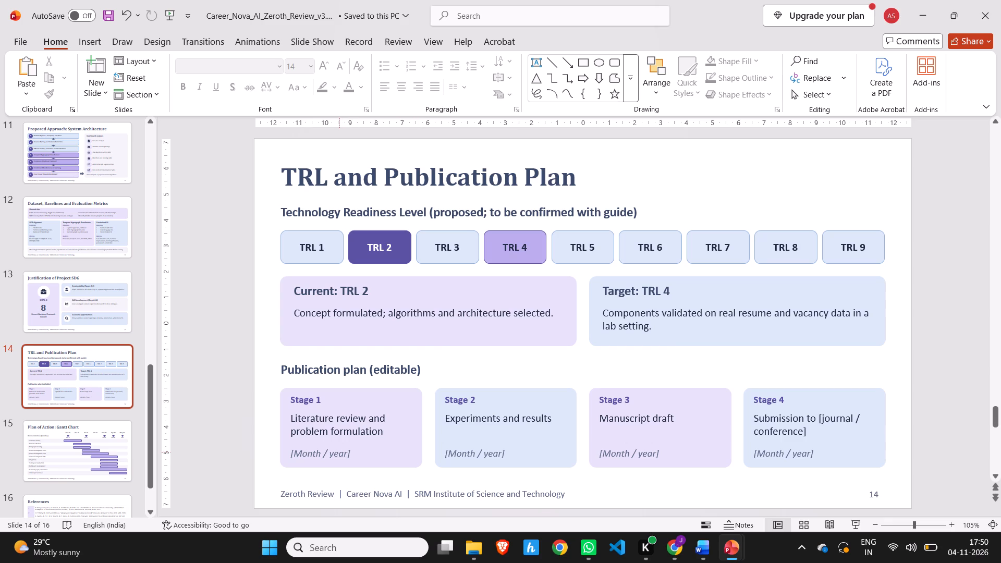
pyautogui.click(425, 365)
pyautogui.click(431, 287)
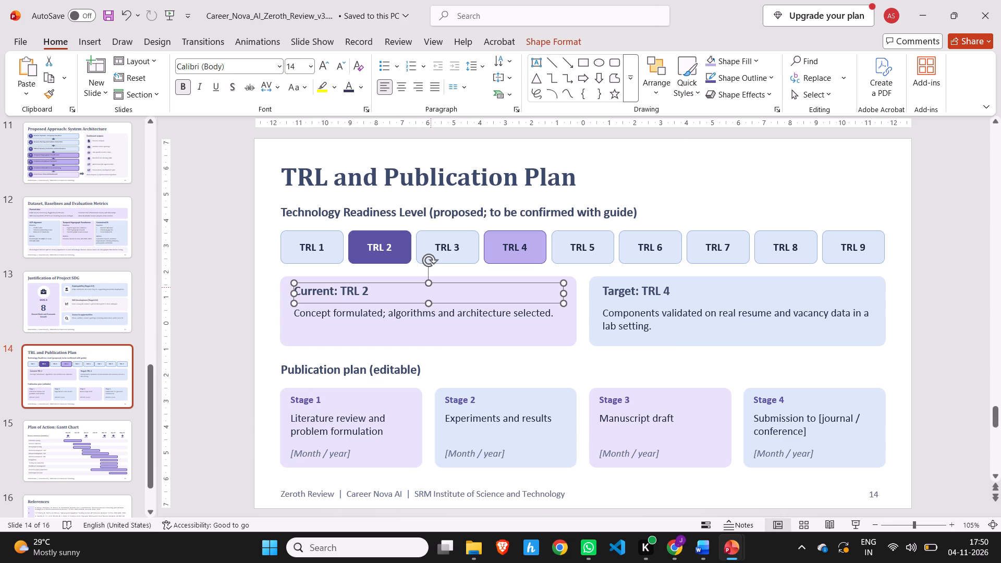
pyautogui.click(421, 368)
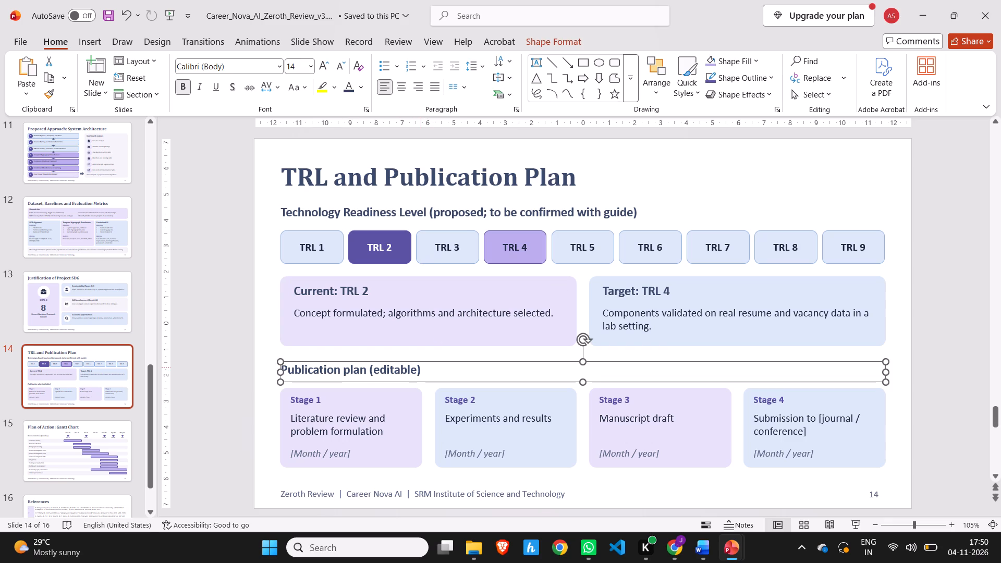
pyautogui.moveTo(418, 370); pyautogui.dragTo(368, 374)
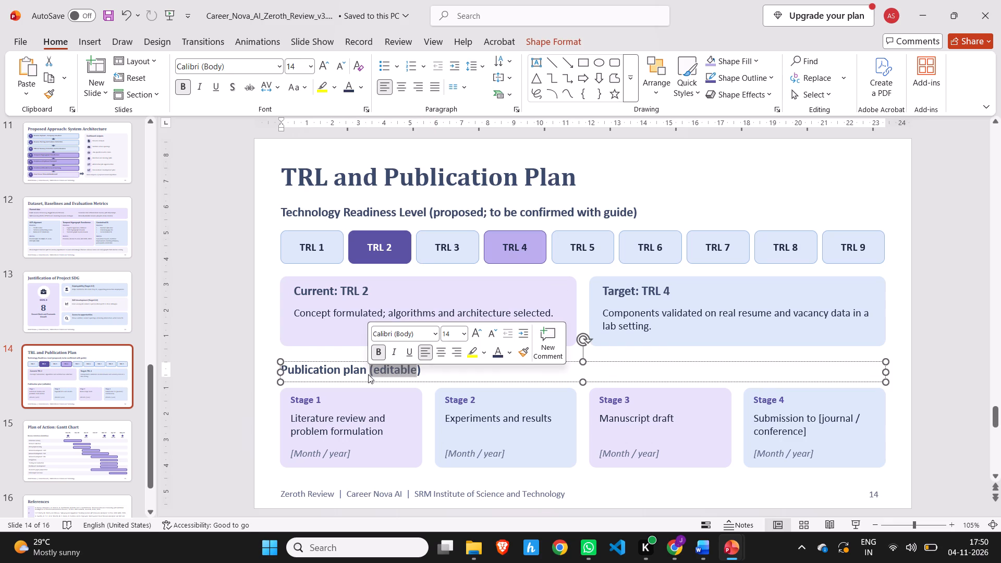
pyautogui.press('BackSpace')
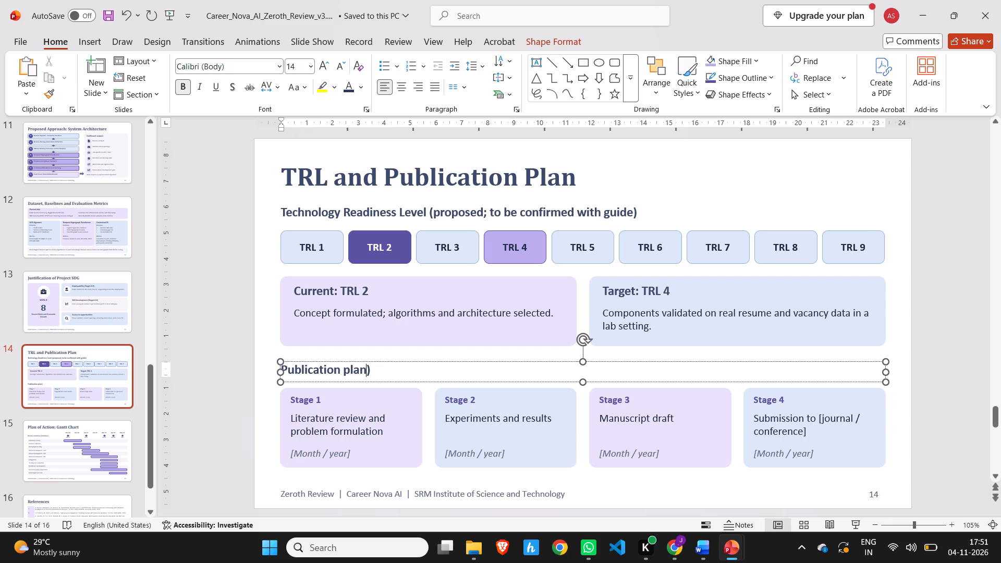
pyautogui.click(377, 368)
pyautogui.click(371, 368)
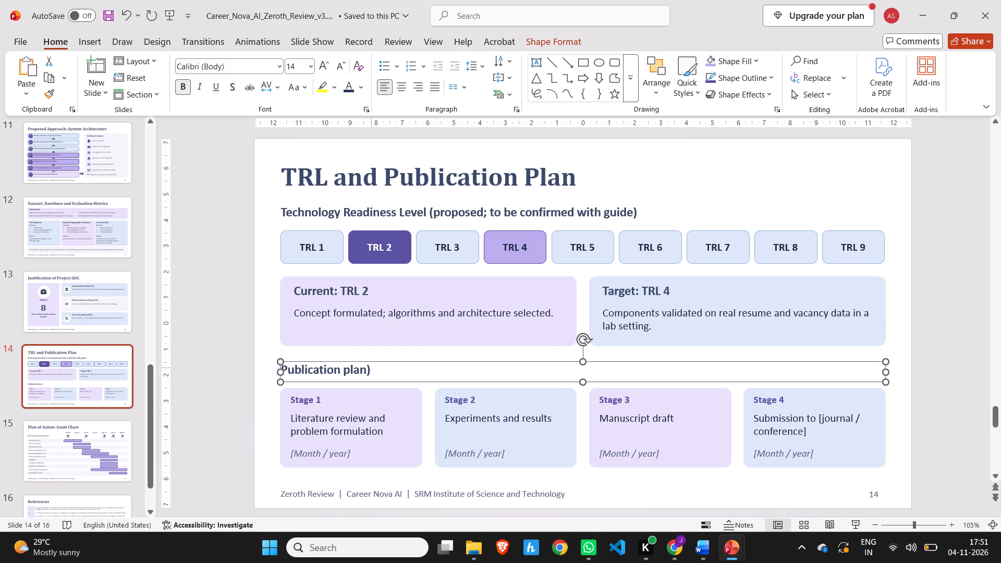
pyautogui.click(374, 376)
pyautogui.click(370, 371)
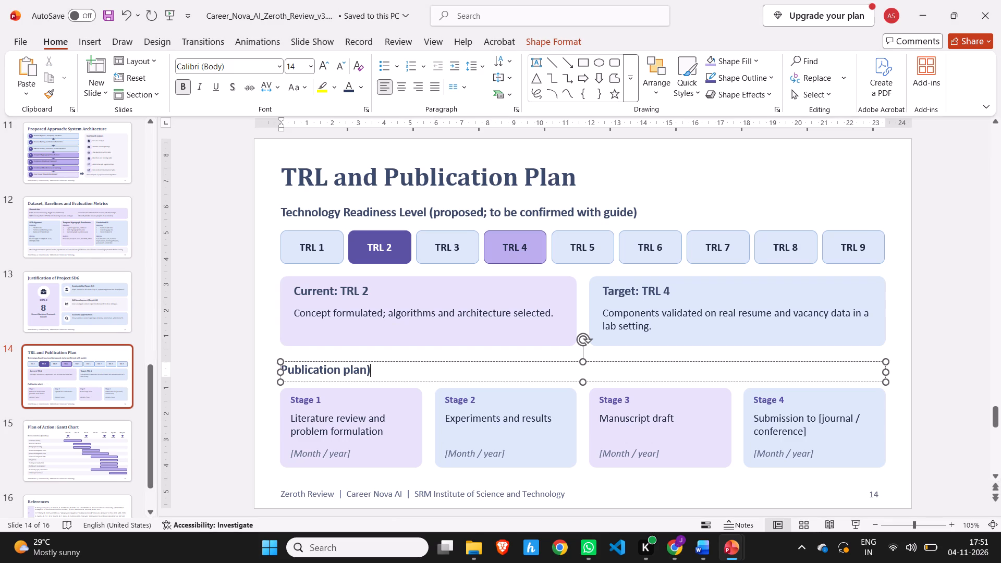
pyautogui.press('BackSpace')
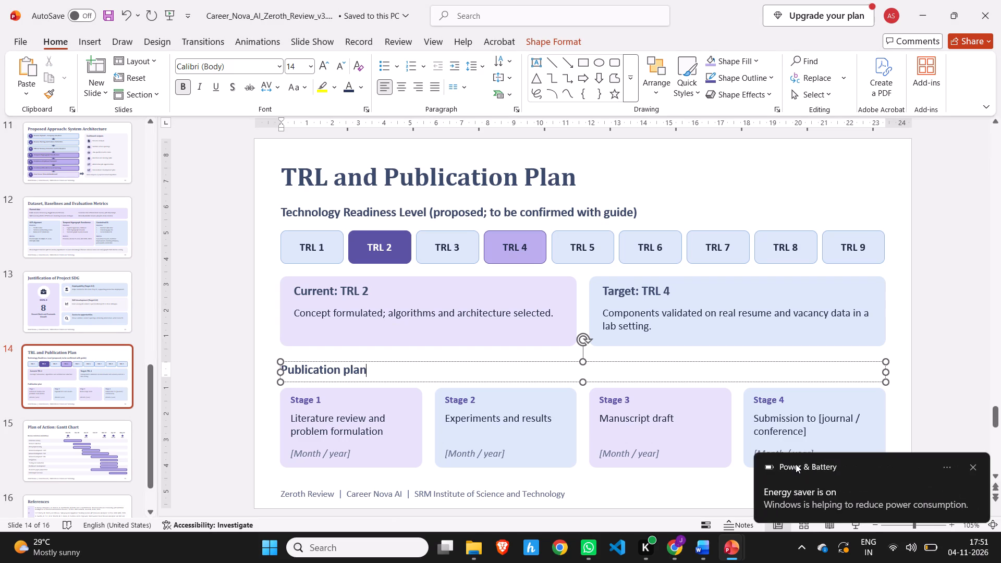
pyautogui.click(967, 467)
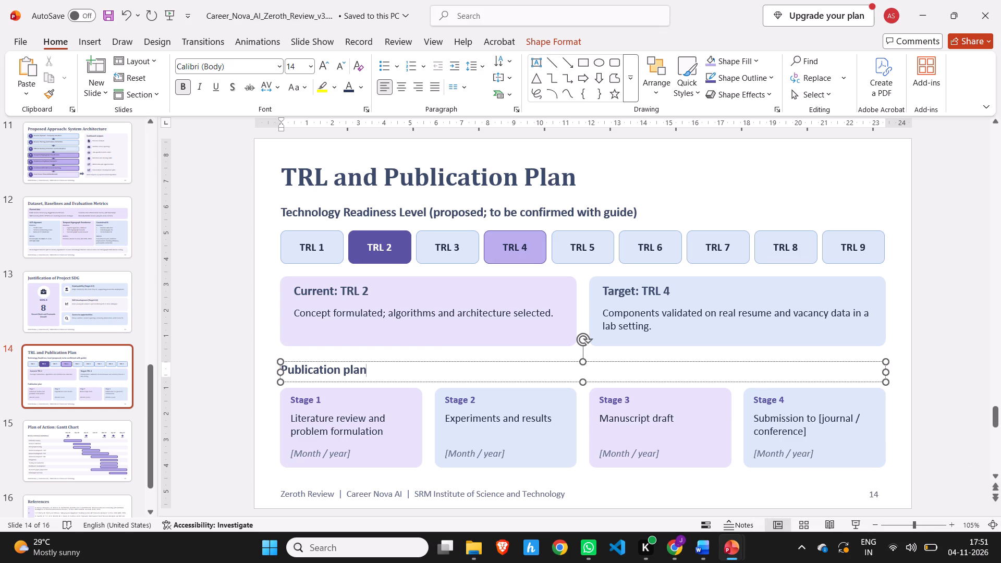
# Remove the "[Month / year]" placeholder text boxes from the Stage 4, Stage 3 and Stage 2 cards.
pyautogui.click(813, 454)
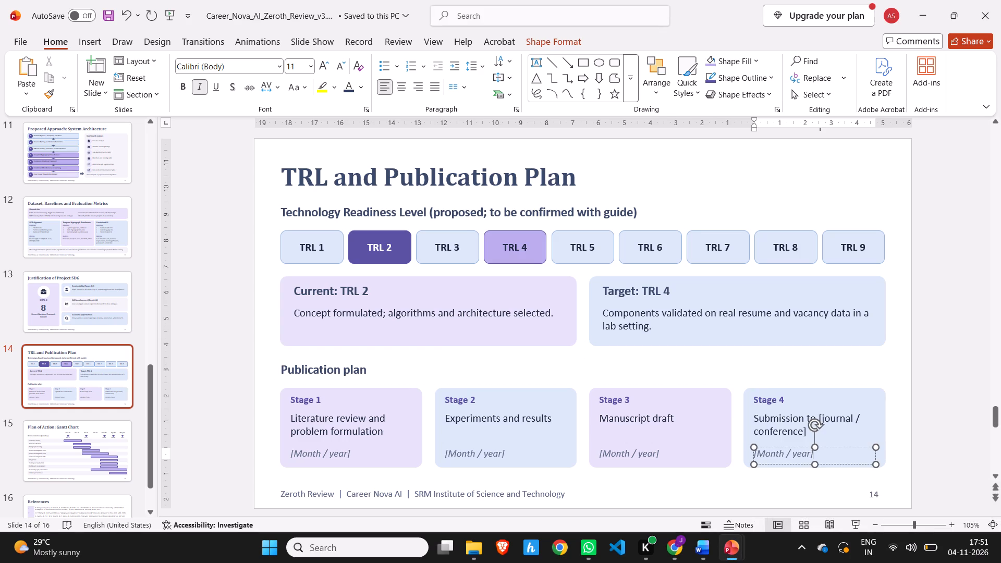
pyautogui.rightClick(819, 448)
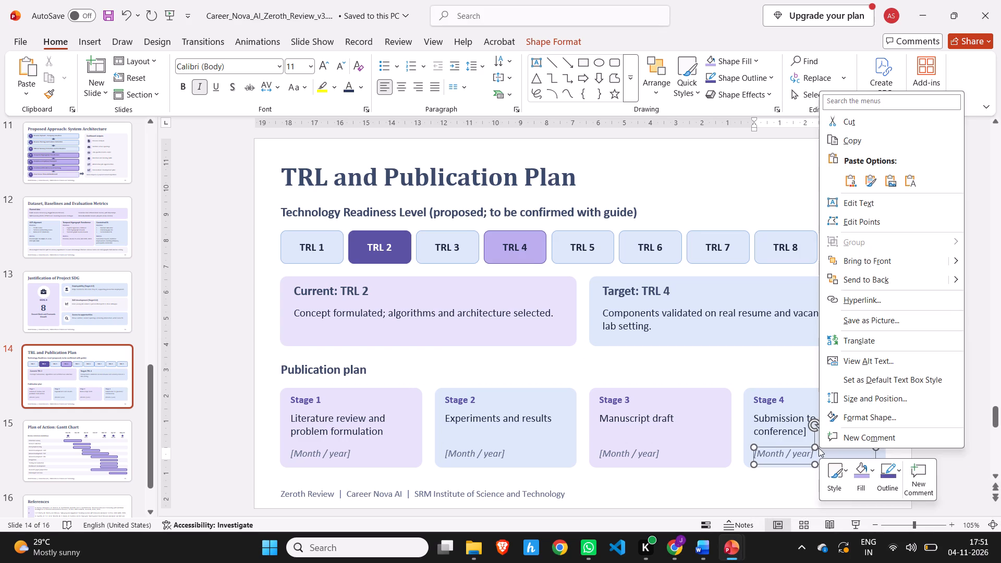
pyautogui.press('Delete')
pyautogui.click(864, 126)
pyautogui.click(656, 454)
pyautogui.click(665, 445)
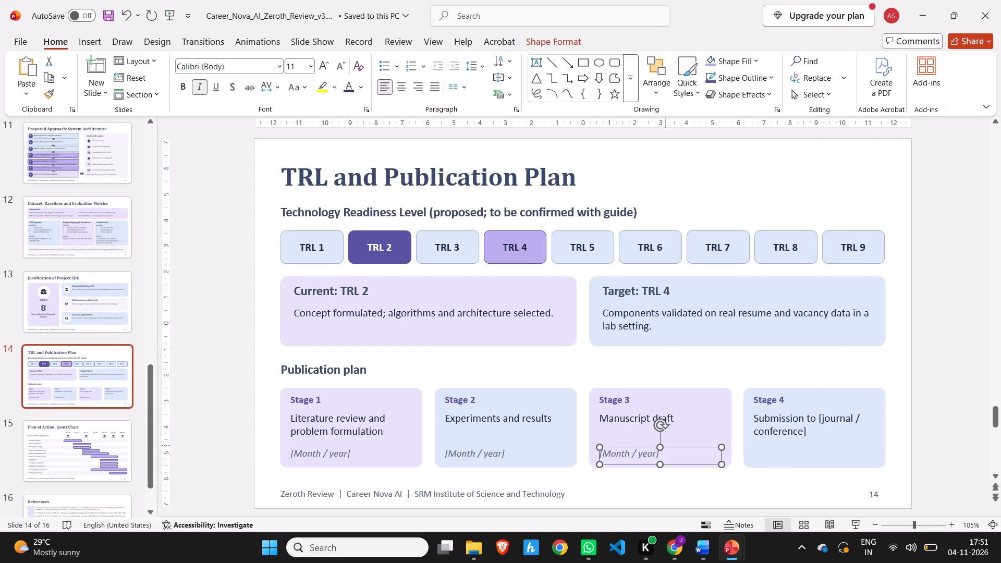
pyautogui.rightClick(665, 445)
pyautogui.click(710, 125)
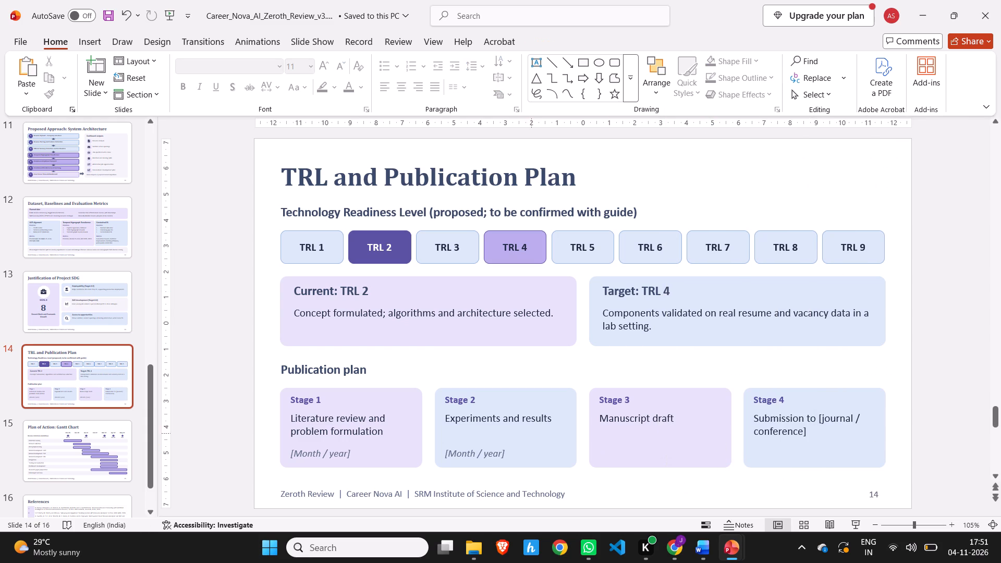
pyautogui.click(498, 450)
pyautogui.rightClick(504, 446)
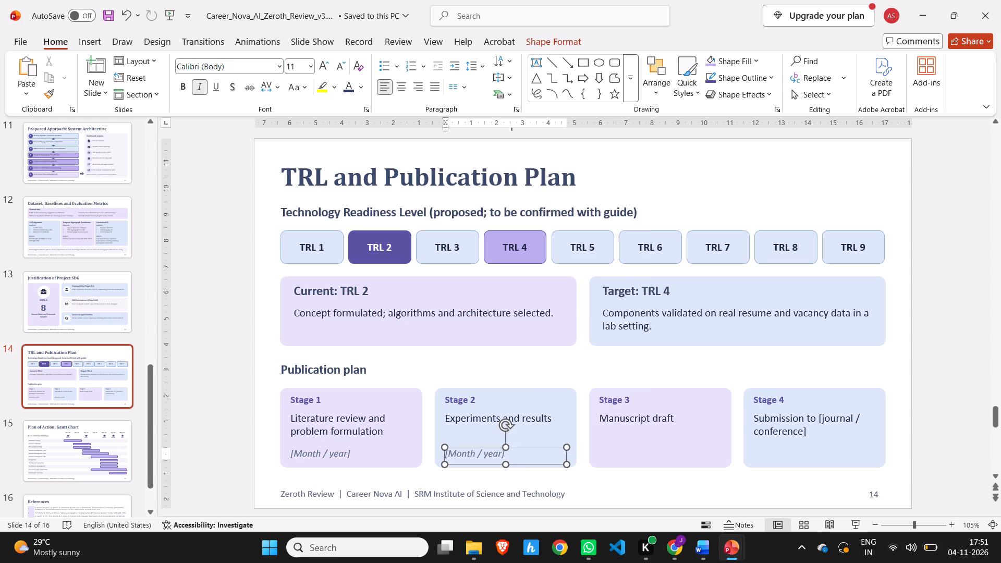
pyautogui.click(529, 120)
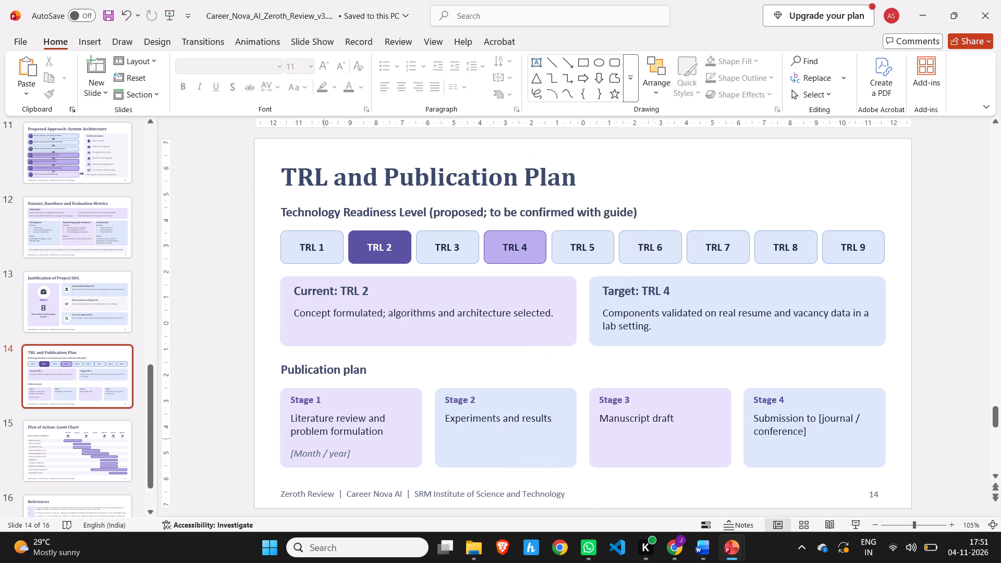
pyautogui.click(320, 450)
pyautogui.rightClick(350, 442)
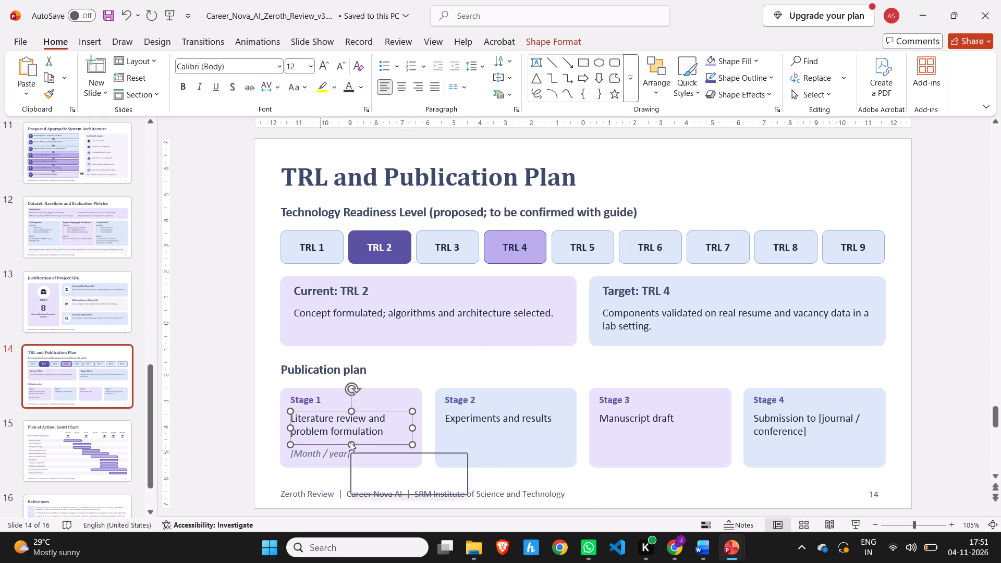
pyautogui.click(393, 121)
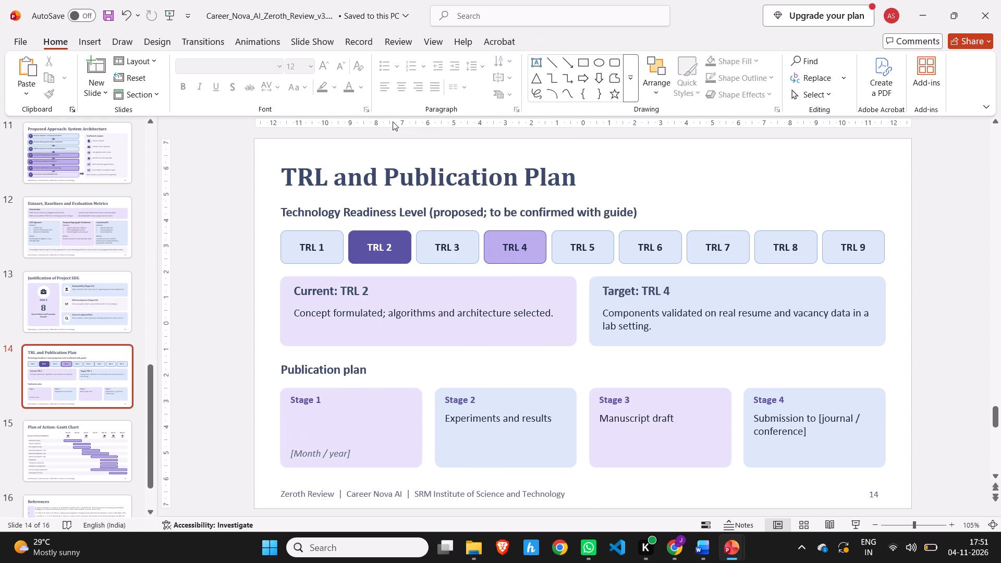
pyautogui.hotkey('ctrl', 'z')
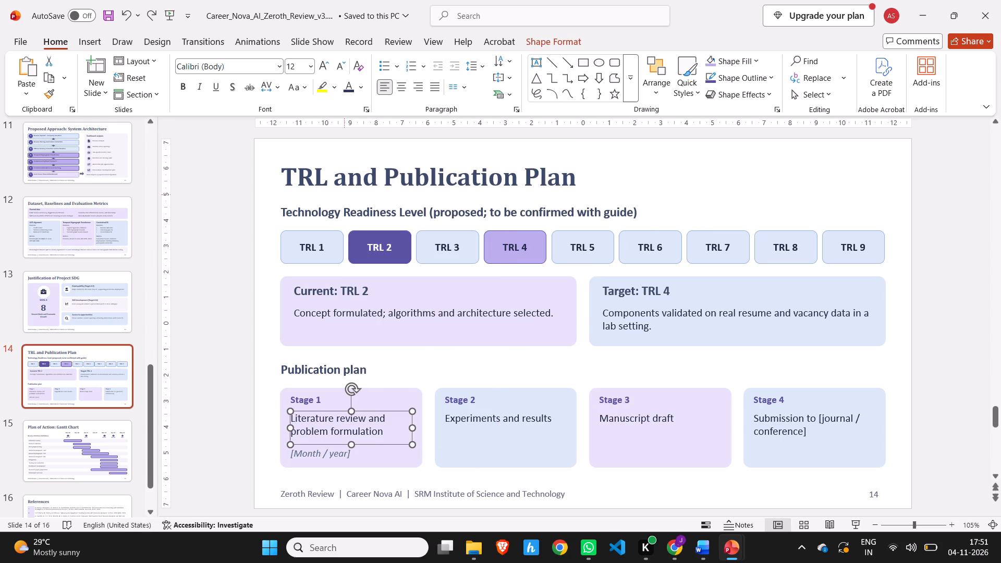
# Cut the "[Month / year]" placeholder text box from the Stage 1 card.
pyautogui.click(346, 457)
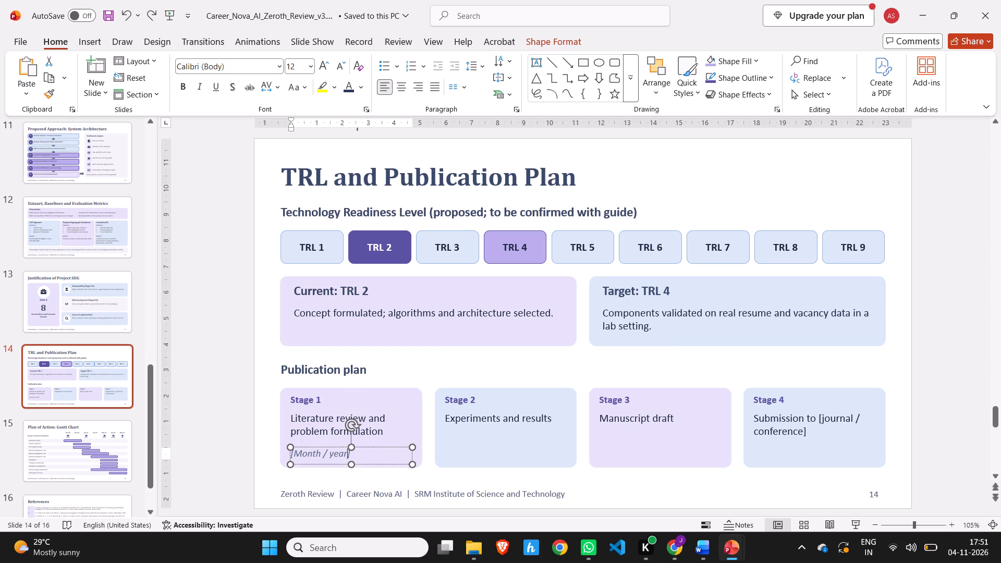
pyautogui.rightClick(350, 449)
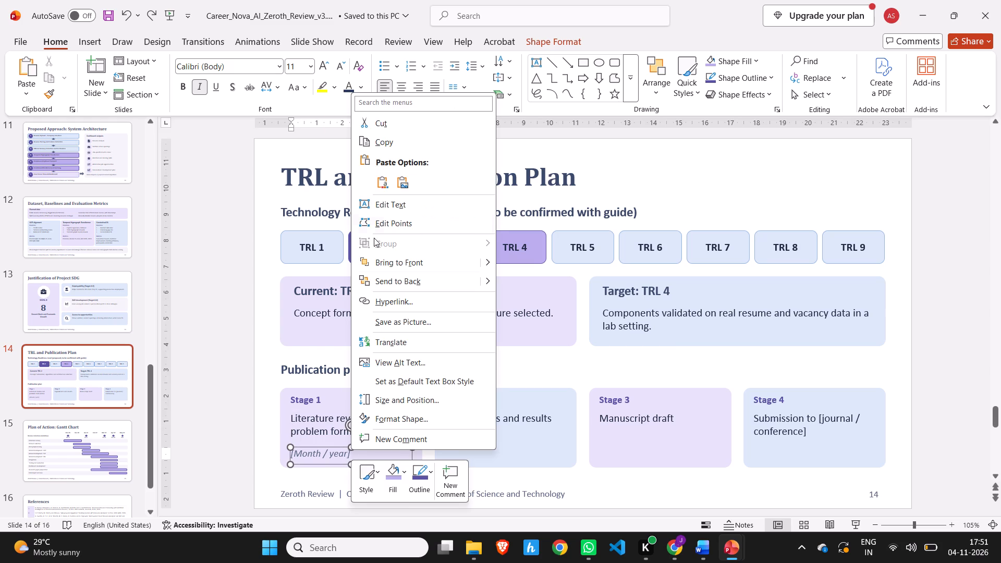
pyautogui.click(365, 123)
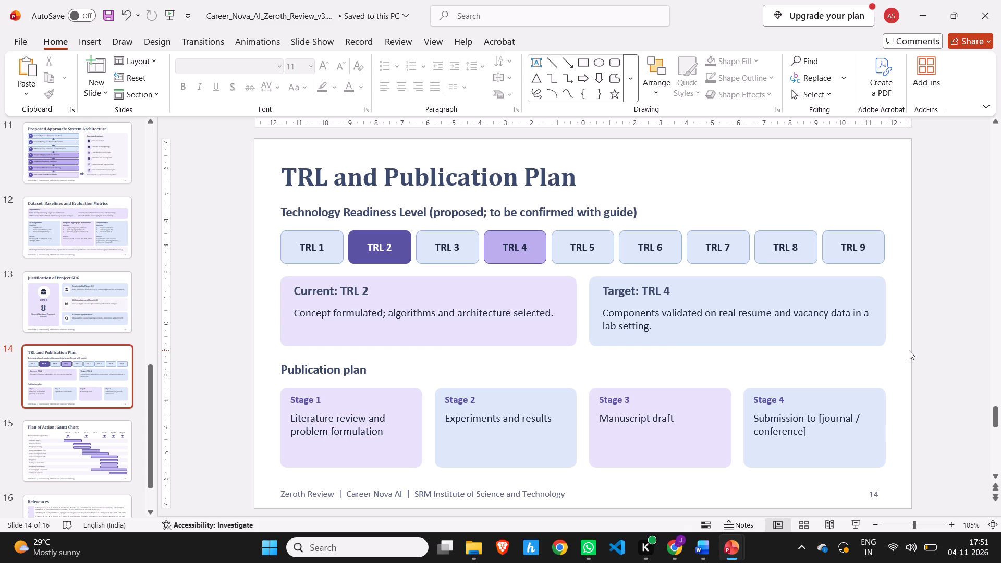
# Look over the Gantt Chart and References slides and return to the title slide.
pyautogui.press('Down')
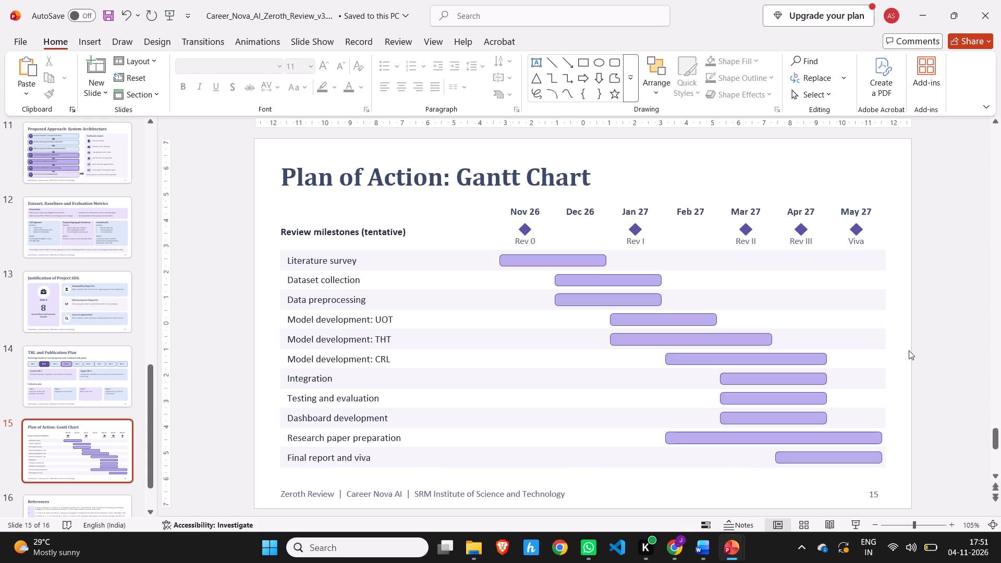
pyautogui.press('Down')
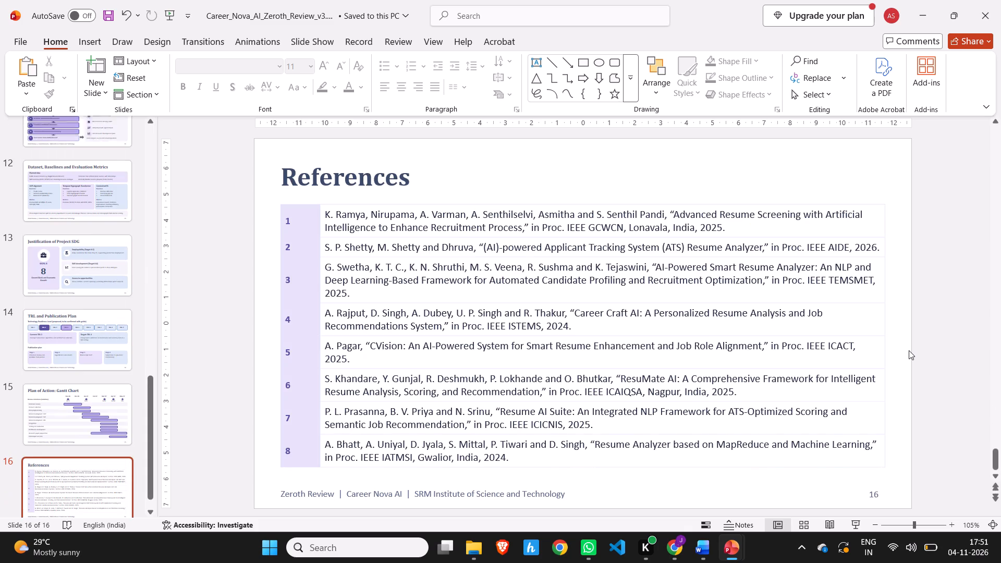
pyautogui.press('Down')
pyautogui.press('Down')
pyautogui.press('Down')
pyautogui.press('Down')
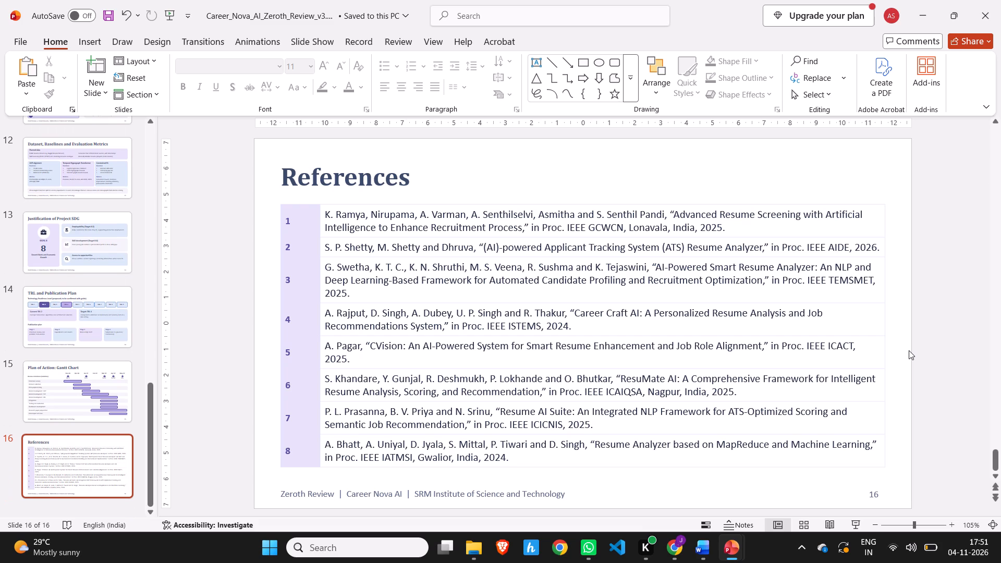
pyautogui.press('Up')
pyautogui.press('Up')
pyautogui.press('Up')
pyautogui.press('Up')
pyautogui.press('Up')
pyautogui.press('Up')
pyautogui.press('Up')
pyautogui.press('Up')
pyautogui.press('Up')
pyautogui.press('Up')
pyautogui.press('Up')
pyautogui.press('Up')
pyautogui.press('Up')
pyautogui.press('Up')
pyautogui.press('Up')
pyautogui.press('Up')
pyautogui.press('Up')
pyautogui.press('Up')
pyautogui.press('Up')
pyautogui.press('Up')
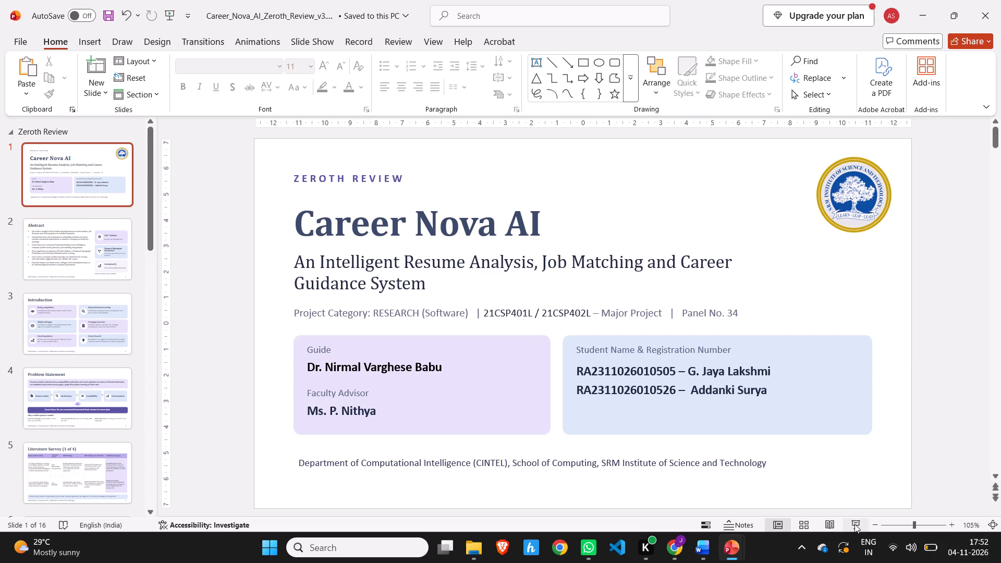
# Cut the purple background shape behind the Rising competition card on the Introduction slide.
pyautogui.press('Down')
pyautogui.press('Down')
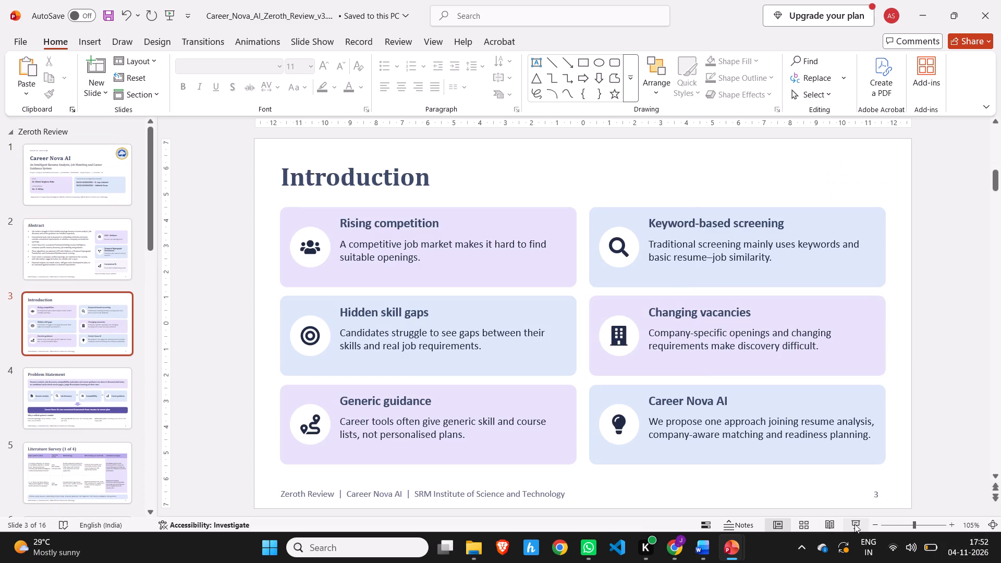
pyautogui.click(466, 254)
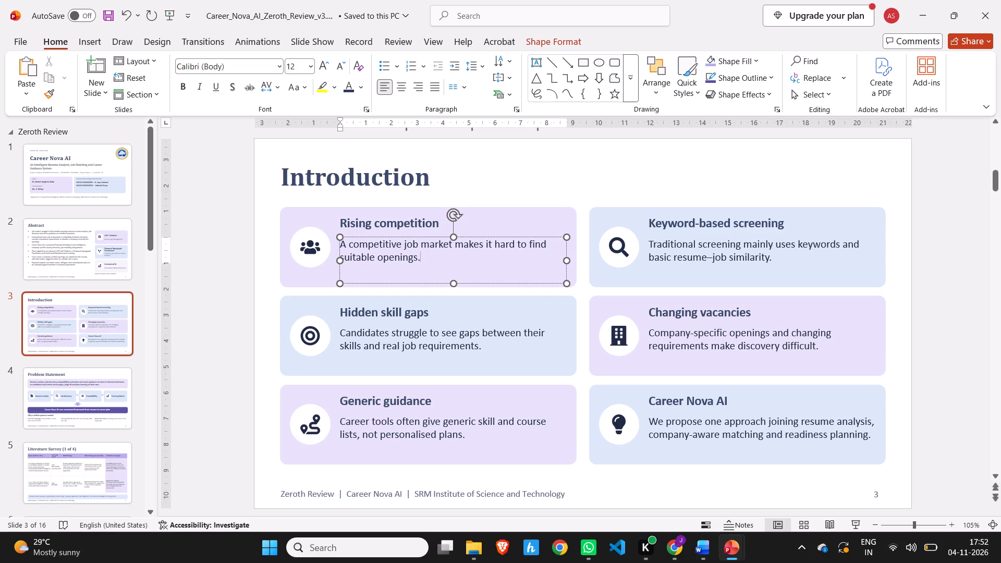
pyautogui.click(289, 221)
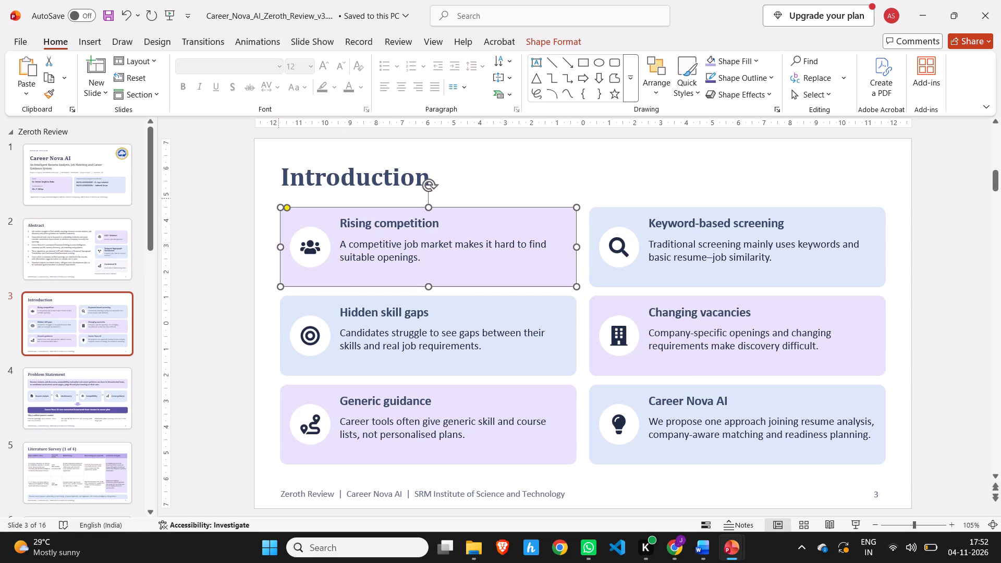
pyautogui.rightClick(280, 207)
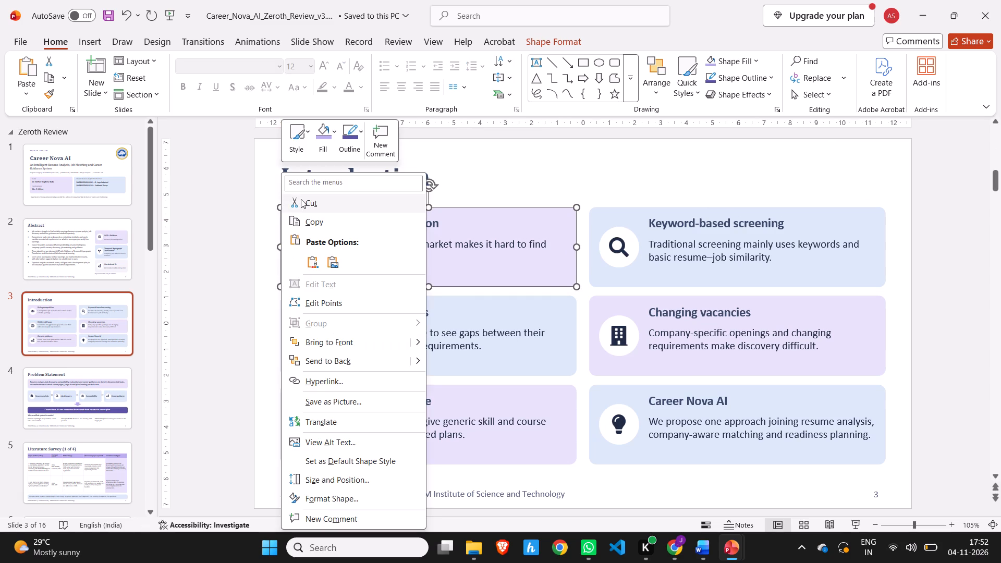
pyautogui.click(301, 199)
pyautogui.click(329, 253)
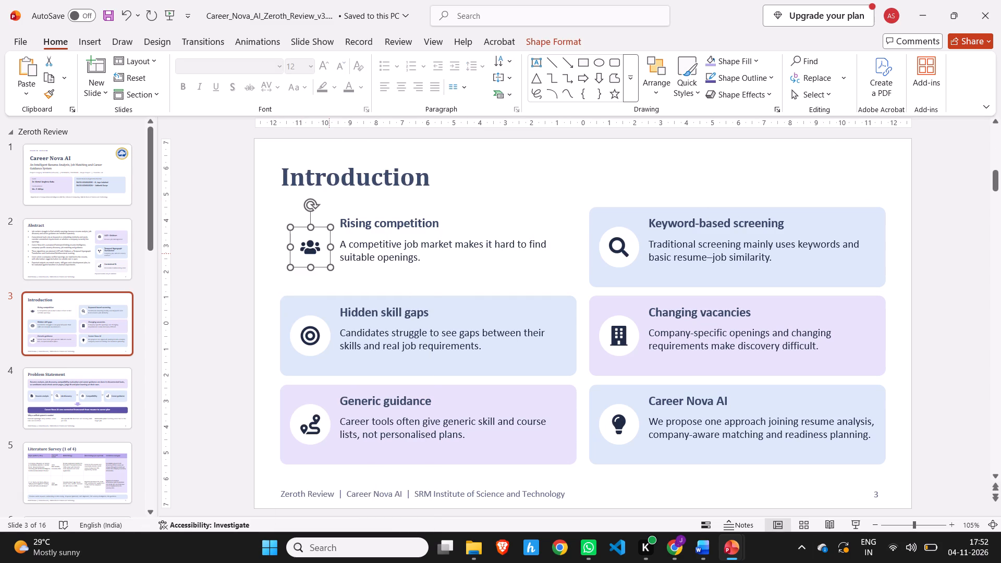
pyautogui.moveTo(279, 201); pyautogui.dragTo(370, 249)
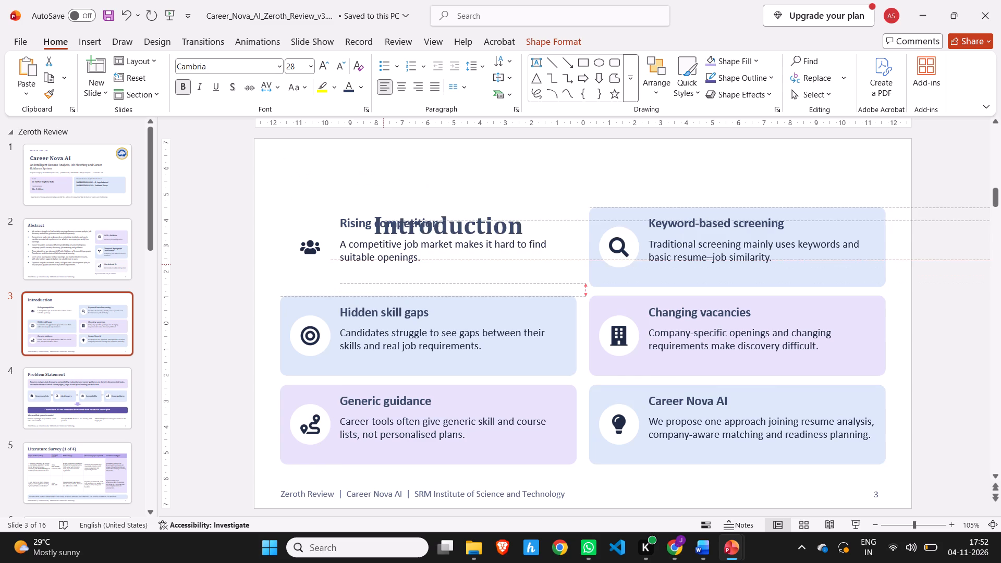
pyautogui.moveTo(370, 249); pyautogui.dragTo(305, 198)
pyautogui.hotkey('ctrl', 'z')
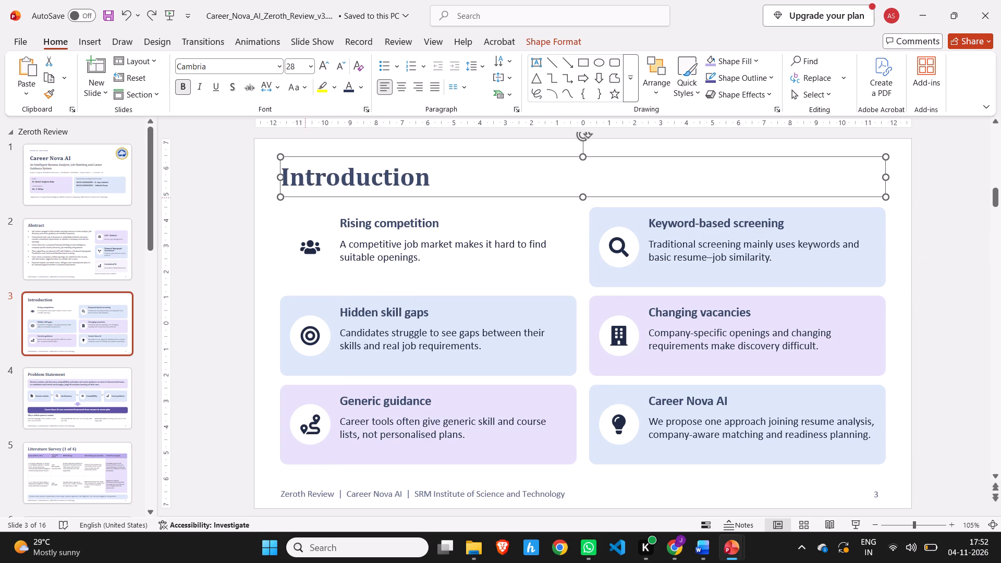
# Delete the coloured background shapes behind the Keyword-based screening, Hidden skill gaps, Generic guidance, Changing vacancies and Career Nova AI cards on the Introduction slide.
pyautogui.click(633, 283)
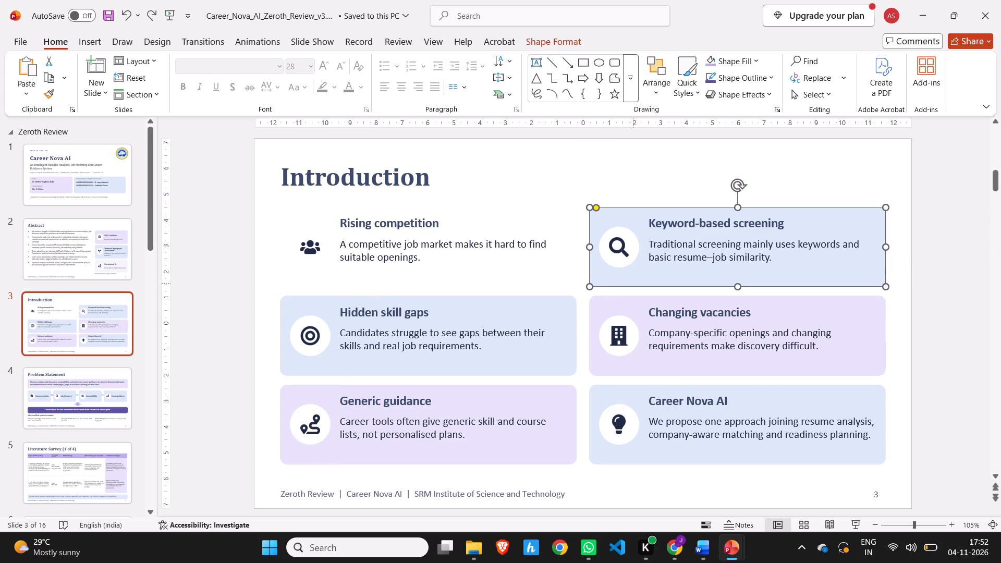
pyautogui.press('Delete')
pyautogui.click(519, 330)
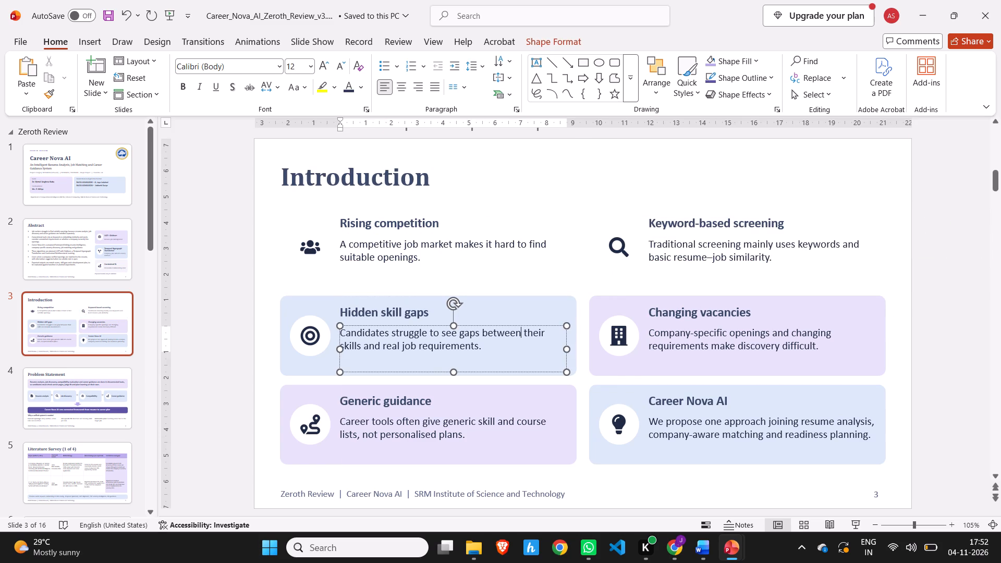
pyautogui.click(531, 317)
pyautogui.click(554, 371)
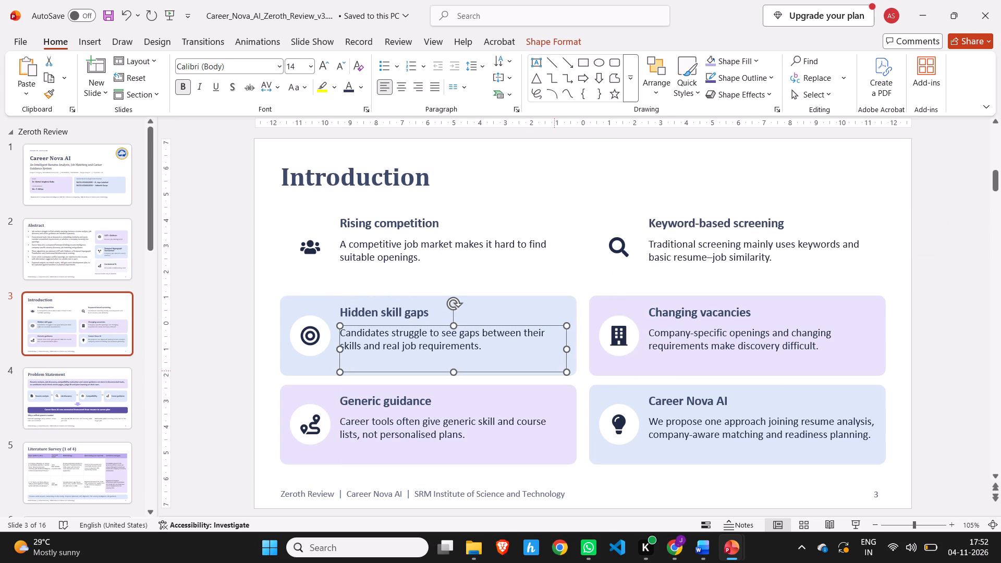
pyautogui.click(290, 304)
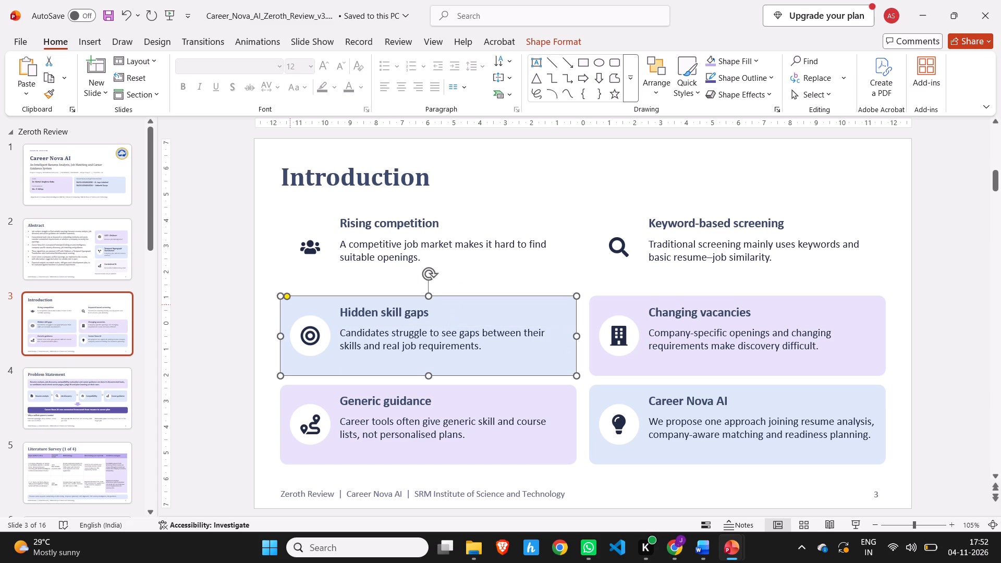
pyautogui.press('Delete')
pyautogui.click(288, 393)
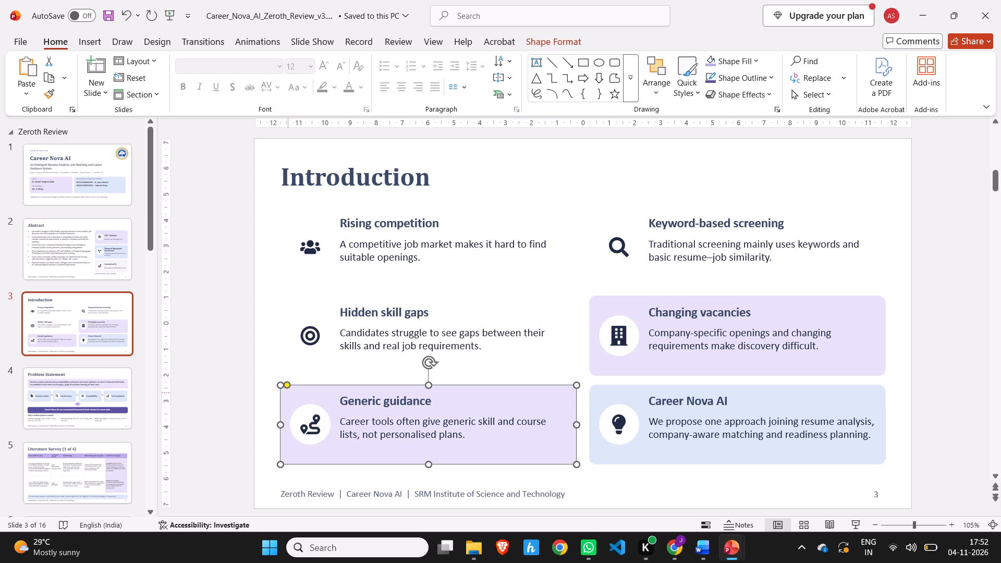
pyautogui.press('Delete')
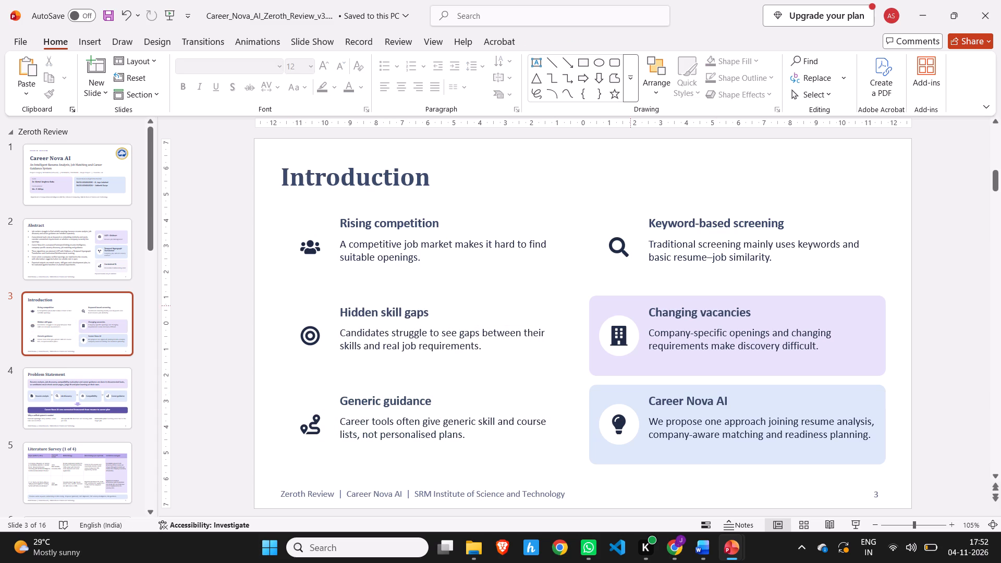
pyautogui.click(605, 301)
pyautogui.press('Delete')
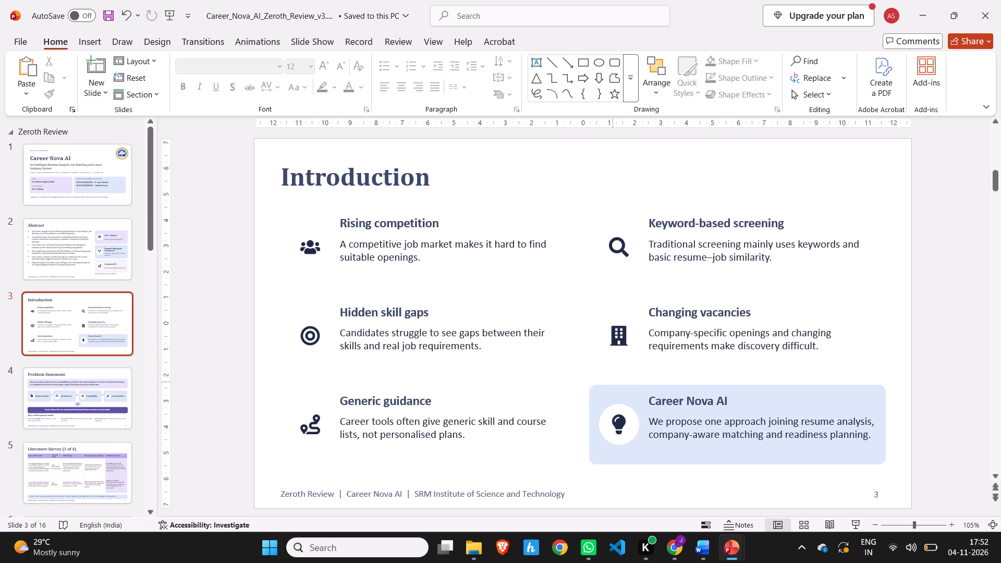
pyautogui.click(600, 400)
pyautogui.press('Delete')
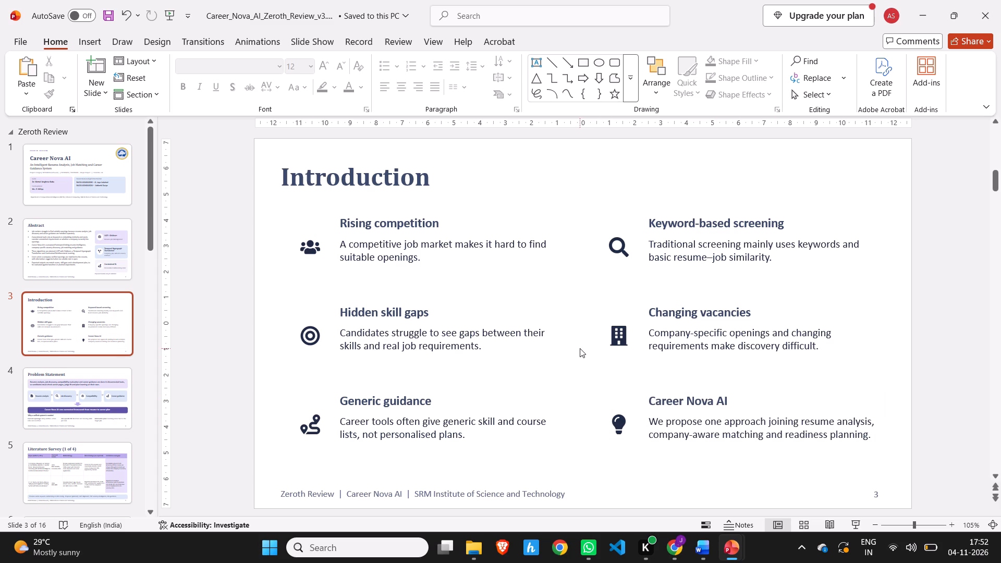
# Capture a region screenshot of the Introduction slide covering its title and all six cards, without the footer.
pyautogui.press('Print')
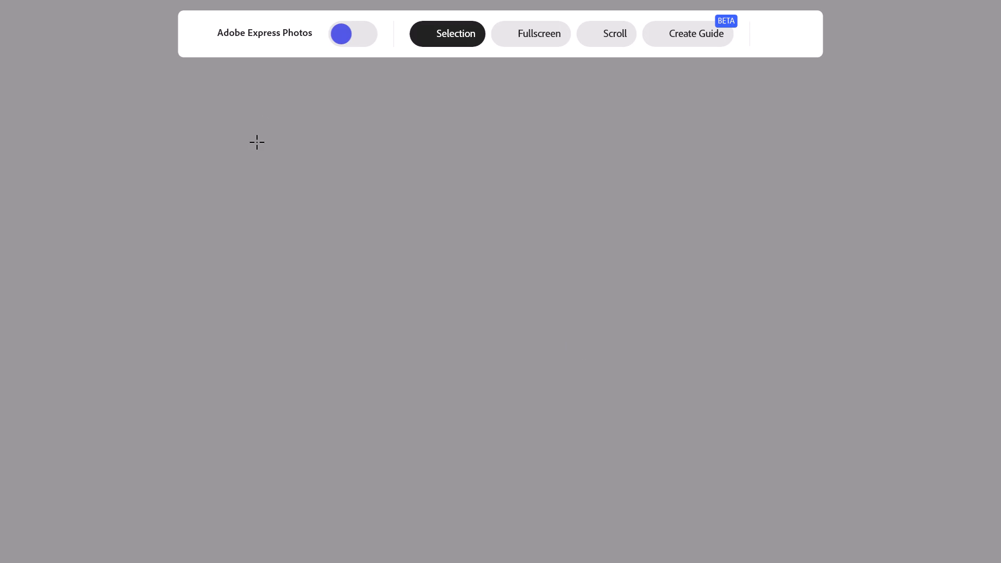
pyautogui.moveTo(255, 142); pyautogui.dragTo(595, 480)
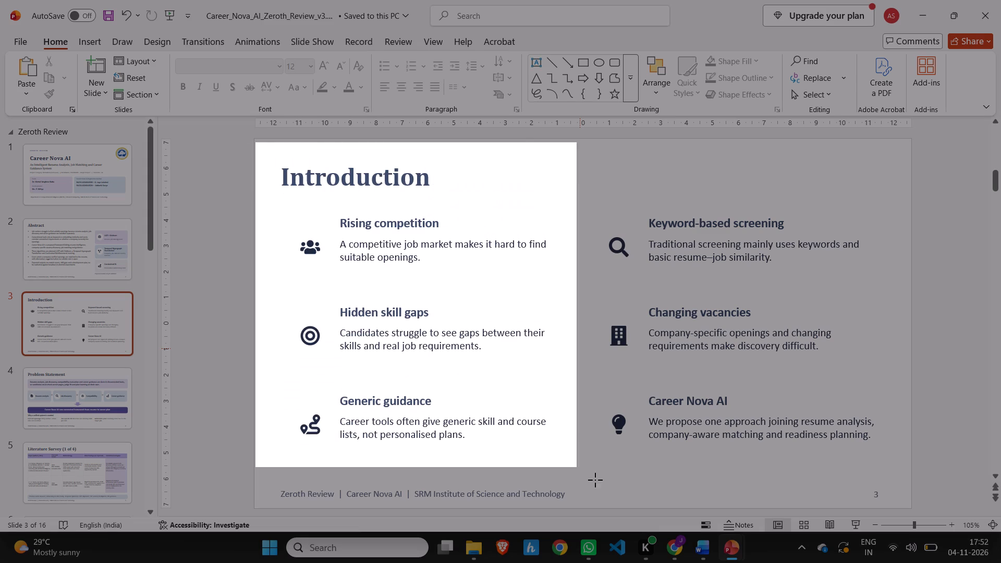
pyautogui.moveTo(595, 480); pyautogui.dragTo(725, 488)
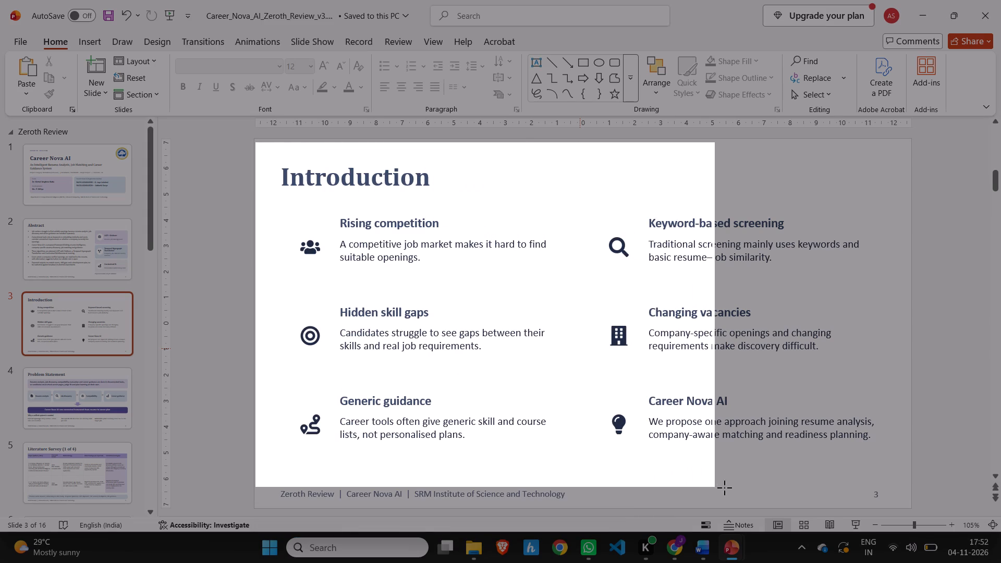
pyautogui.moveTo(725, 488); pyautogui.dragTo(900, 492)
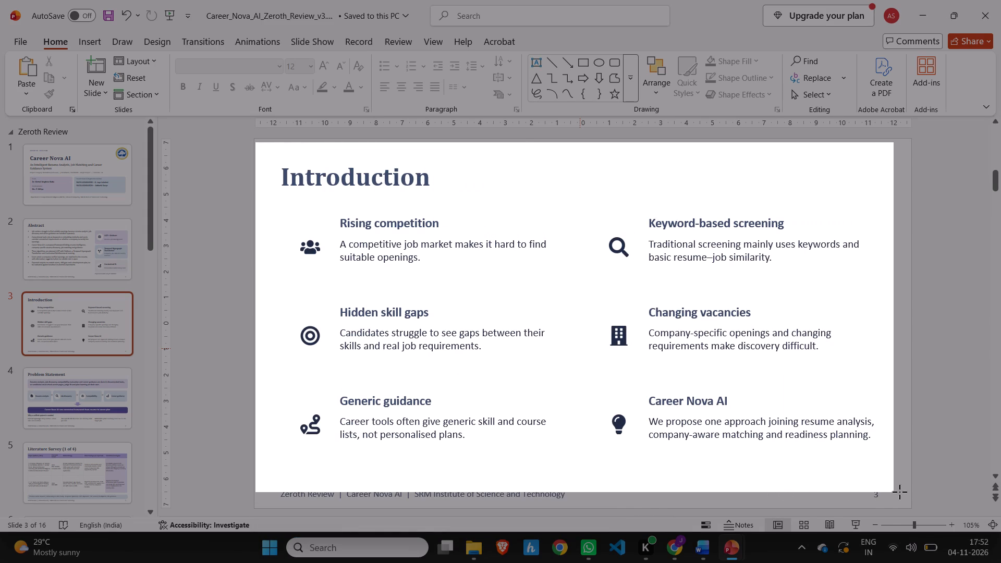
pyautogui.moveTo(900, 492); pyautogui.dragTo(914, 492)
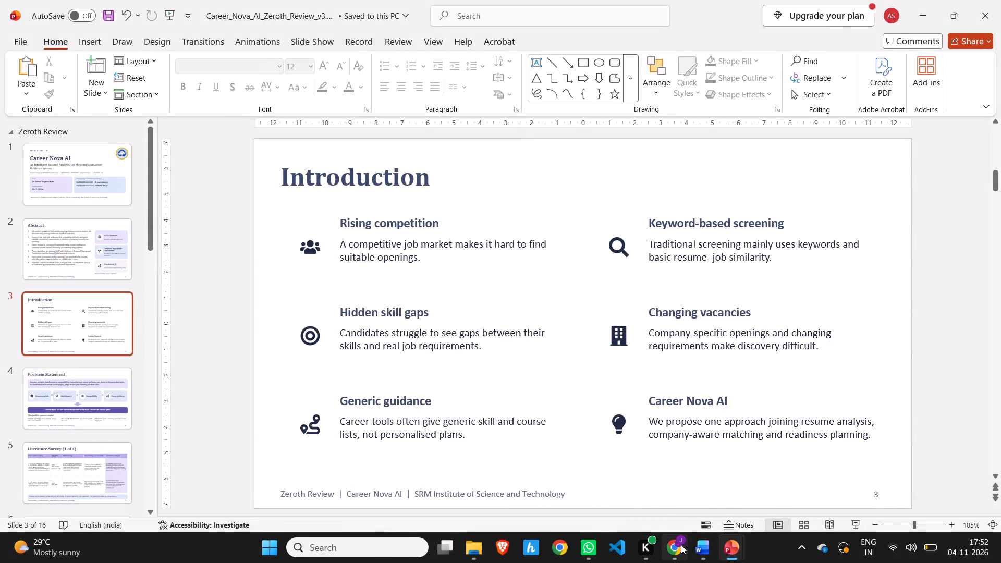
pyautogui.click(681, 545)
pyautogui.moveTo(280, 0); pyautogui.dragTo(337, 189)
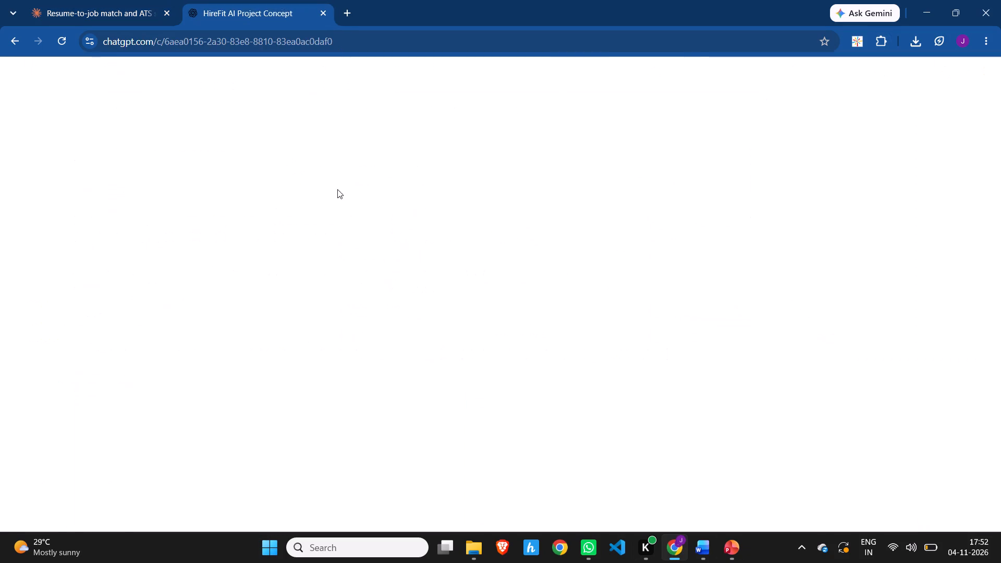
pyautogui.moveTo(337, 189); pyautogui.dragTo(362, 504)
pyautogui.moveTo(362, 504); pyautogui.dragTo(363, 134)
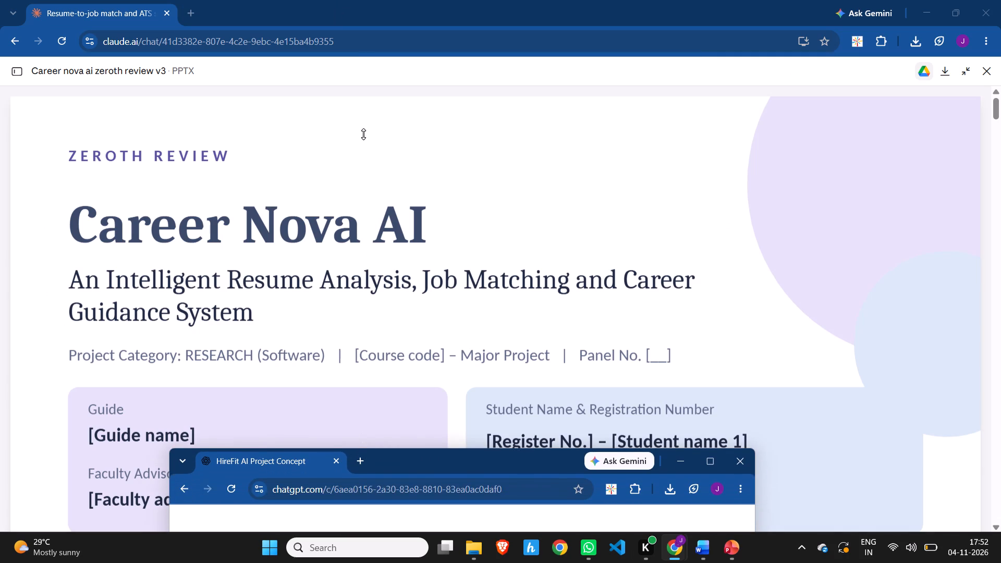
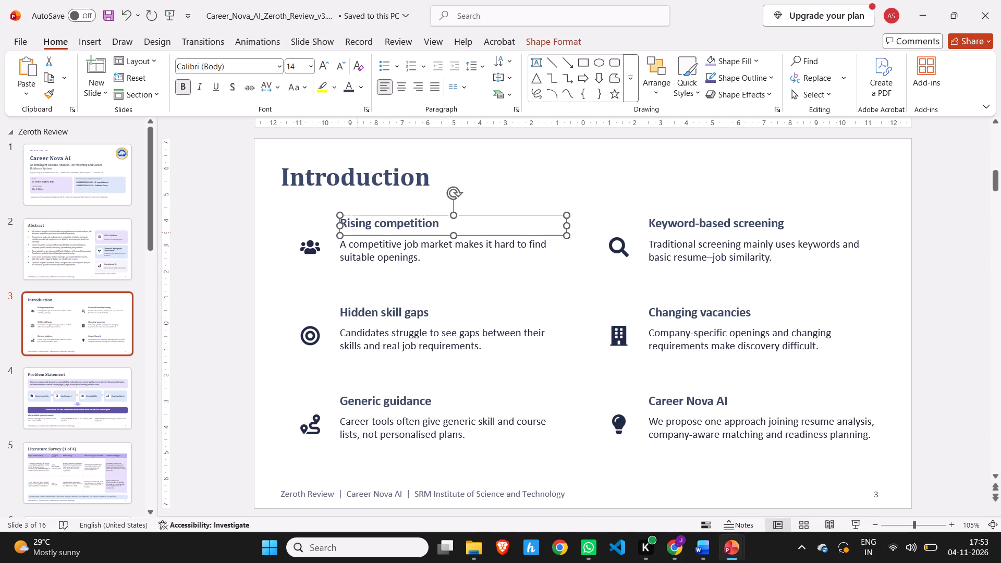
pyautogui.click(311, 227)
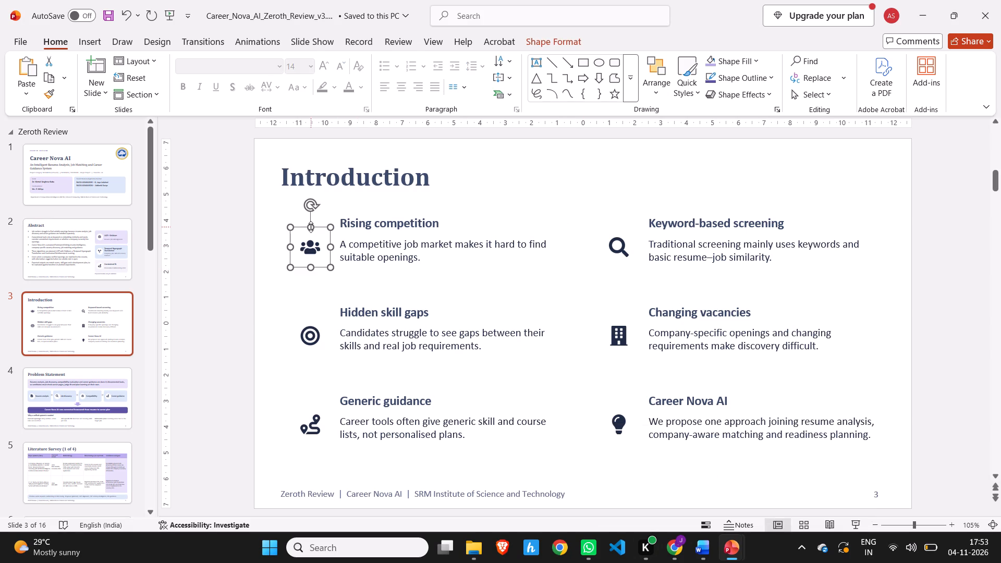
pyautogui.press('Delete')
pyautogui.click(300, 259)
pyautogui.press('Delete')
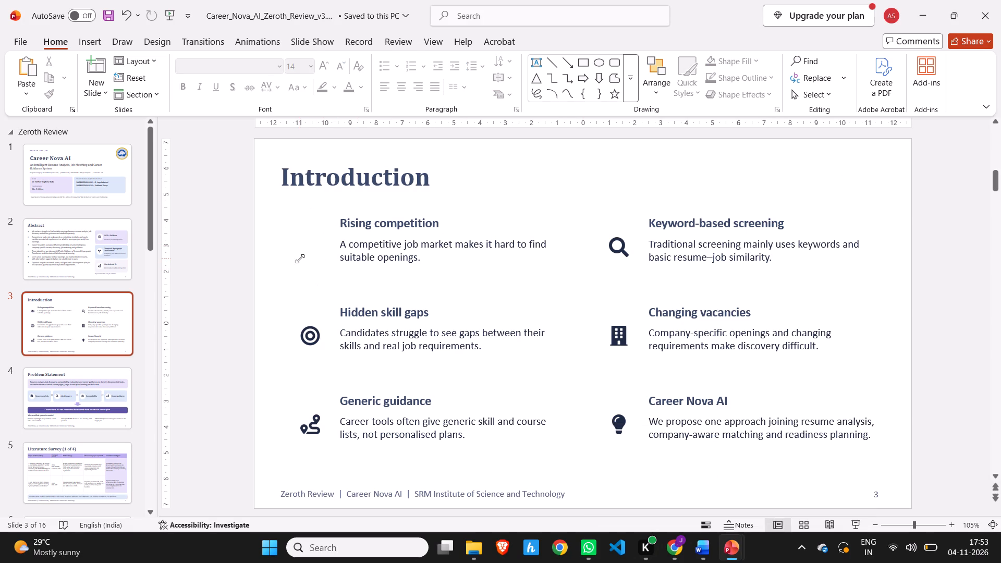
pyautogui.click(360, 244)
pyautogui.press('Delete')
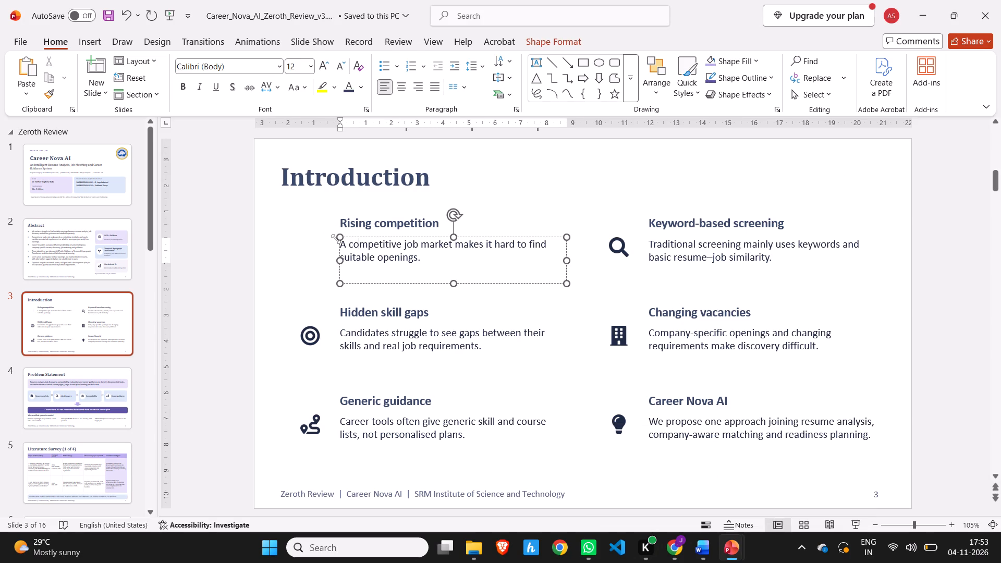
pyautogui.rightClick(336, 238)
pyautogui.click(372, 197)
pyautogui.click(365, 226)
pyautogui.press('Delete')
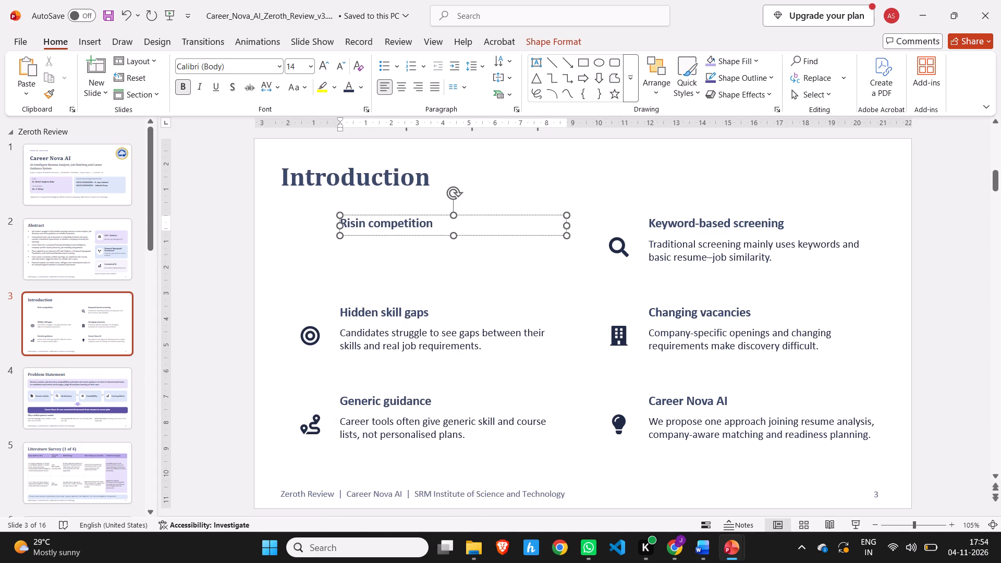
pyautogui.rightClick(339, 213)
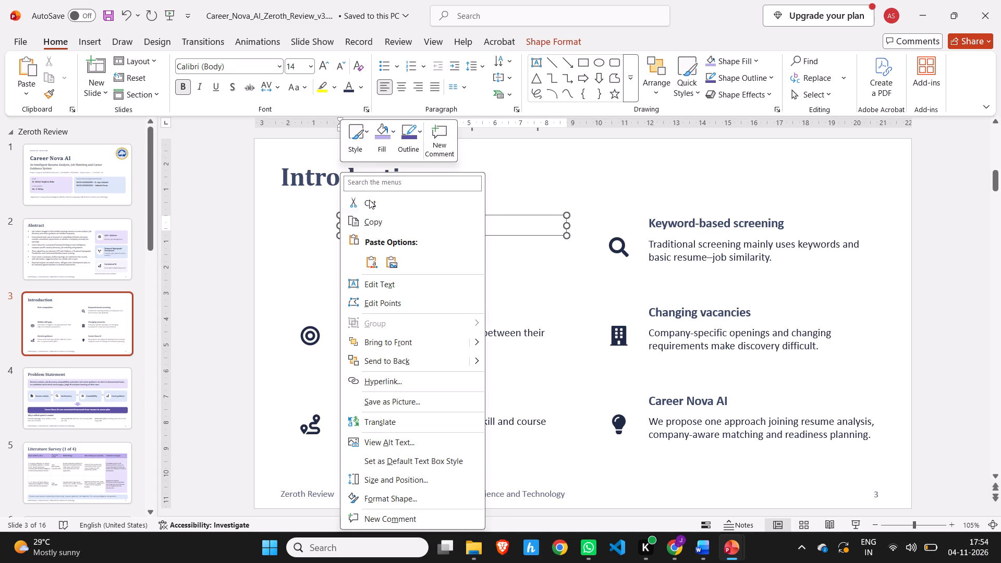
pyautogui.click(369, 200)
# Cut the "Hidden skill gaps" and "Generic guidance" heading boxes from the Introduction slide.
pyautogui.click(341, 311)
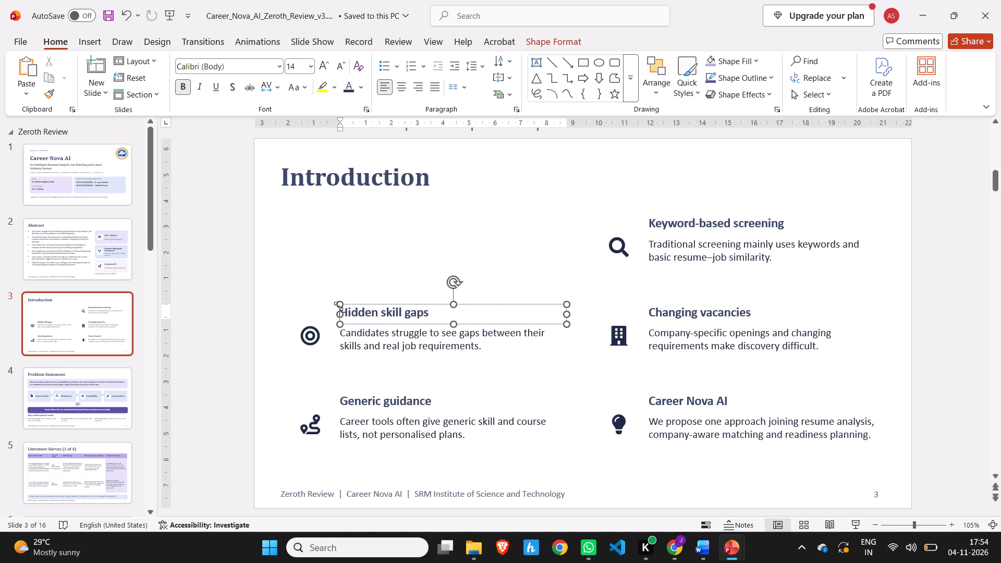
pyautogui.rightClick(338, 306)
pyautogui.click(358, 207)
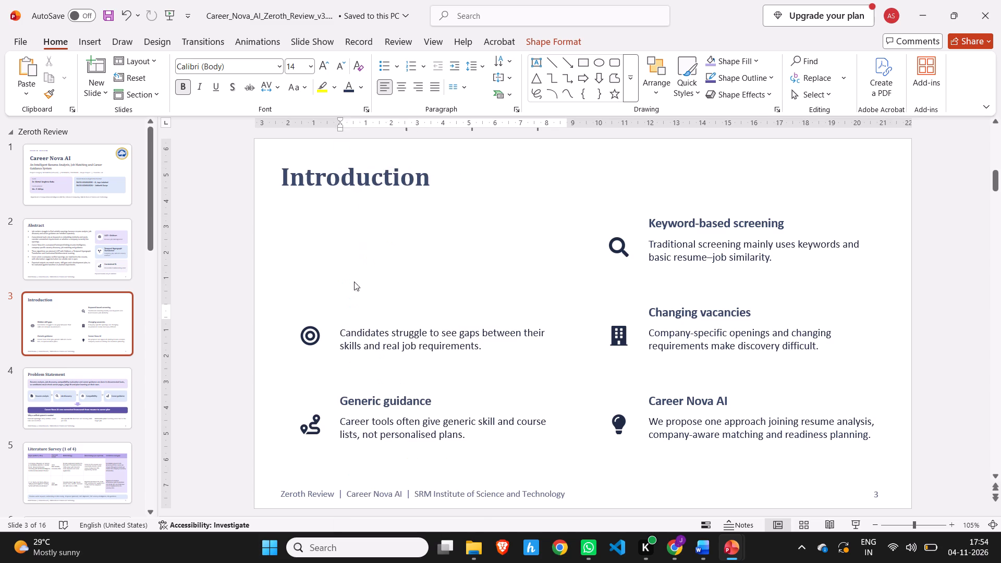
pyautogui.click(341, 398)
pyautogui.rightClick(340, 390)
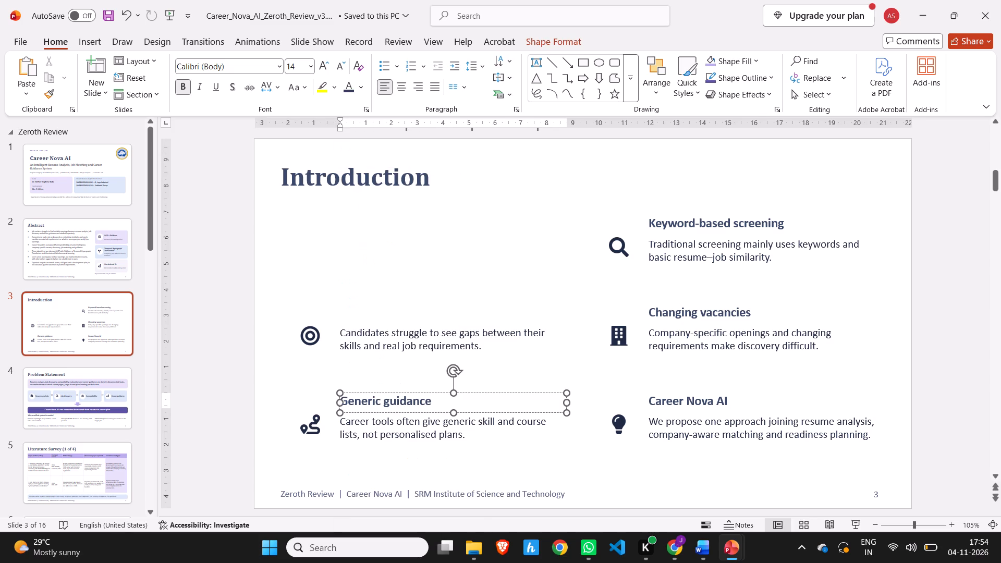
pyautogui.click(379, 66)
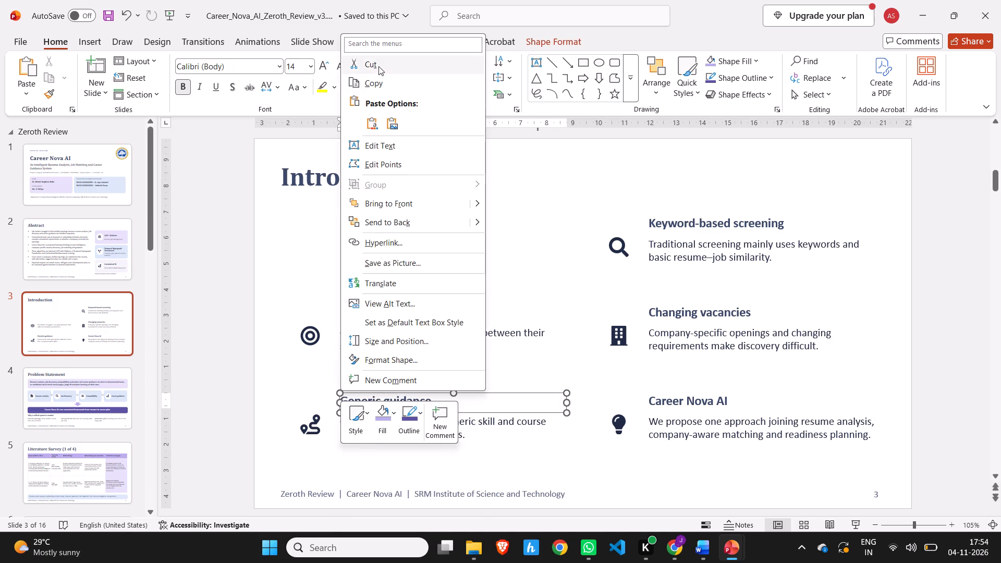
# Cut the "Keyword-based screening", "Changing vacancies" and "Career Nova AI" heading boxes from the Introduction slide.
pyautogui.click(661, 225)
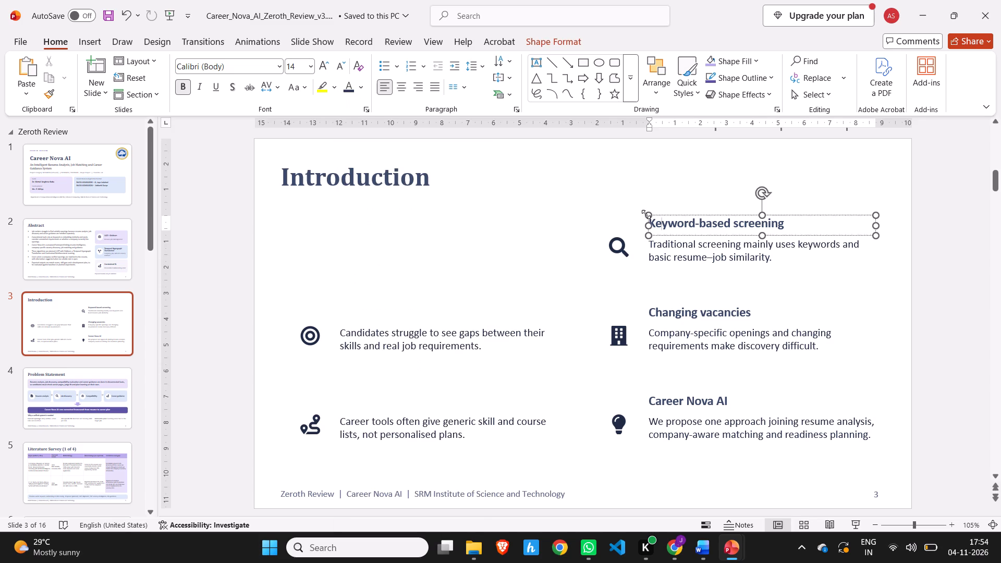
pyautogui.rightClick(646, 214)
pyautogui.click(668, 202)
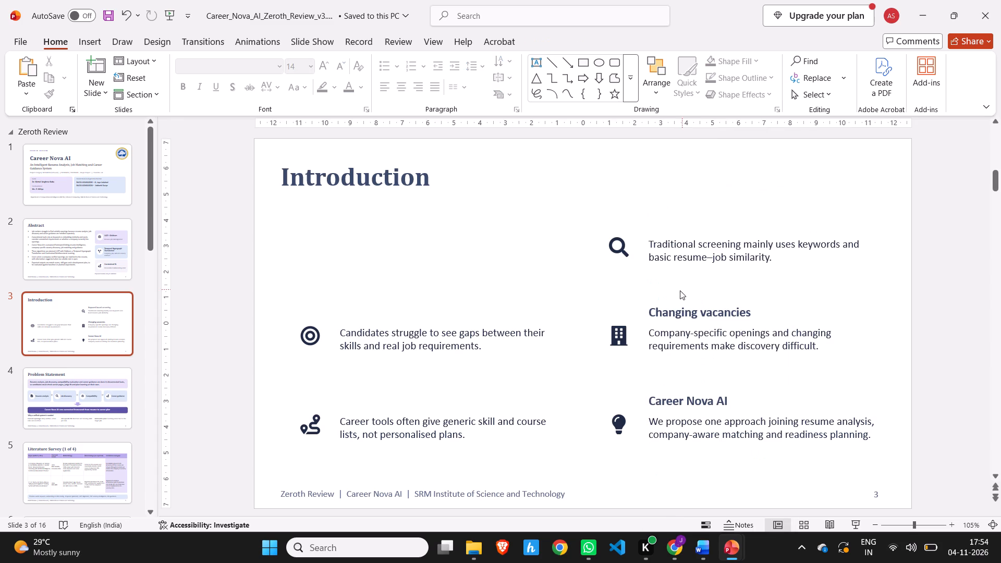
pyautogui.click(649, 306)
pyautogui.rightClick(651, 300)
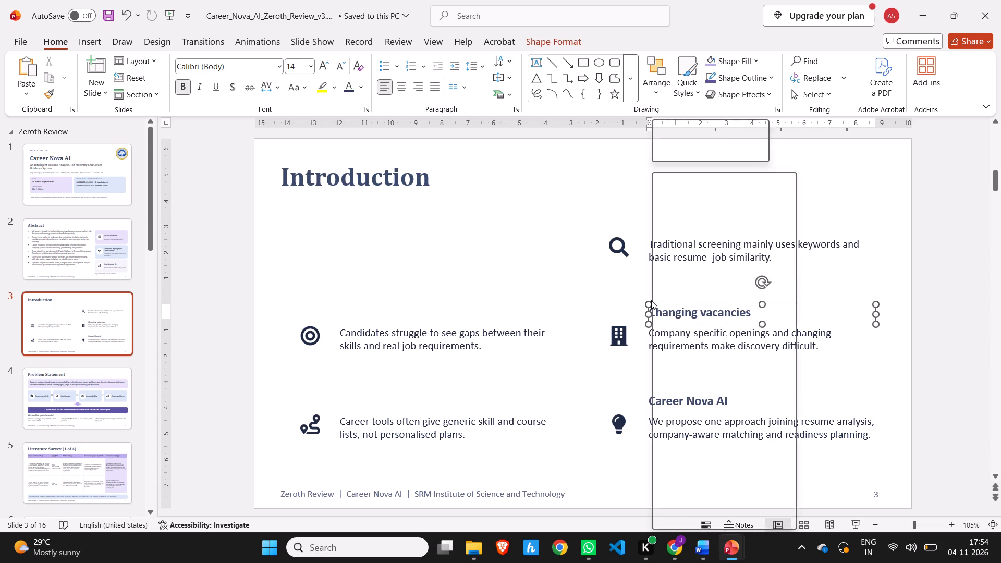
pyautogui.click(676, 204)
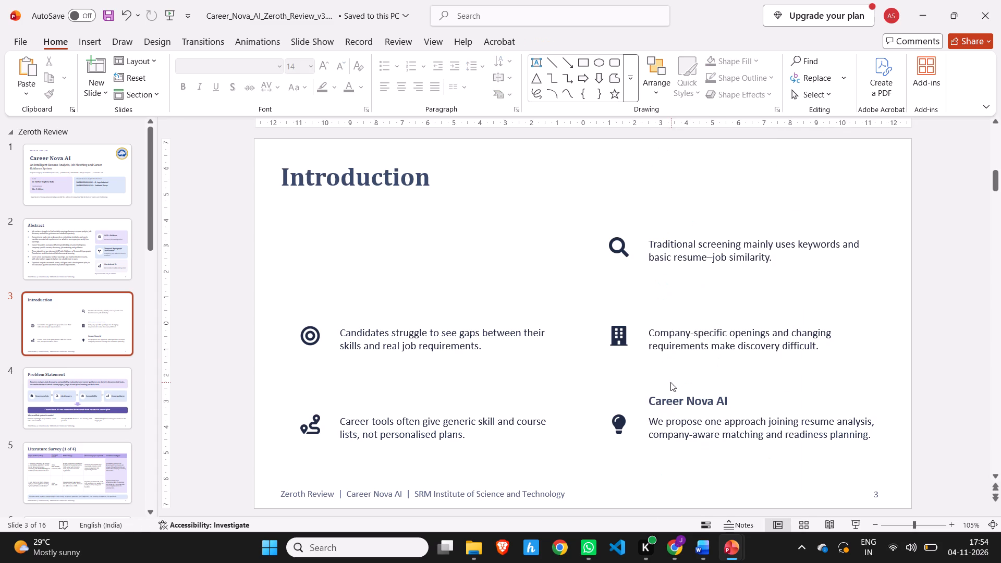
pyautogui.click(663, 394)
pyautogui.rightClick(647, 391)
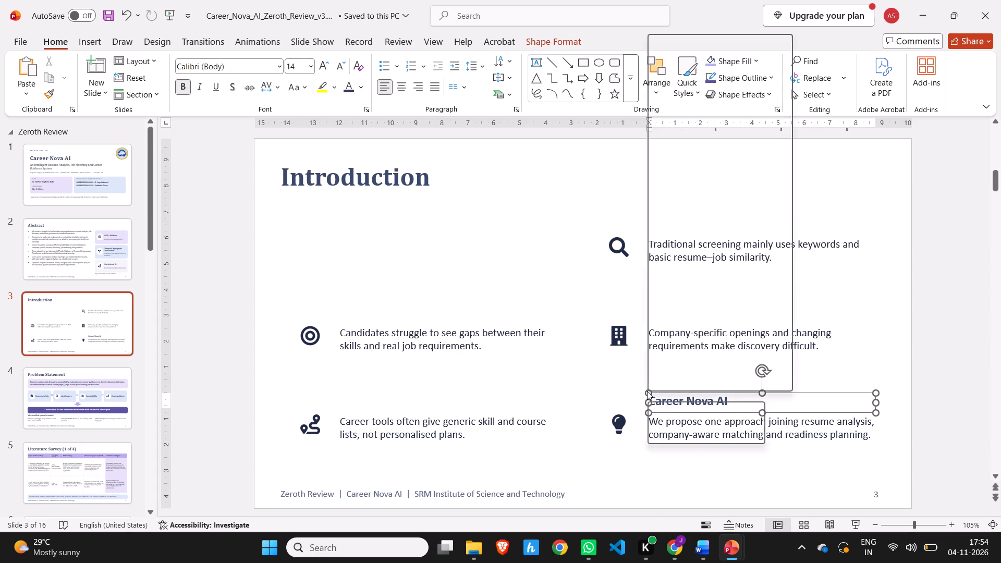
pyautogui.click(683, 67)
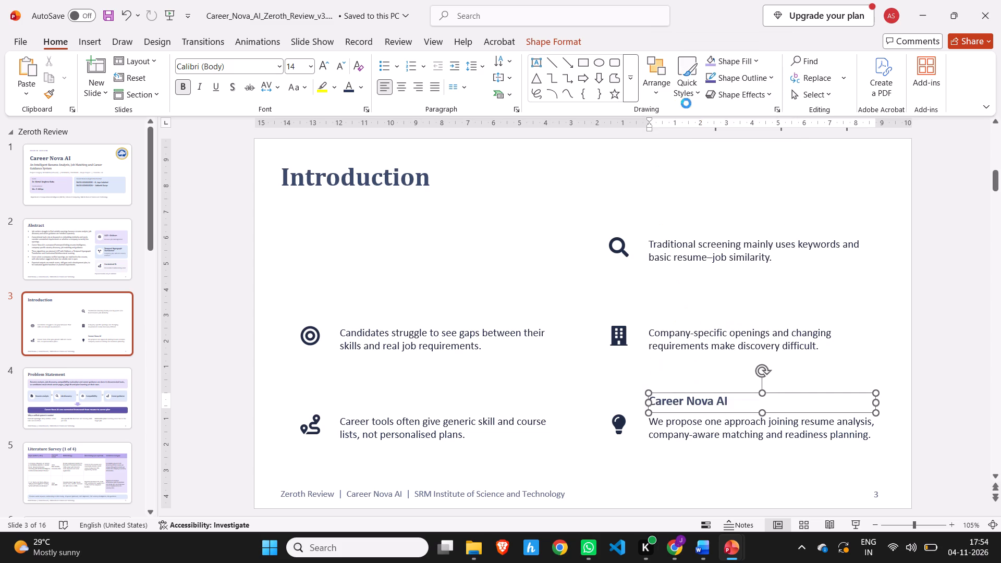
# Cut the description boxes on traditional screening, company-specific openings and the proposed approach from the slide's second column.
pyautogui.click(663, 241)
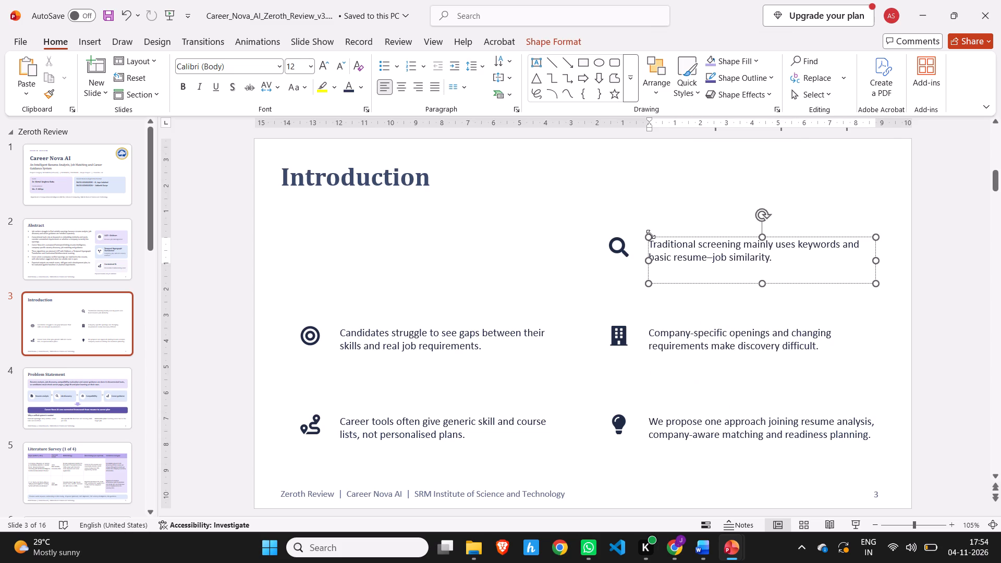
pyautogui.doubleClick(651, 234)
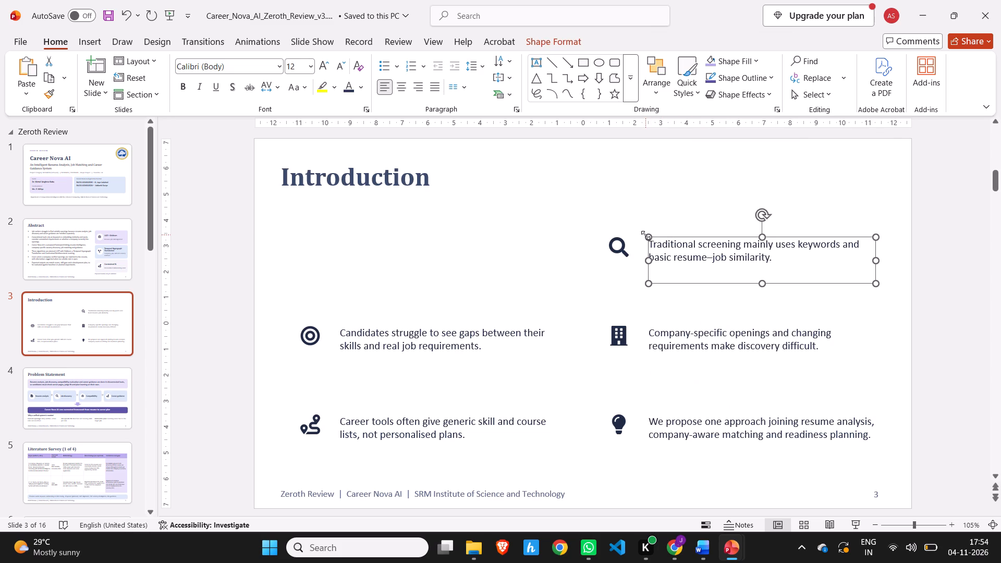
pyautogui.rightClick(645, 235)
pyautogui.click(669, 205)
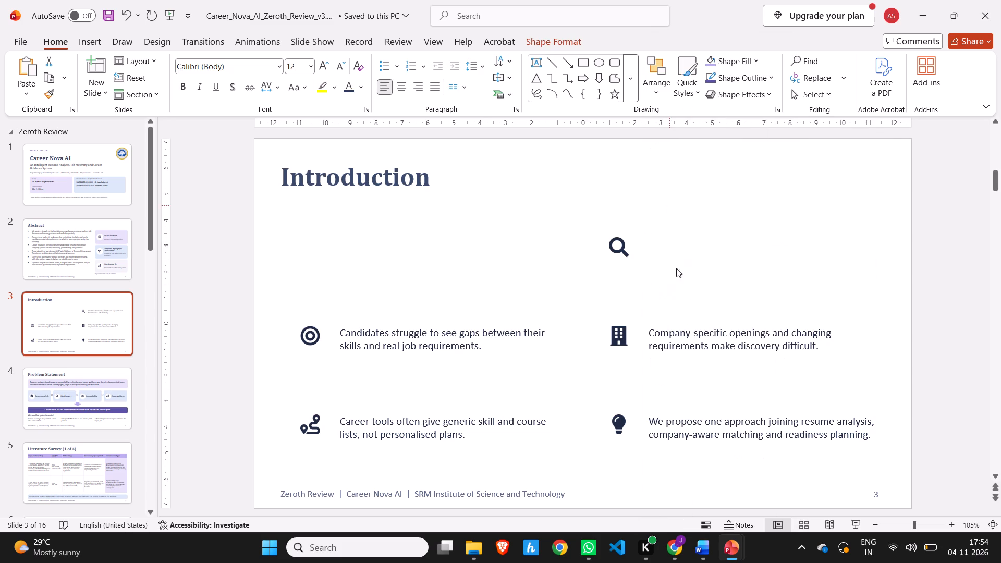
pyautogui.click(660, 335)
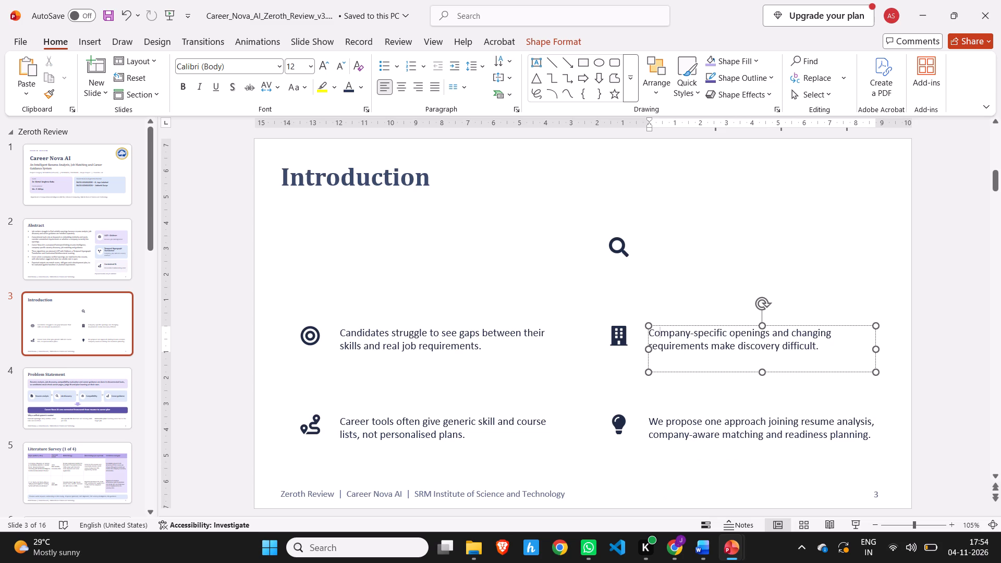
pyautogui.rightClick(649, 329)
pyautogui.click(686, 209)
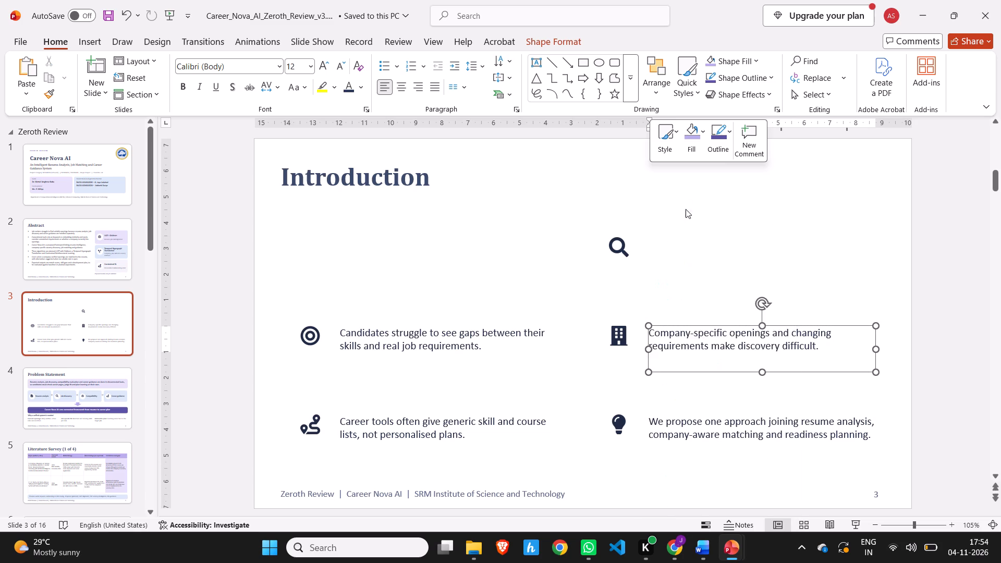
pyautogui.click(669, 414)
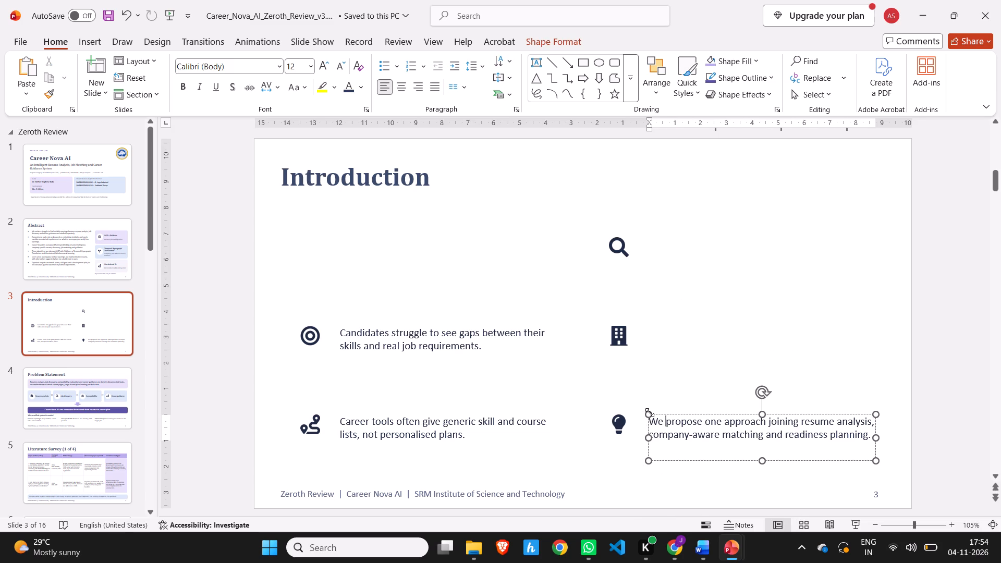
pyautogui.rightClick(650, 412)
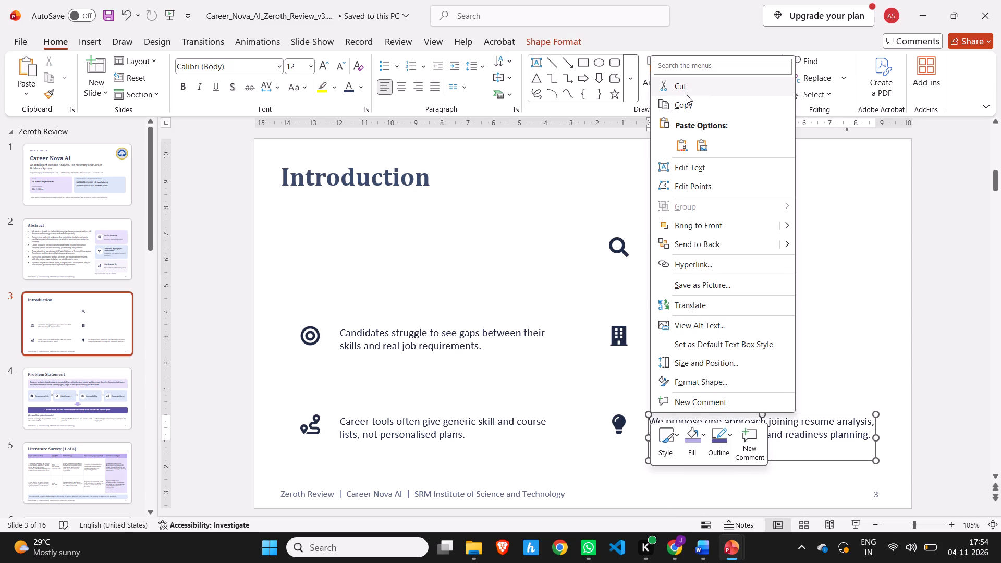
pyautogui.click(687, 95)
# Cut the description boxes about candidates' skill gaps and generic career tools from the slide's first column.
pyautogui.click(404, 353)
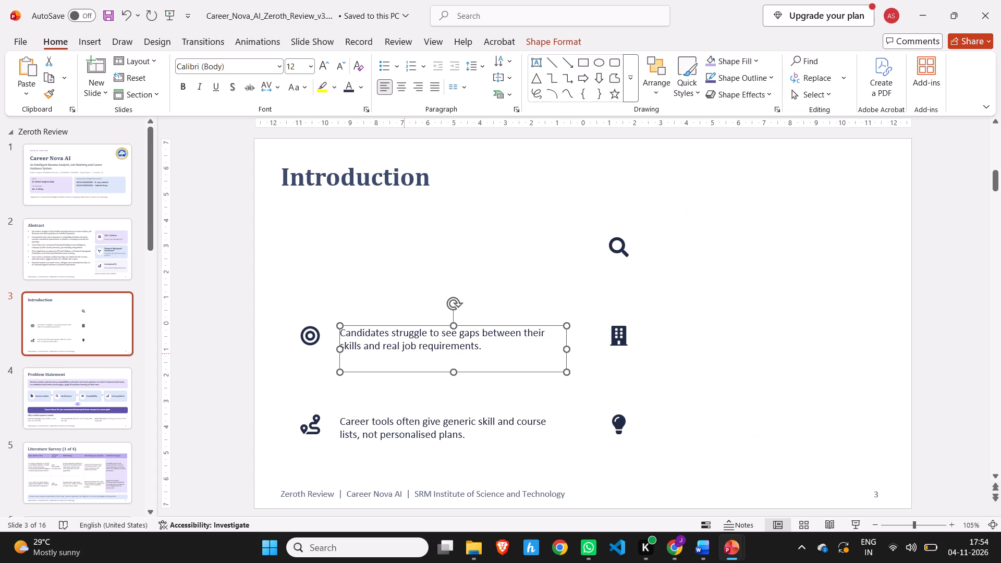
pyautogui.rightClick(340, 323)
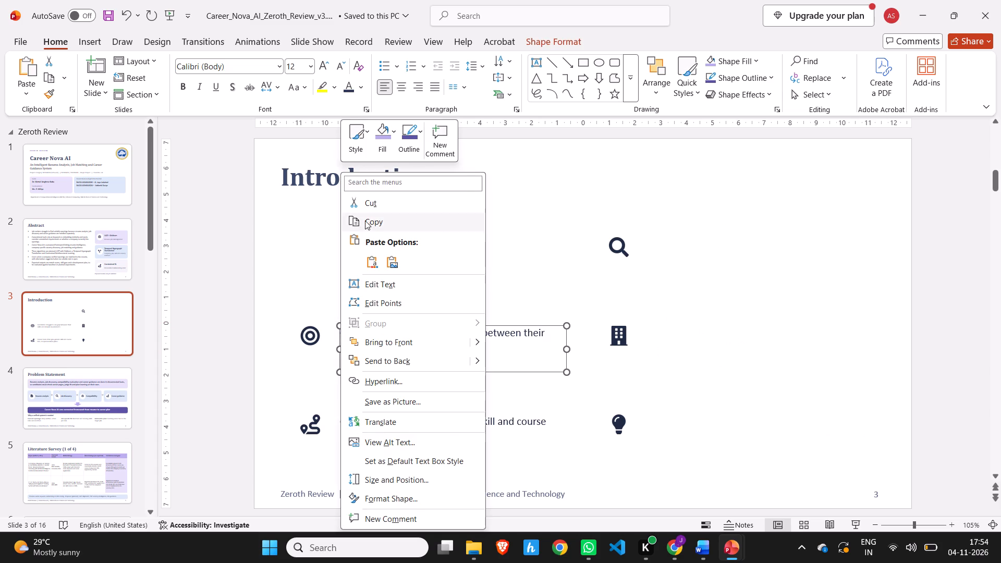
pyautogui.click(367, 207)
pyautogui.click(358, 420)
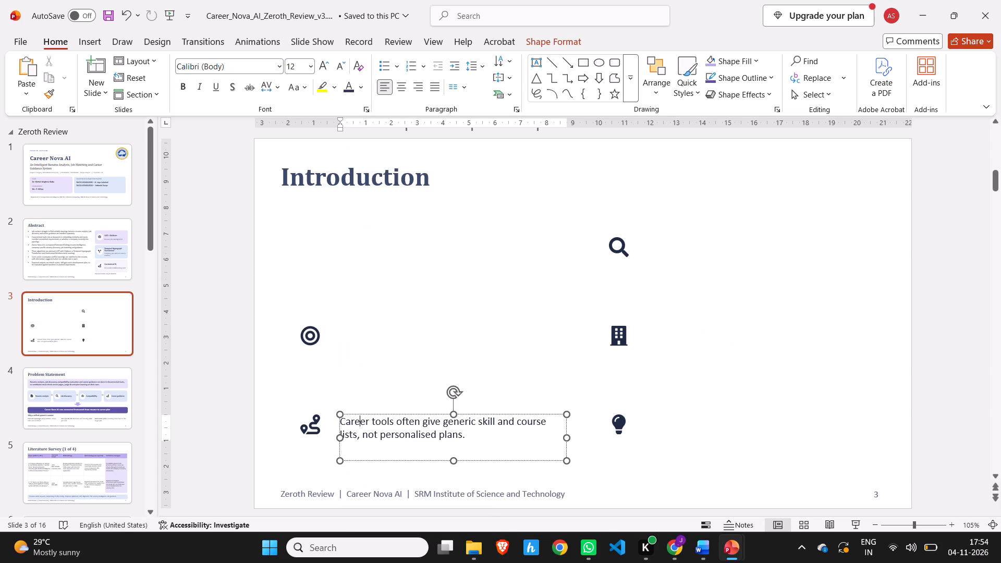
pyautogui.rightClick(338, 415)
pyautogui.press('BackSpace')
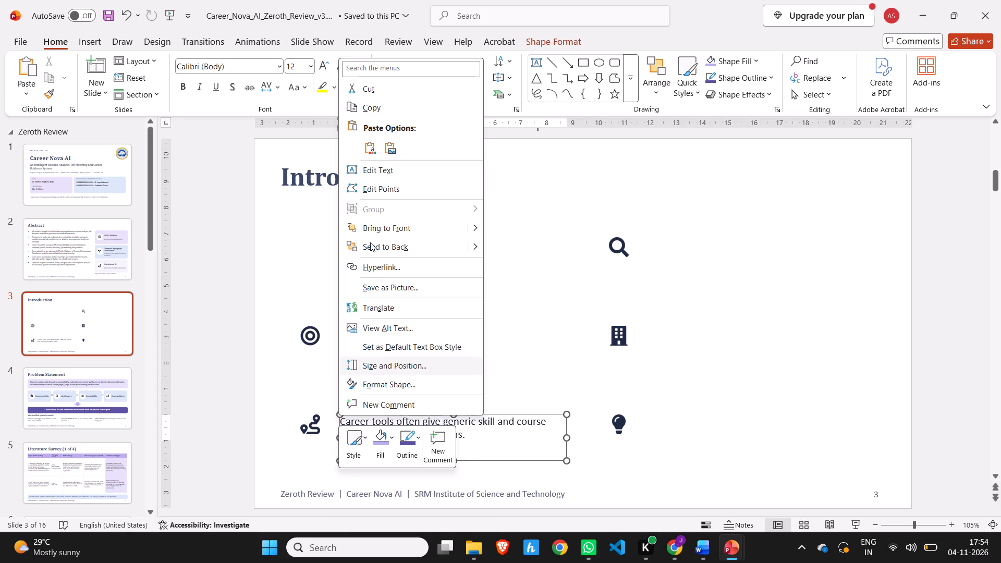
pyautogui.click(377, 90)
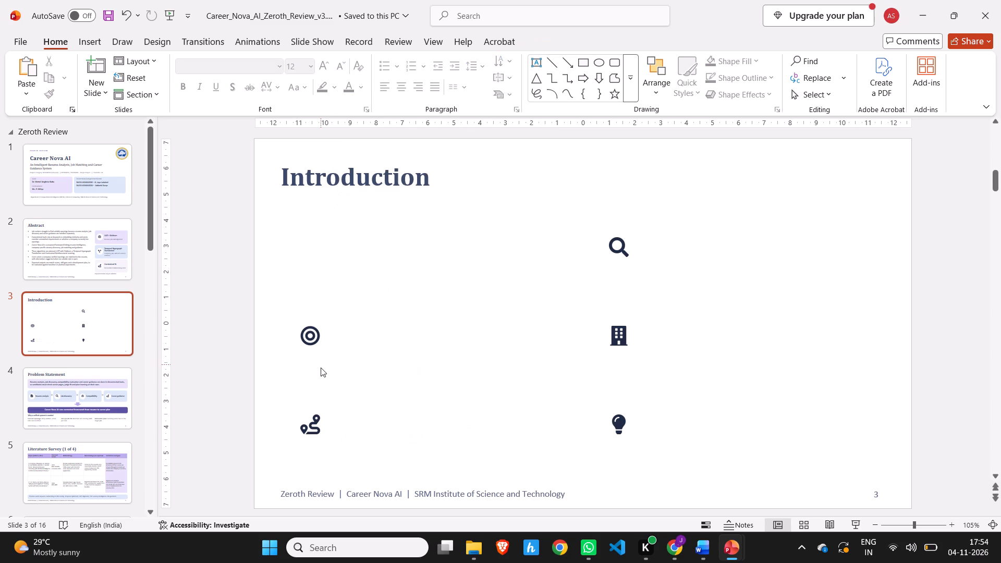
# Delete the target icon and the route icon, along with their backing shapes, from the Introduction slide.
pyautogui.click(314, 346)
pyautogui.press('Delete')
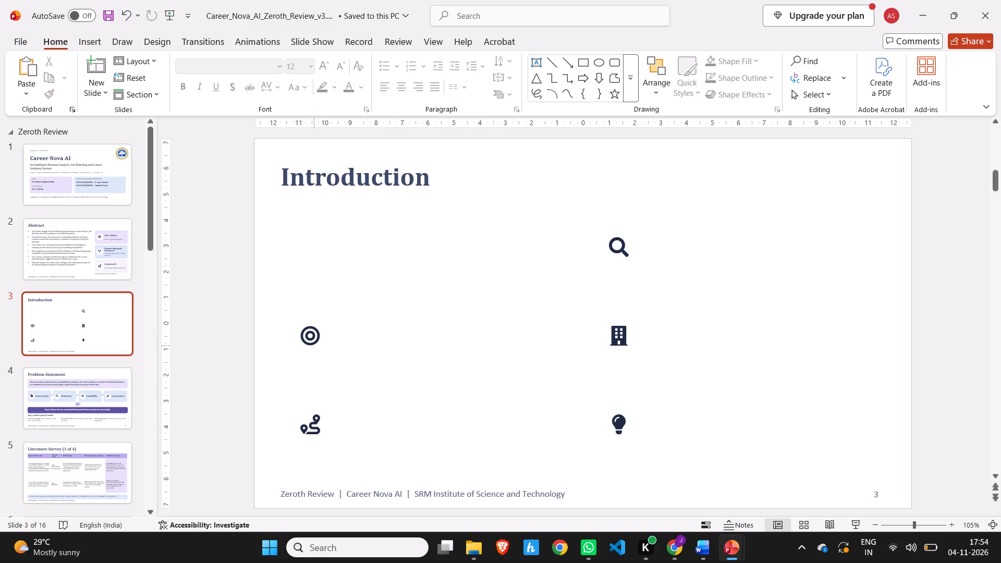
pyautogui.click(313, 345)
pyautogui.press('Delete')
pyautogui.click(322, 422)
pyautogui.press('Delete')
pyautogui.click(319, 423)
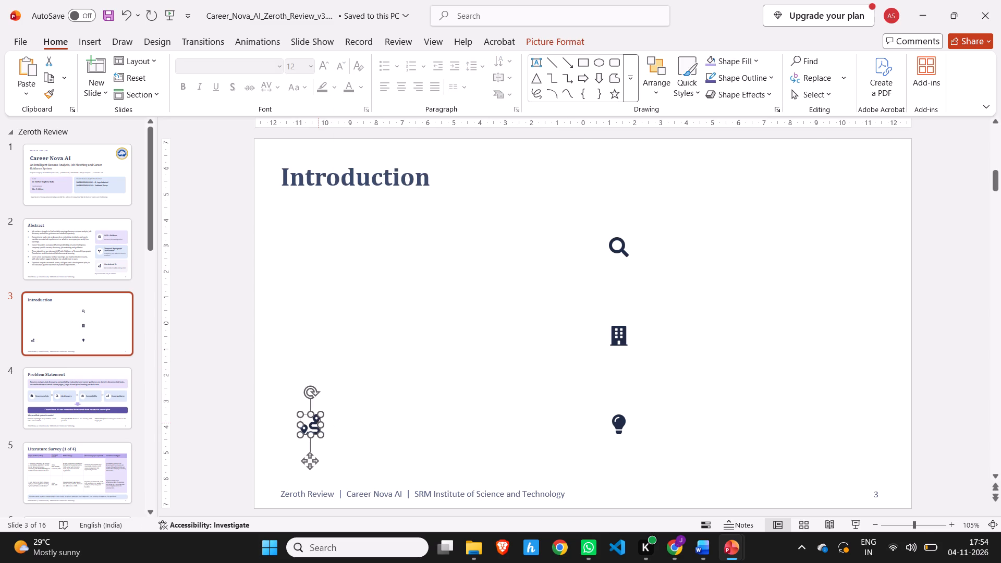
pyautogui.press('Delete')
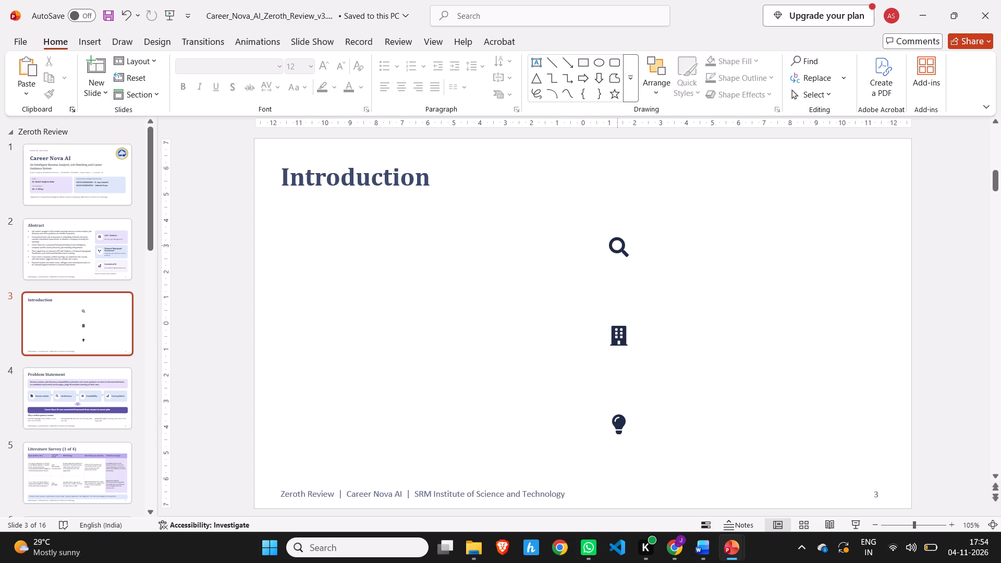
# Delete the magnifying-glass, building and light-bulb icons from the Introduction slide.
pyautogui.click(617, 246)
pyautogui.press('Delete')
pyautogui.press('Delete')
pyautogui.click(622, 338)
pyautogui.press('Delete')
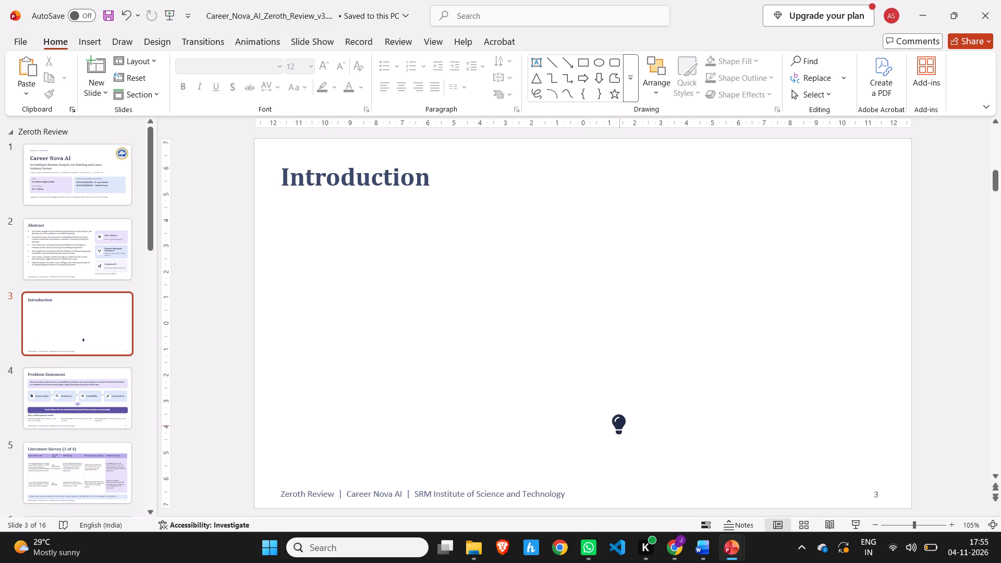
pyautogui.click(620, 425)
pyautogui.press('Delete')
# Delete the invisible backing shapes left where the three icons stood on the Introduction slide.
pyautogui.click(620, 425)
pyautogui.press('Delete')
pyautogui.click(636, 314)
pyautogui.click(617, 327)
pyautogui.press('Delete')
pyautogui.click(612, 217)
pyautogui.click(613, 226)
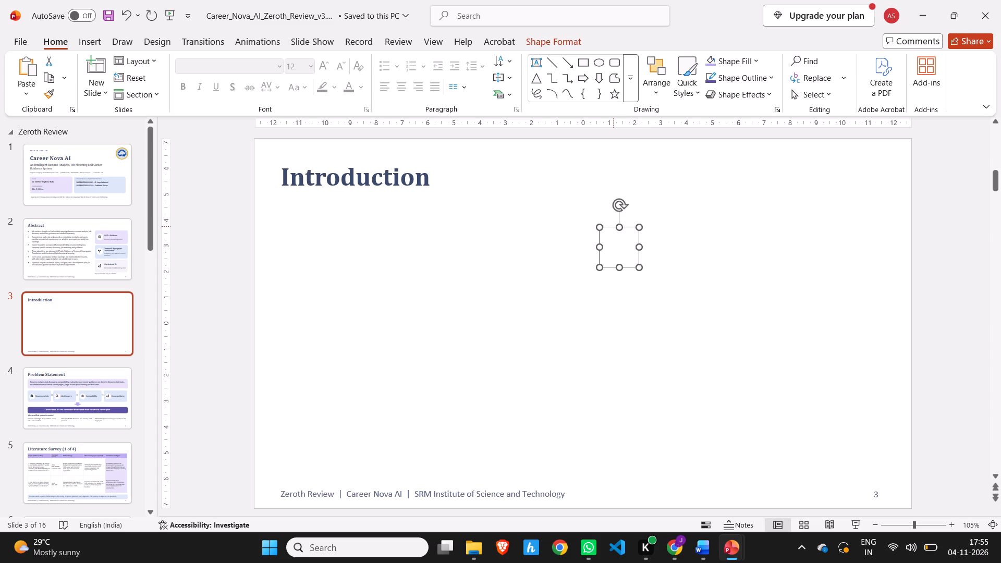
pyautogui.press('Delete')
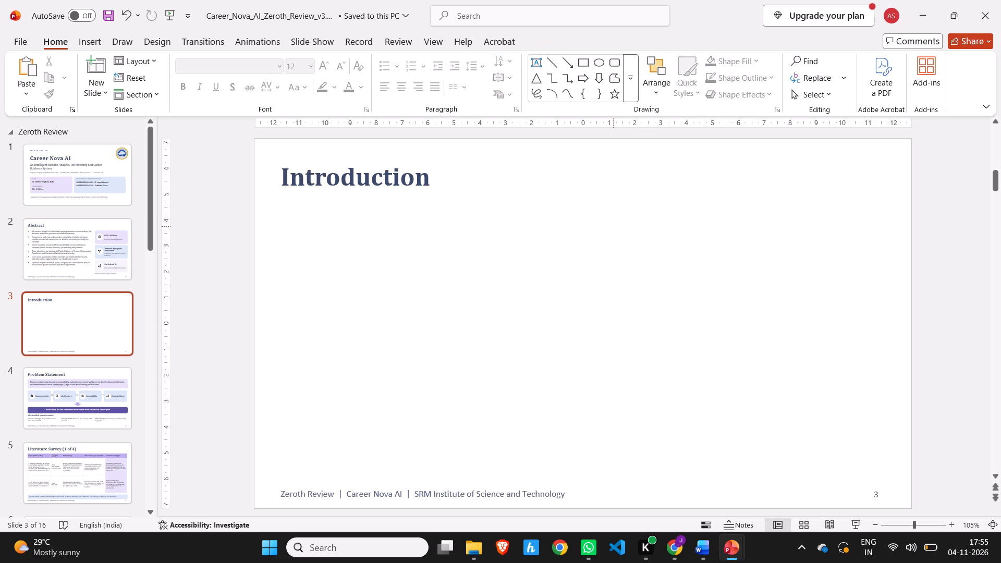
pyautogui.hotkey('ctrl', 'v')
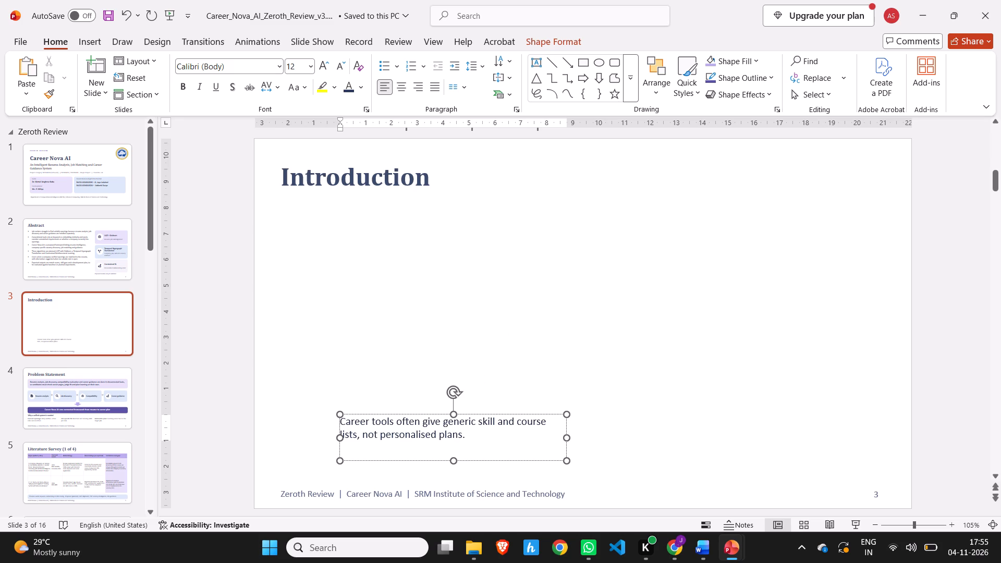
pyautogui.hotkey('ctrl', 'z')
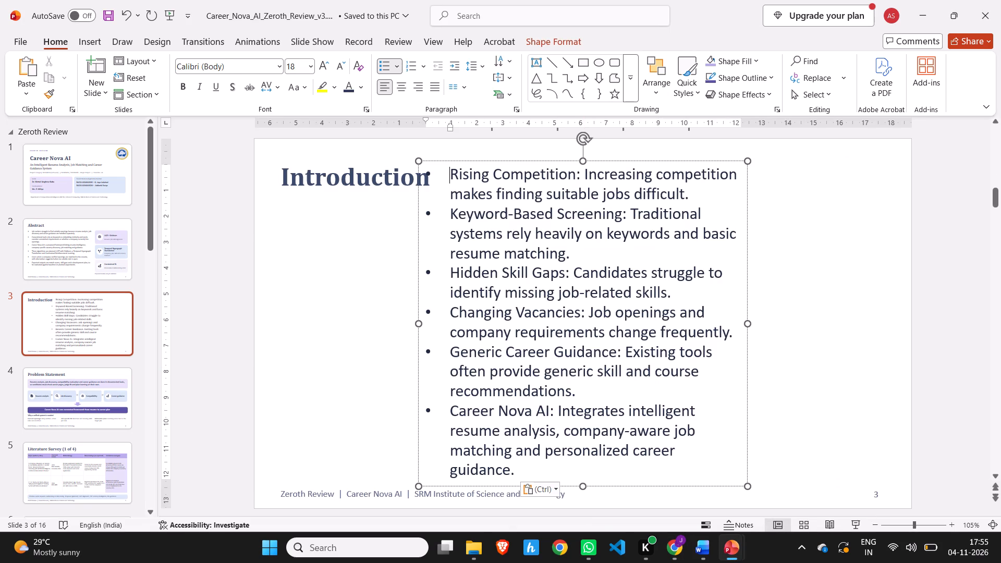
# Resize the pasted bullet text box so it starts below the Introduction title and spans nearly the full slide width.
pyautogui.moveTo(420, 161); pyautogui.dragTo(296, 203)
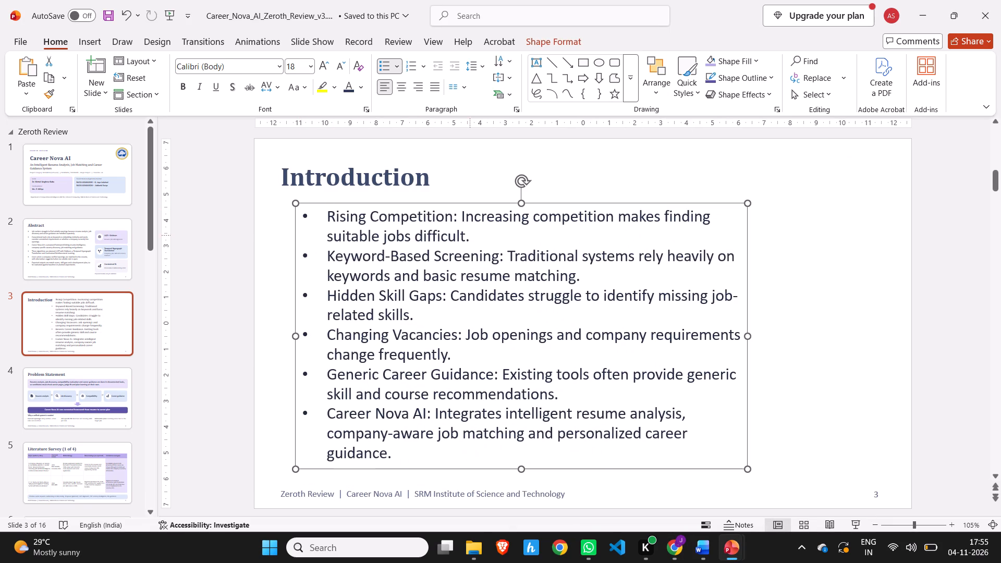
pyautogui.moveTo(747, 337); pyautogui.dragTo(863, 341)
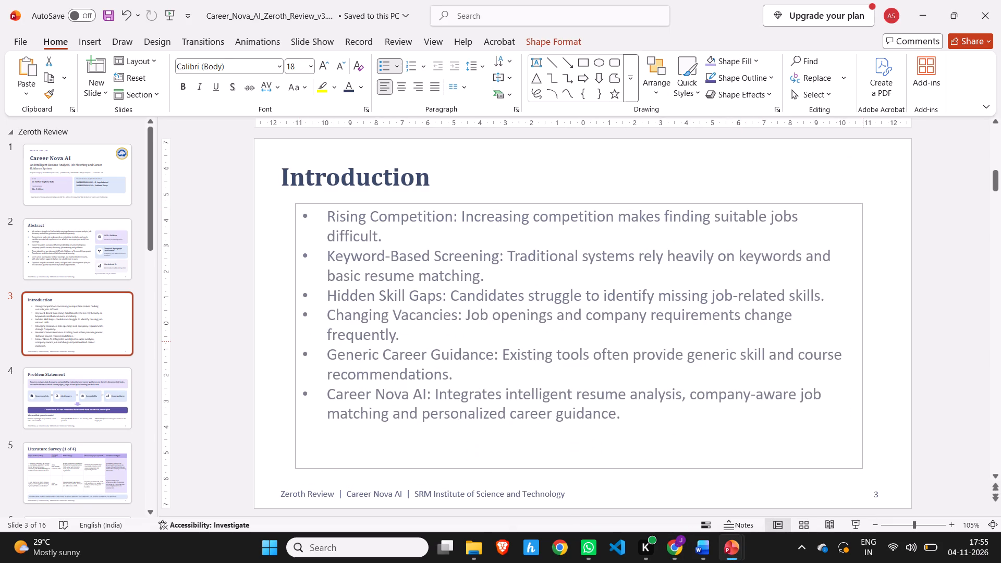
pyautogui.moveTo(863, 341); pyautogui.dragTo(872, 337)
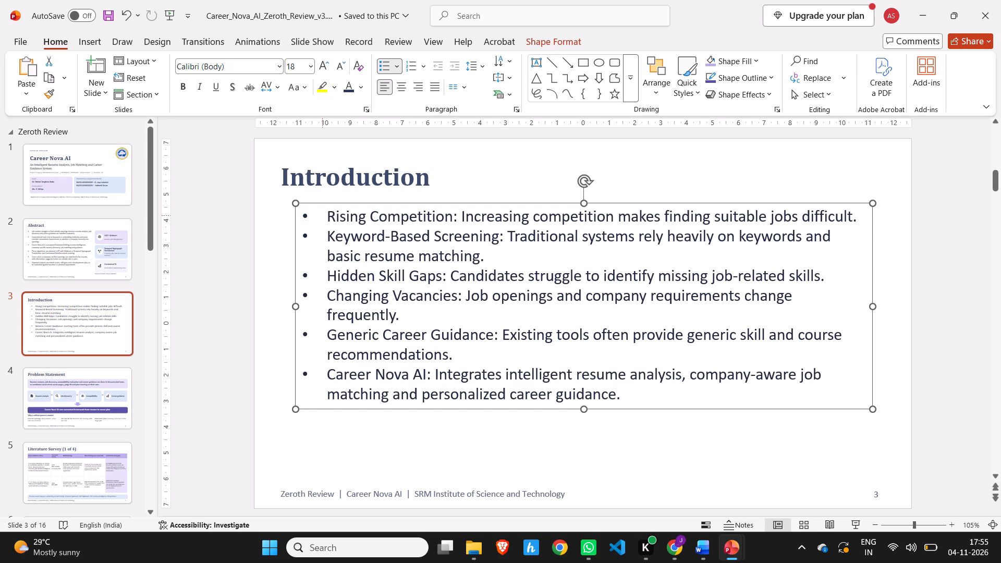
# Set the line spacing of all six introduction bullet points to 1.5.
pyautogui.moveTo(322, 215); pyautogui.dragTo(656, 407)
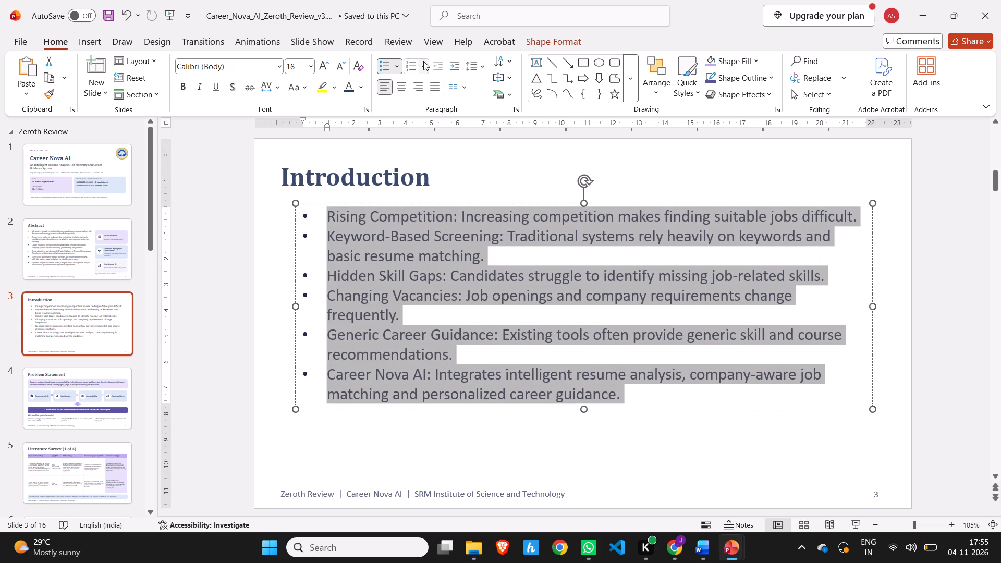
pyautogui.click(466, 85)
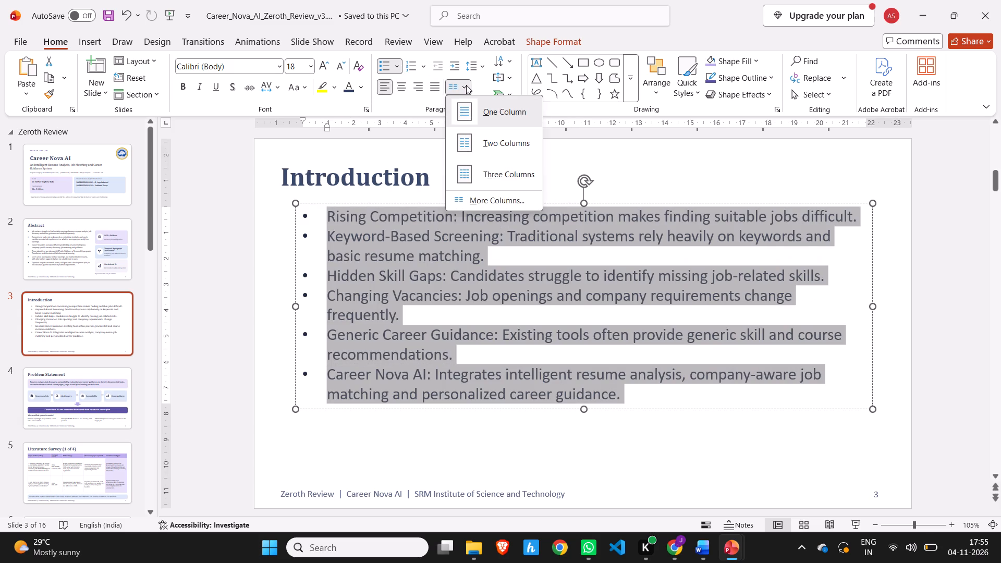
pyautogui.click(466, 85)
pyautogui.click(484, 71)
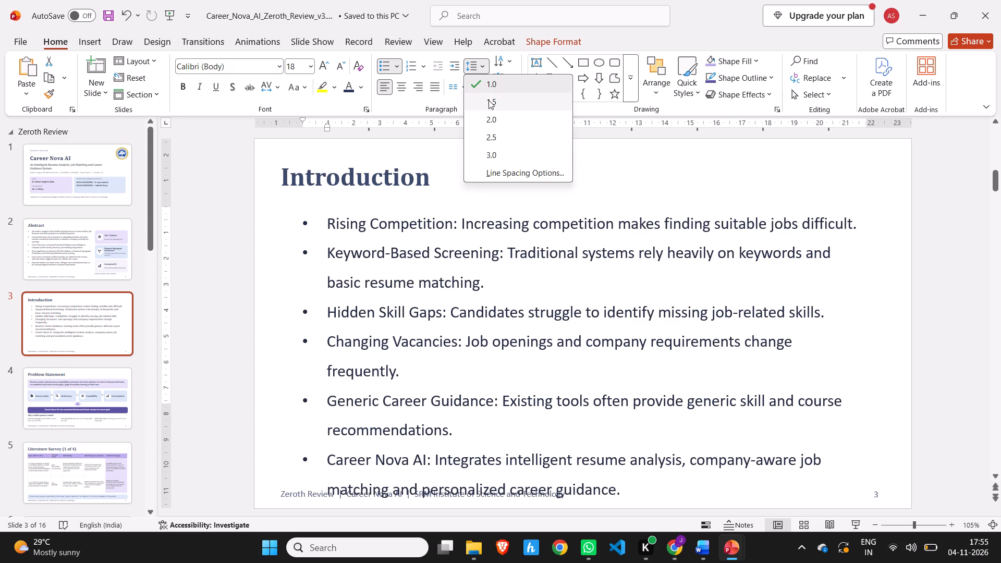
pyautogui.click(489, 100)
# Move the Introduction title slightly upward and raise the bullet text box so its text clears the slide footer.
pyautogui.click(365, 170)
pyautogui.moveTo(351, 195); pyautogui.dragTo(349, 190)
pyautogui.click(350, 215)
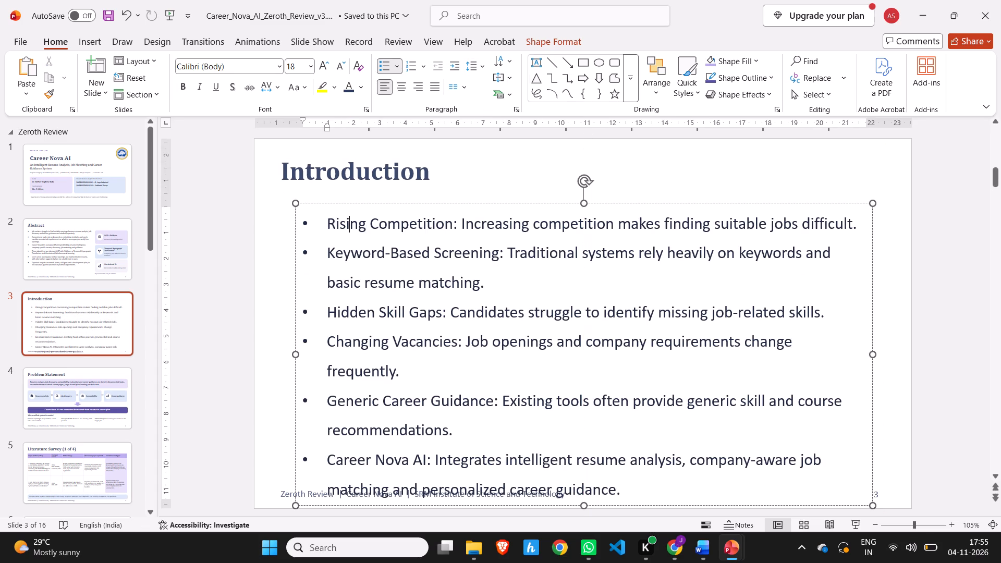
pyautogui.moveTo(363, 204); pyautogui.dragTo(362, 190)
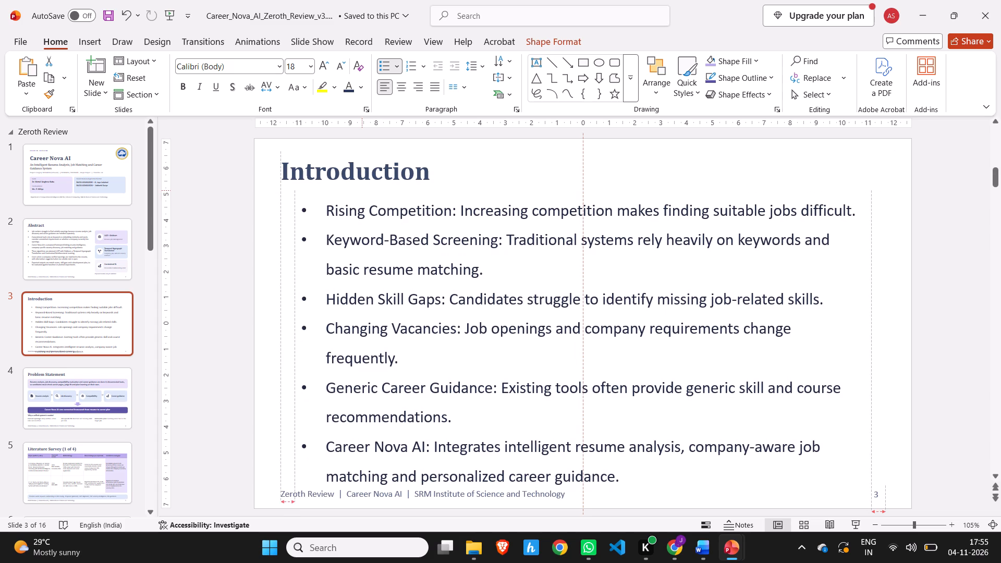
pyautogui.moveTo(362, 190); pyautogui.dragTo(358, 183)
# Set the font size of the introduction bullet points to 16.
pyautogui.moveTo(323, 204); pyautogui.dragTo(450, 354)
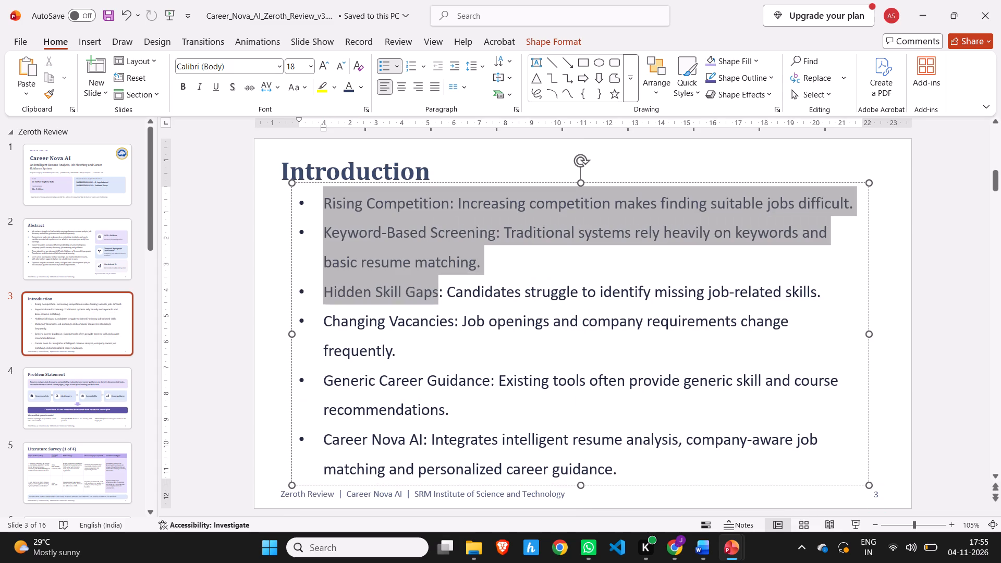
pyautogui.moveTo(450, 354); pyautogui.dragTo(595, 470)
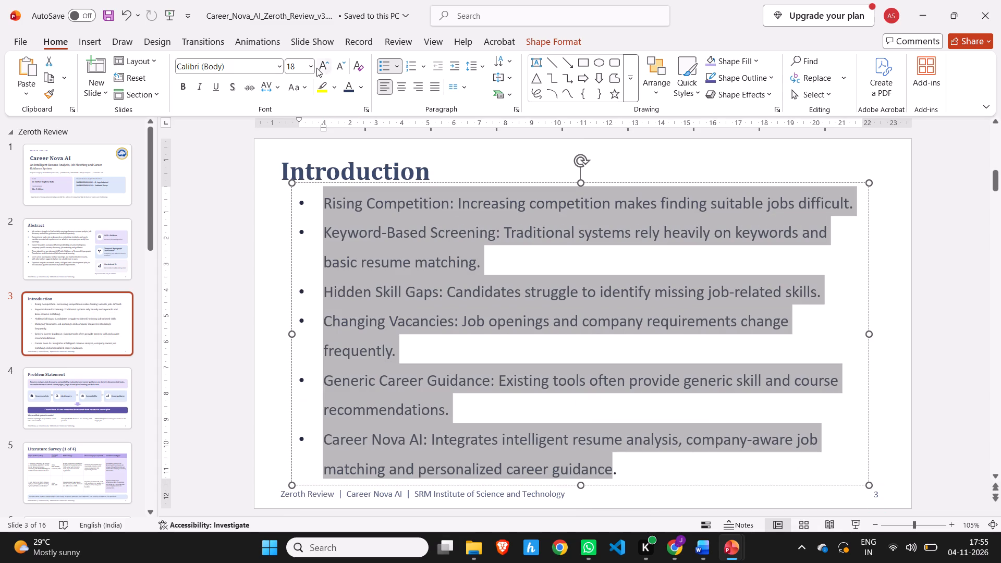
pyautogui.click(314, 67)
pyautogui.click(310, 66)
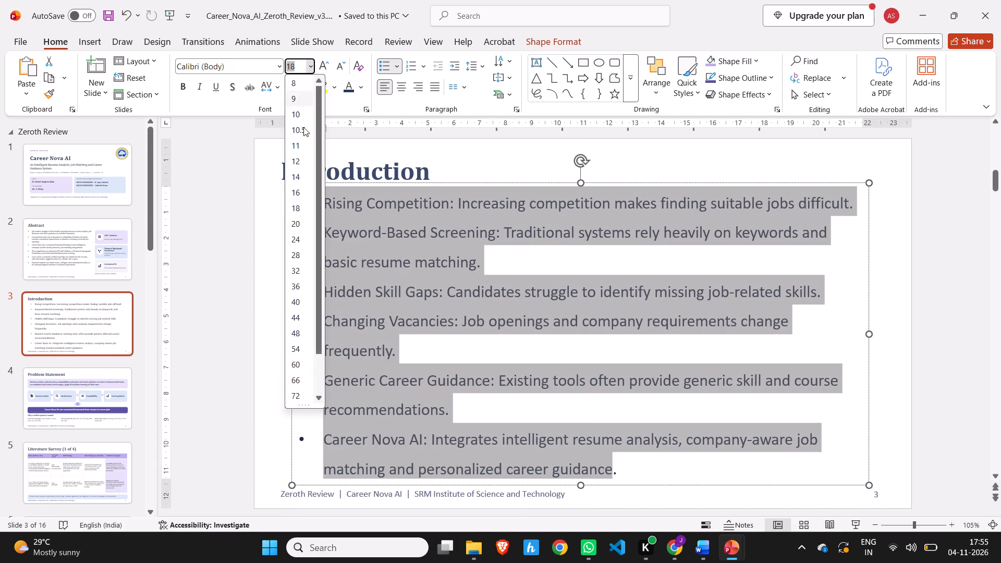
pyautogui.click(298, 194)
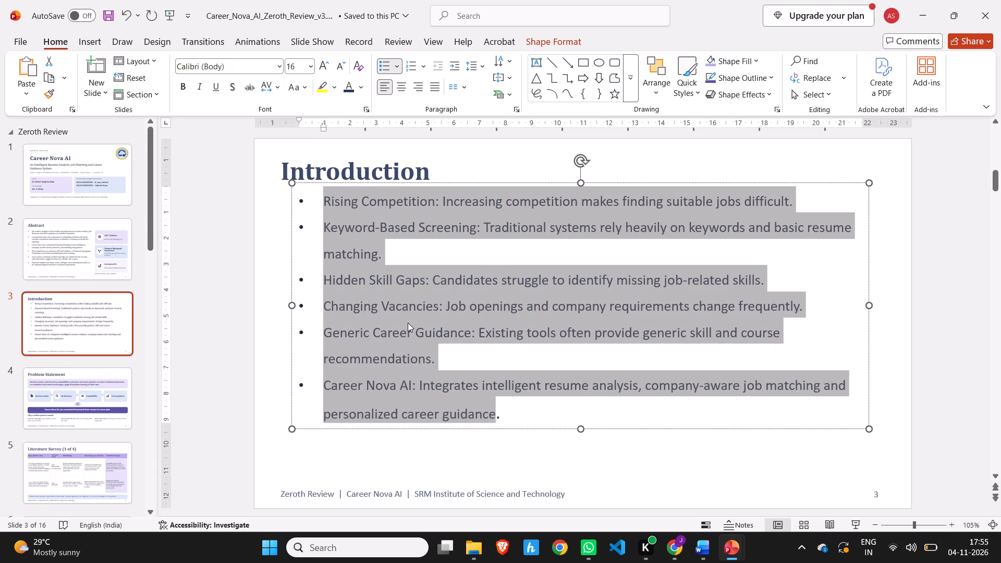
# Lower the bullet text box clear of the Introduction title and justify its text.
pyautogui.click(408, 323)
pyautogui.moveTo(414, 432); pyautogui.dragTo(412, 450)
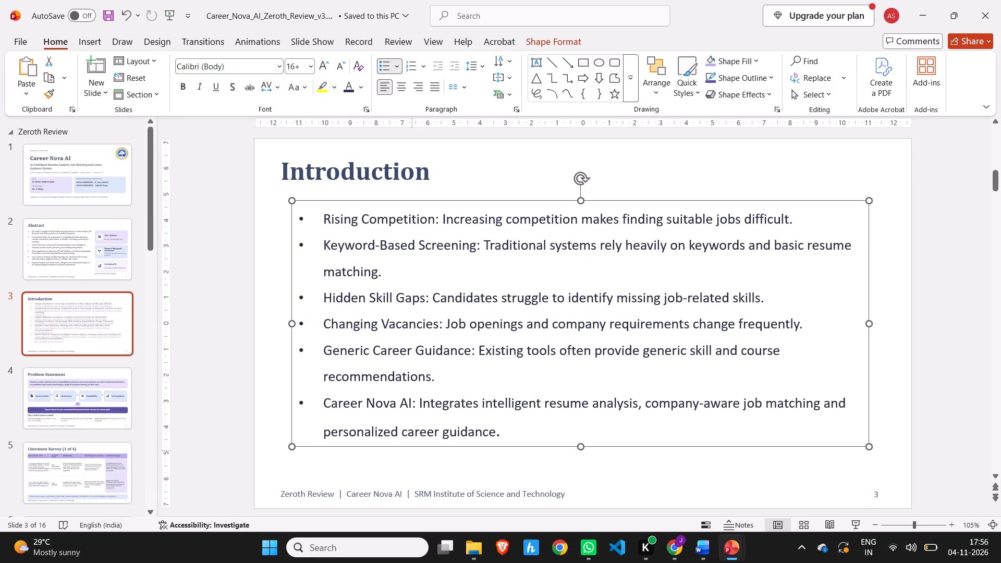
pyautogui.click(432, 91)
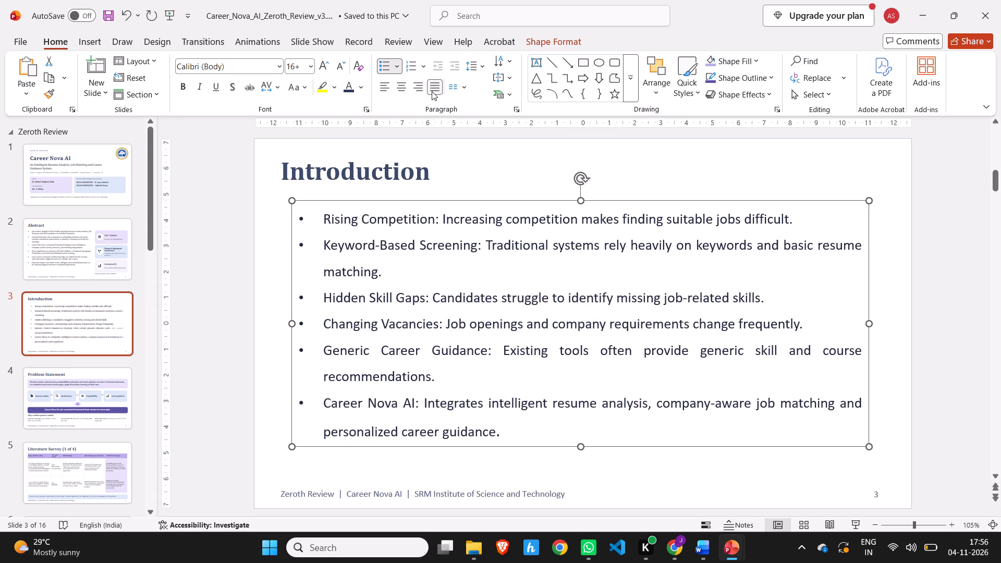
pyautogui.click(526, 310)
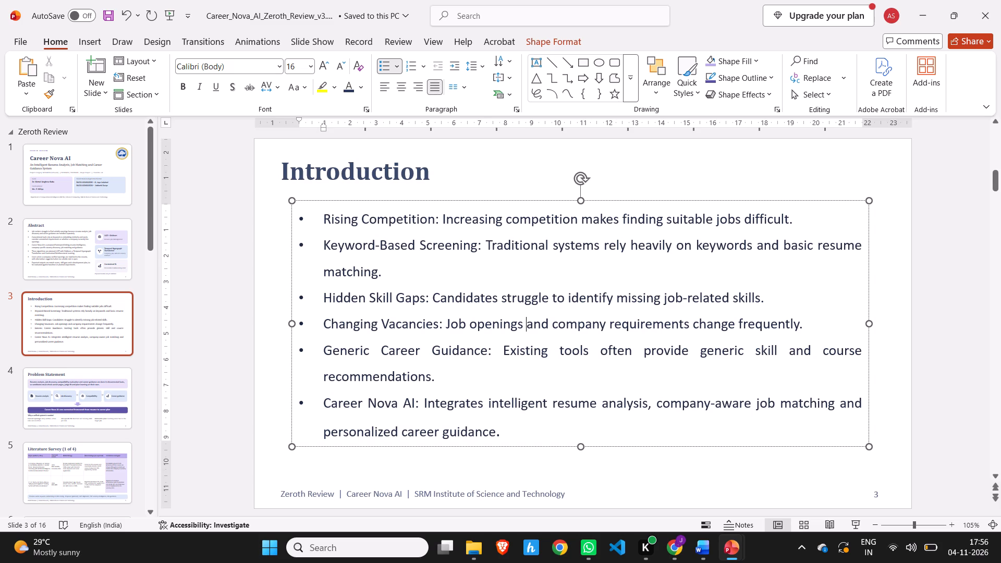
# Bold the bullet lead-ins "Rising Competition", "Hidden Skill Gaps" and "Keyword-Based Screening" on the Introduction slide.
pyautogui.moveTo(324, 216); pyautogui.dragTo(423, 217)
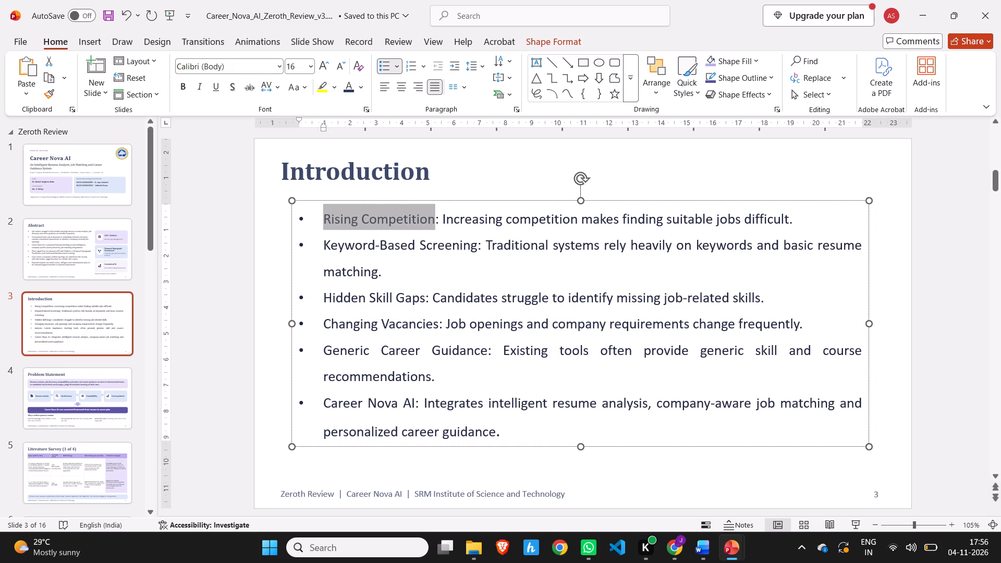
pyautogui.moveTo(423, 217); pyautogui.dragTo(431, 219)
pyautogui.click(437, 199)
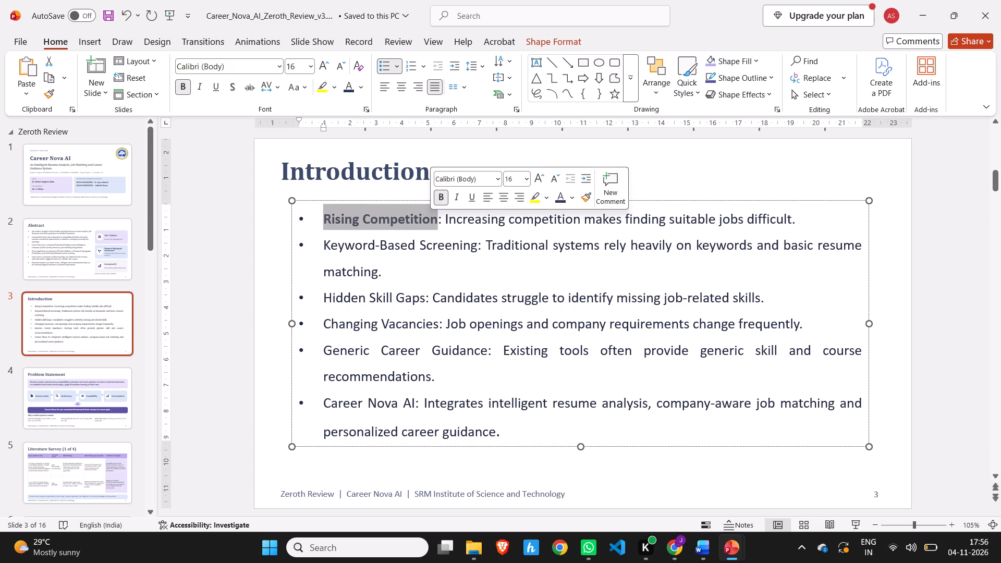
pyautogui.moveTo(323, 295); pyautogui.dragTo(424, 295)
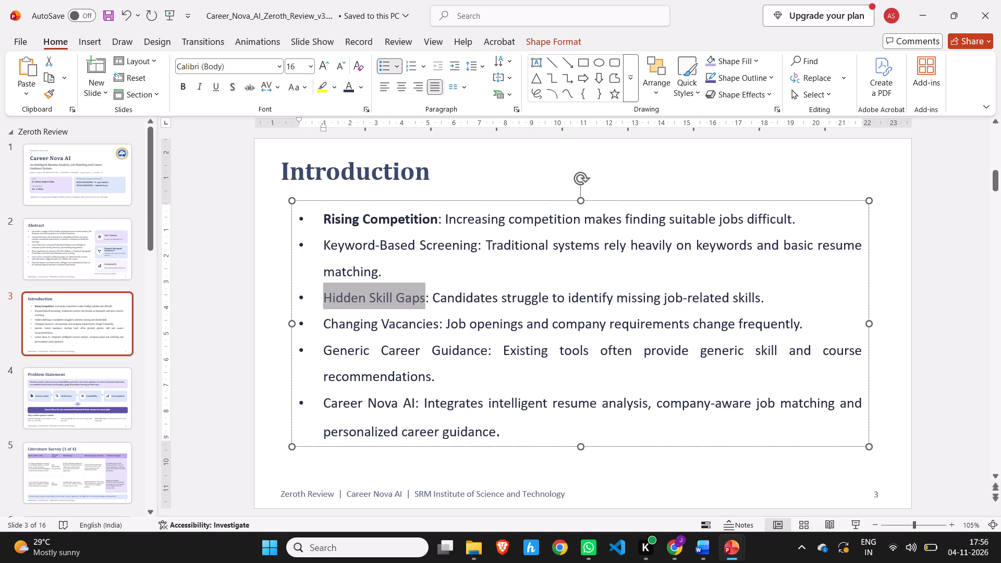
pyautogui.moveTo(424, 295); pyautogui.dragTo(425, 297)
pyautogui.click(434, 279)
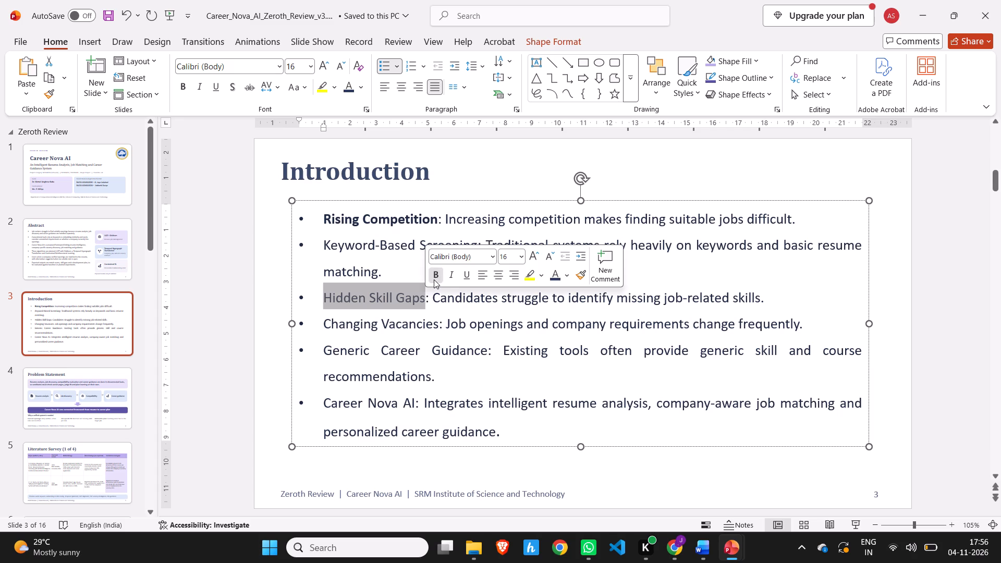
pyautogui.moveTo(322, 251); pyautogui.dragTo(456, 250)
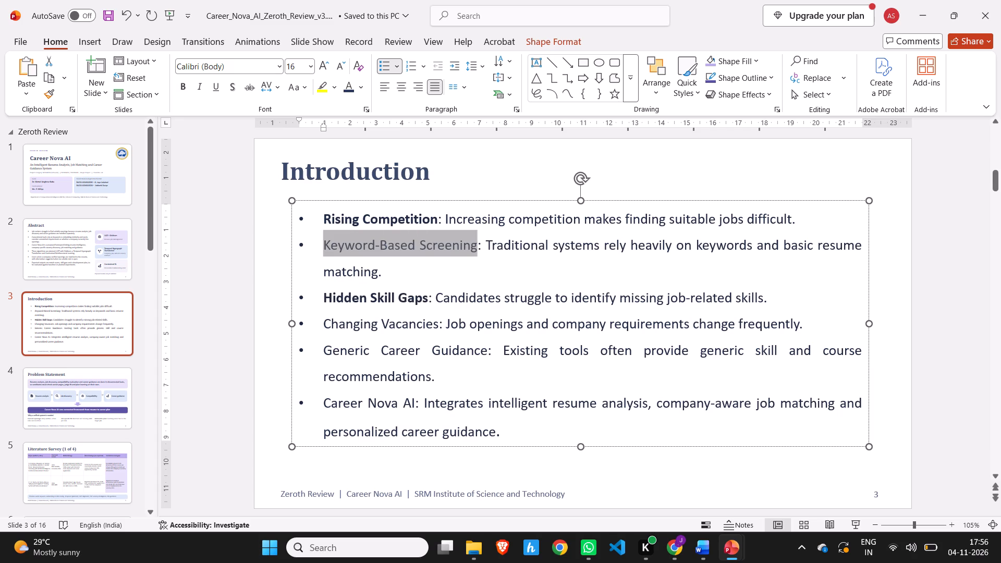
pyautogui.moveTo(456, 250); pyautogui.dragTo(456, 250)
pyautogui.click(470, 227)
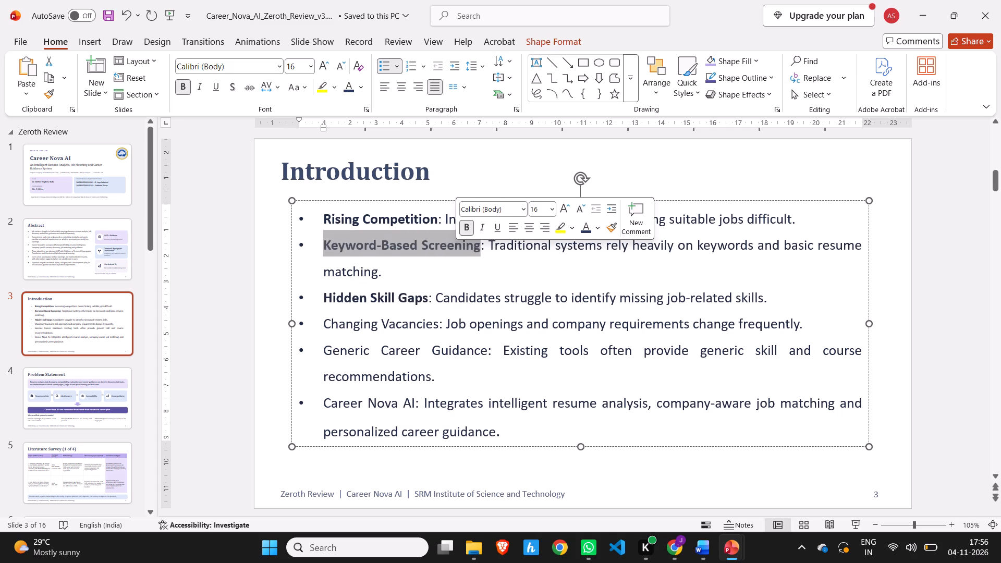
# Bold the bullet lead-ins "Changing Vacancies", "Generic Career Guidance" and "Career Nova AI" on the Introduction slide.
pyautogui.moveTo(323, 327); pyautogui.dragTo(421, 321)
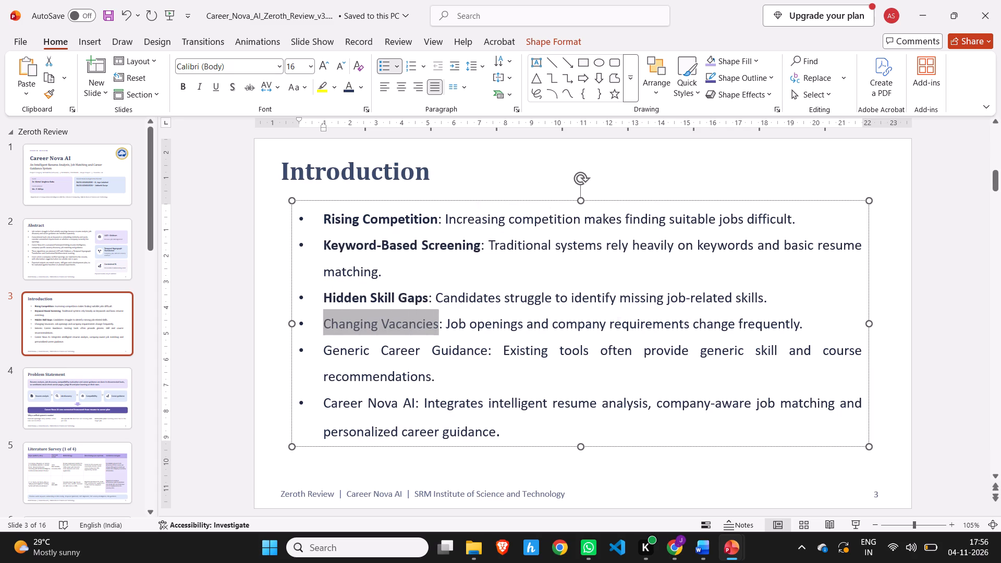
pyautogui.click(432, 298)
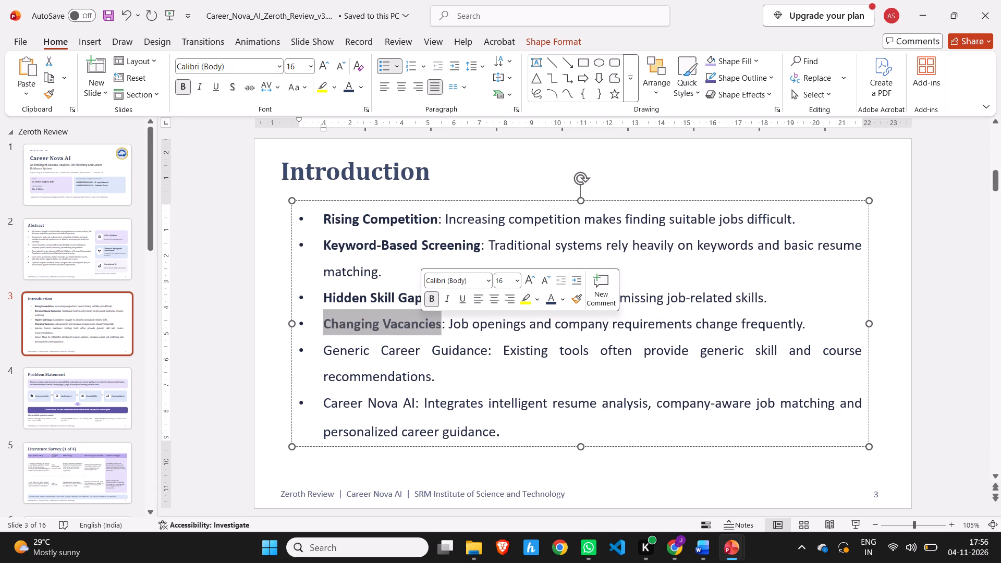
pyautogui.moveTo(323, 348); pyautogui.dragTo(453, 345)
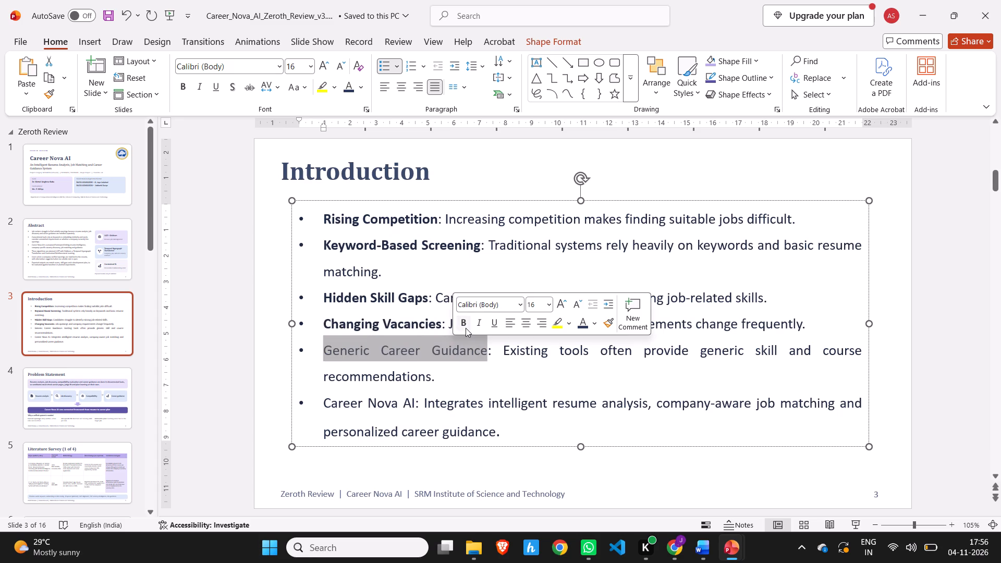
pyautogui.click(466, 328)
pyautogui.moveTo(325, 405); pyautogui.dragTo(377, 408)
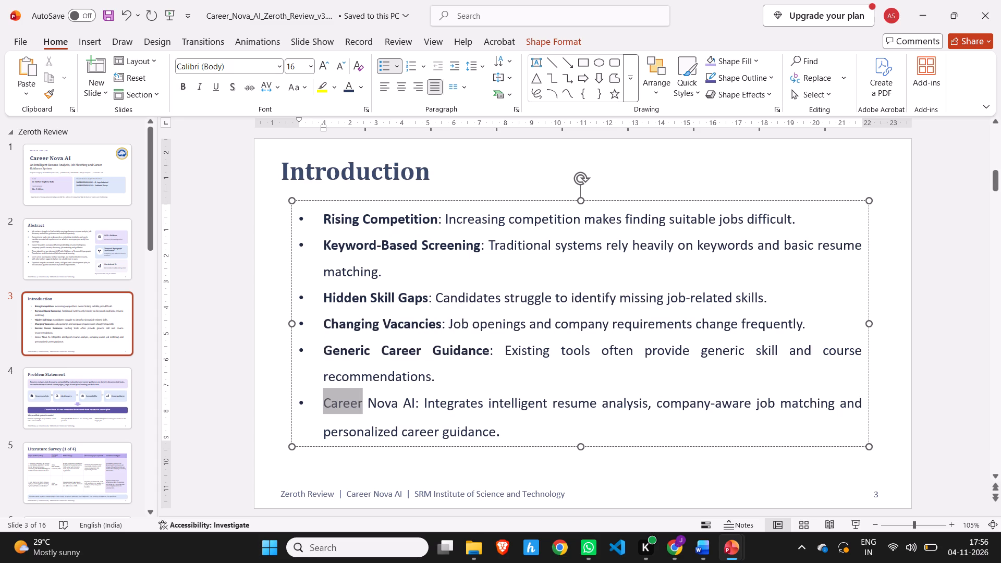
pyautogui.moveTo(377, 408); pyautogui.dragTo(414, 405)
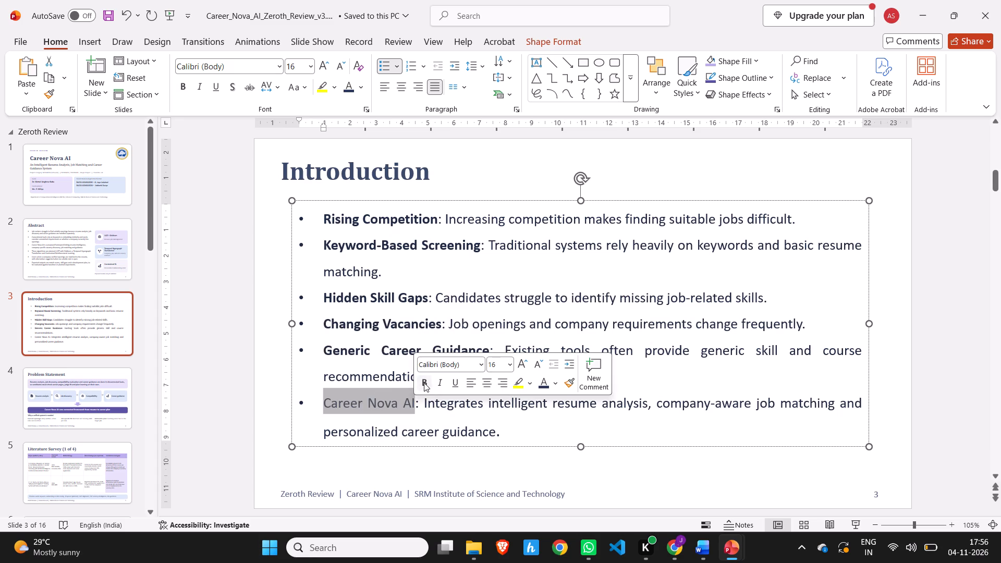
pyautogui.click(424, 383)
pyautogui.click(372, 418)
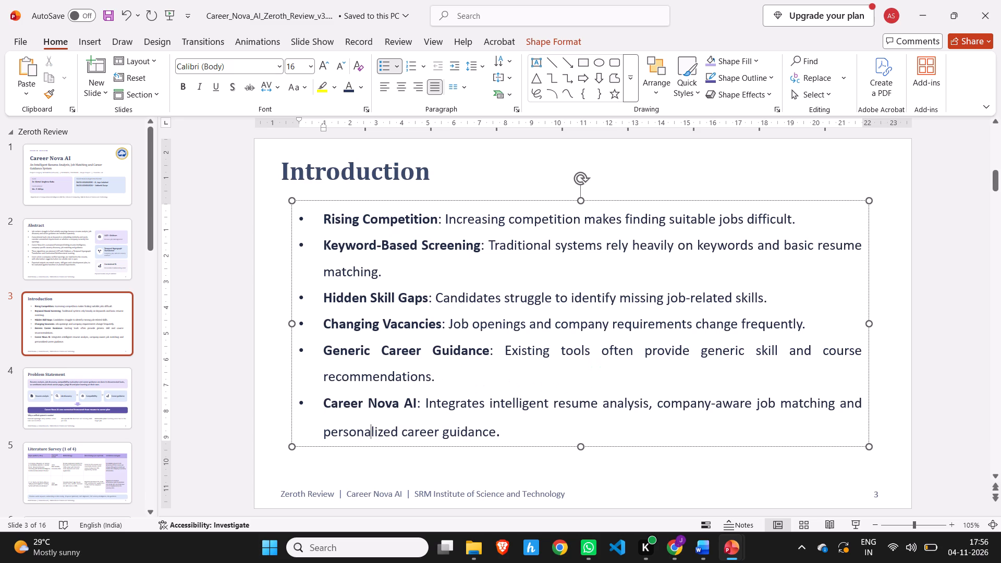
pyautogui.click(239, 334)
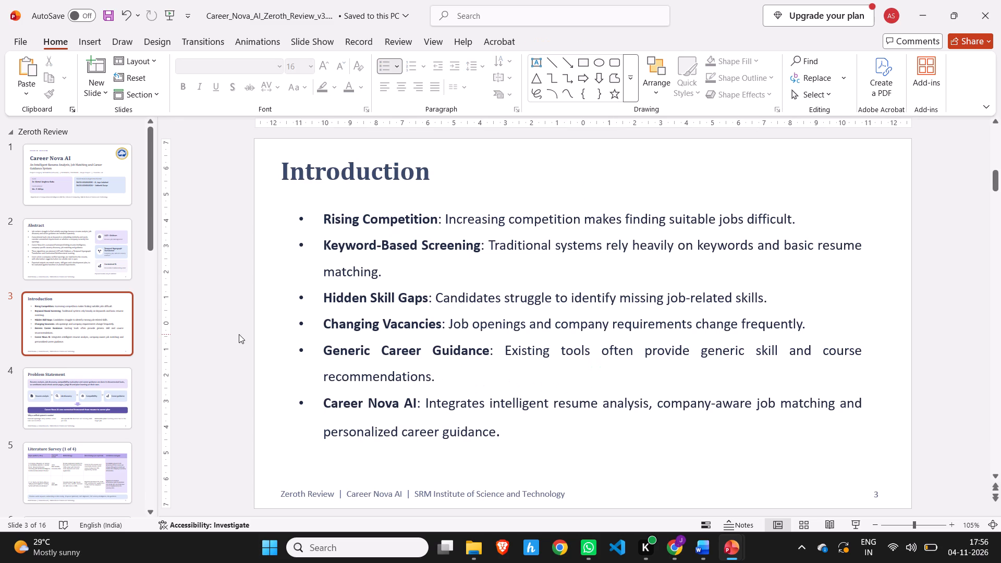
# Copy the lilac rounded rectangle behind "UOT + Sinkhorn" on the Abstract slide and paste it onto the Introduction slide.
pyautogui.press('Up')
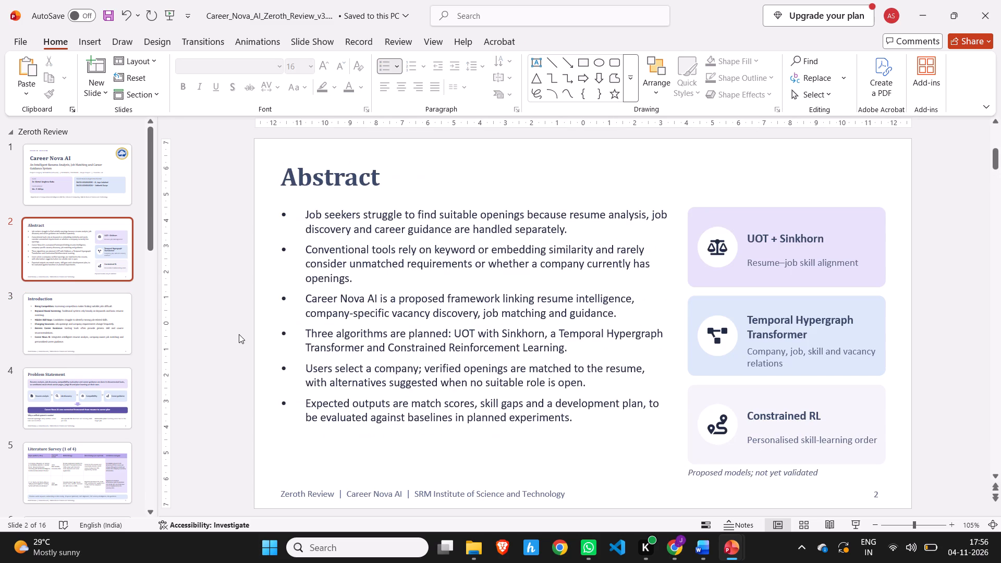
pyautogui.click(704, 216)
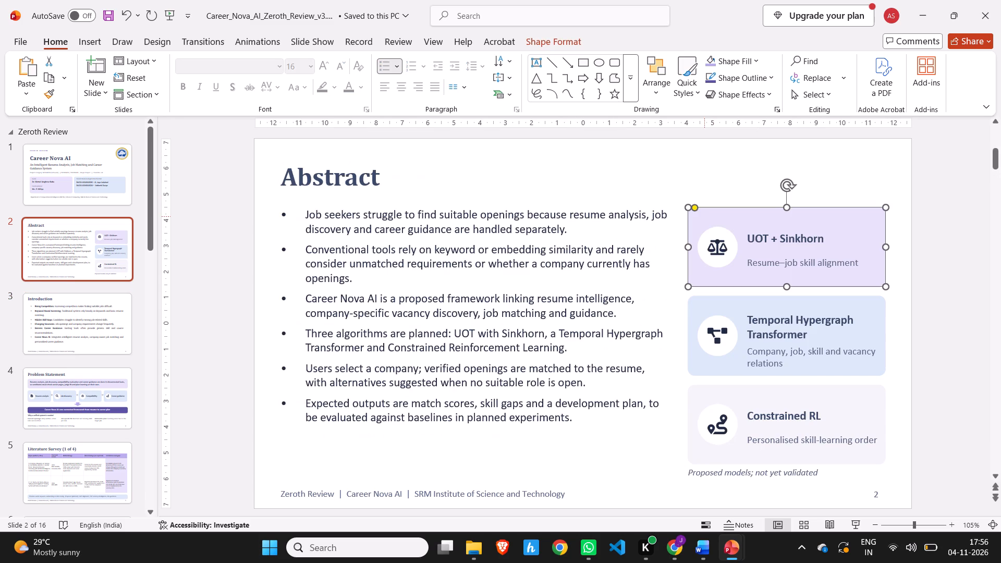
pyautogui.hotkey('ctrl', 'c')
pyautogui.click(102, 315)
pyautogui.hotkey('ctrl', 'v')
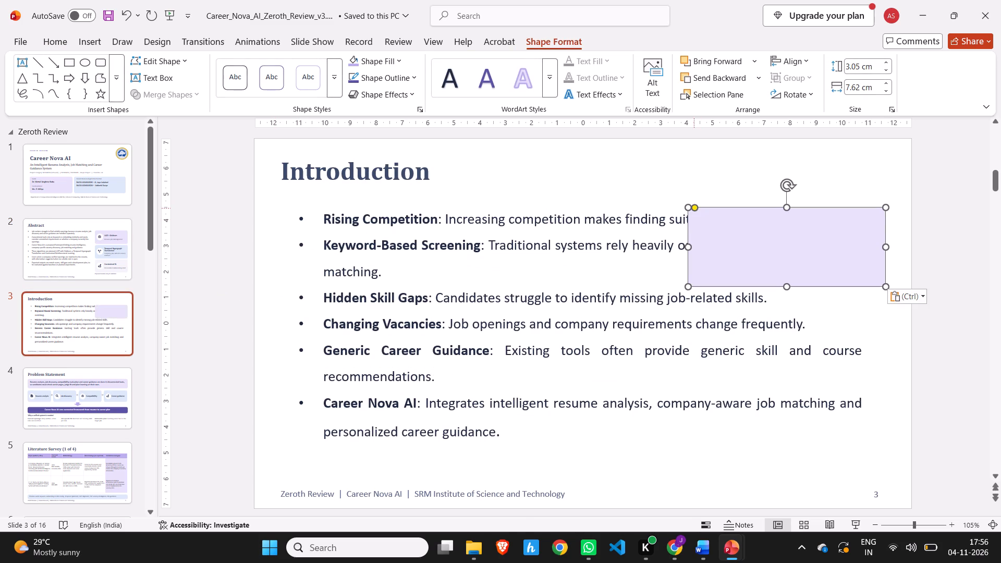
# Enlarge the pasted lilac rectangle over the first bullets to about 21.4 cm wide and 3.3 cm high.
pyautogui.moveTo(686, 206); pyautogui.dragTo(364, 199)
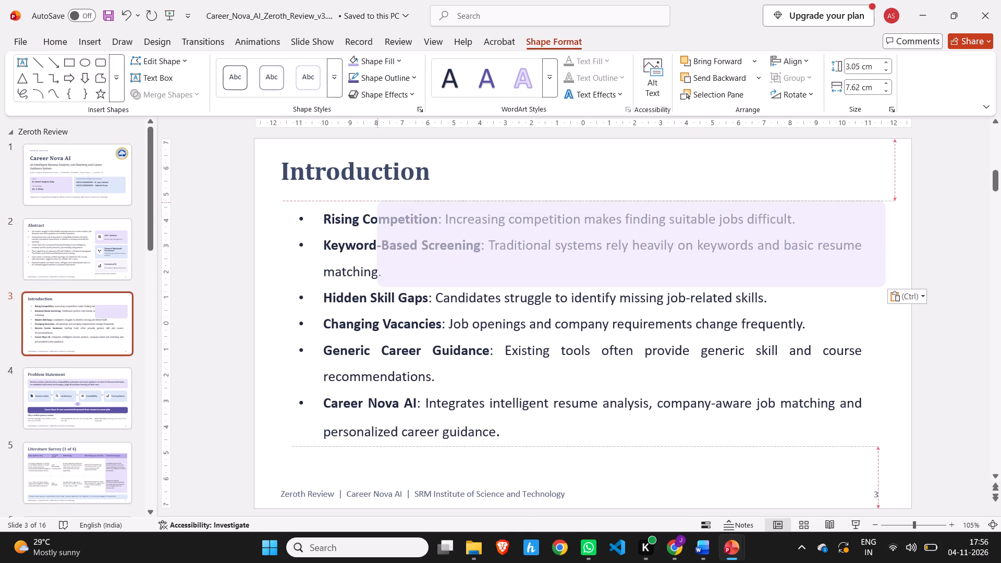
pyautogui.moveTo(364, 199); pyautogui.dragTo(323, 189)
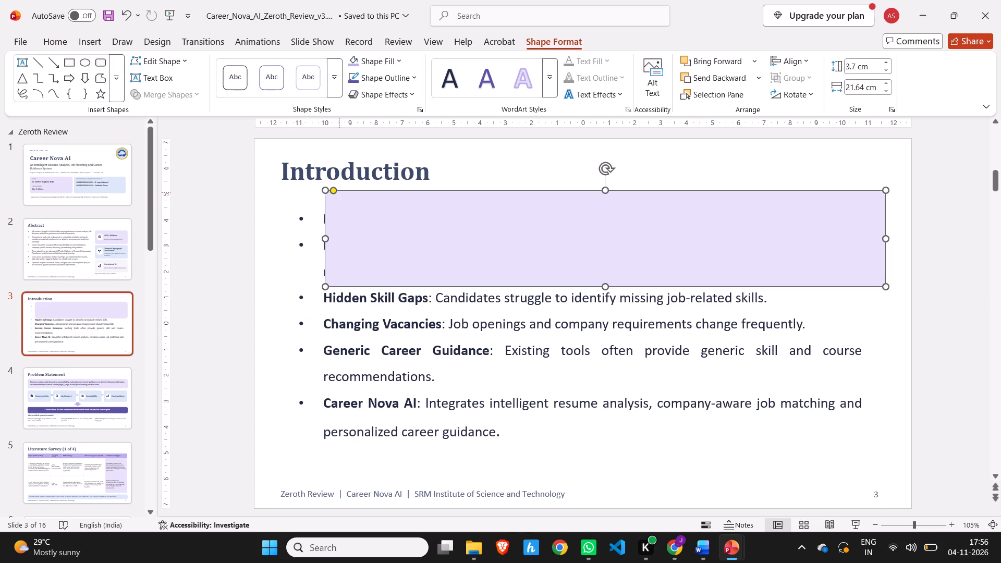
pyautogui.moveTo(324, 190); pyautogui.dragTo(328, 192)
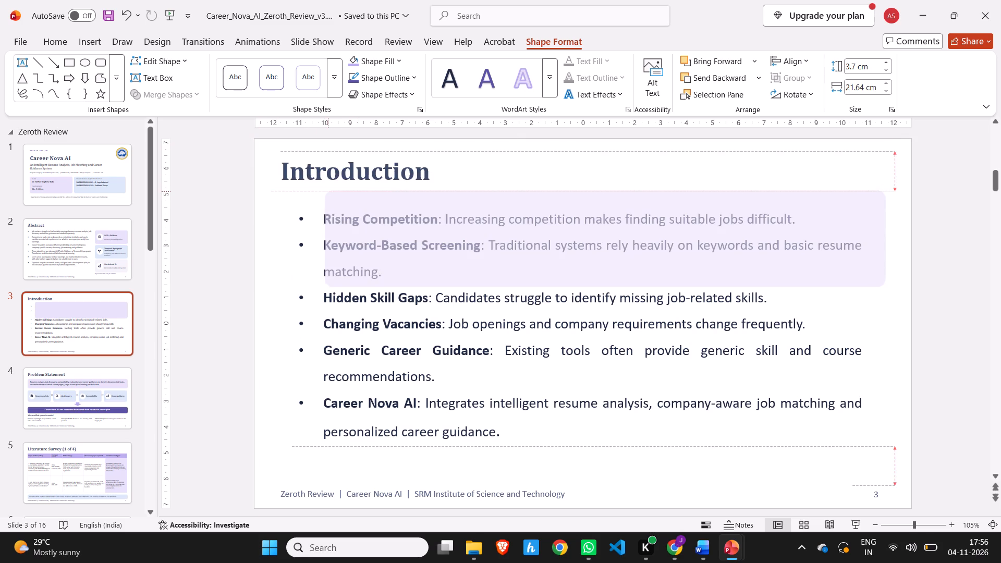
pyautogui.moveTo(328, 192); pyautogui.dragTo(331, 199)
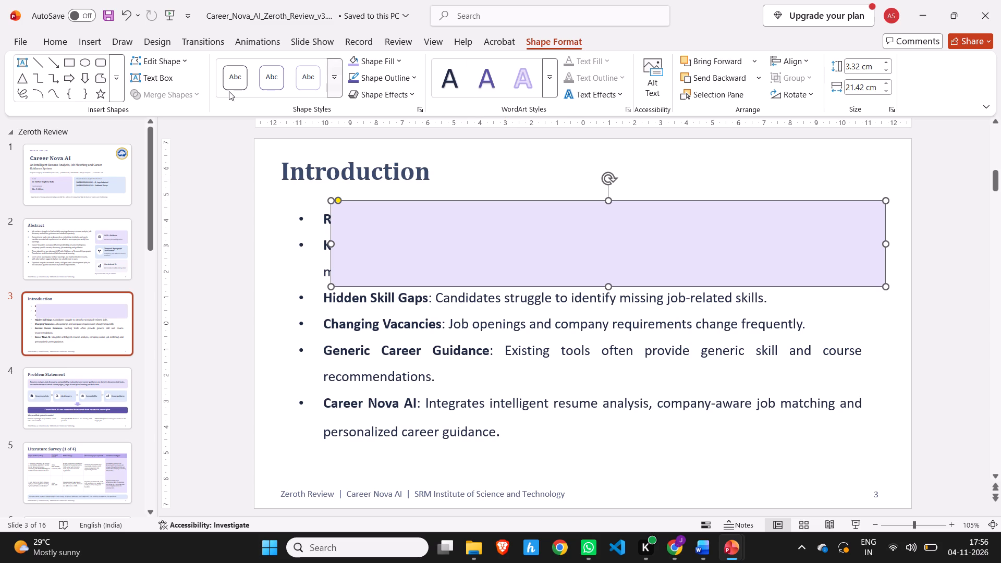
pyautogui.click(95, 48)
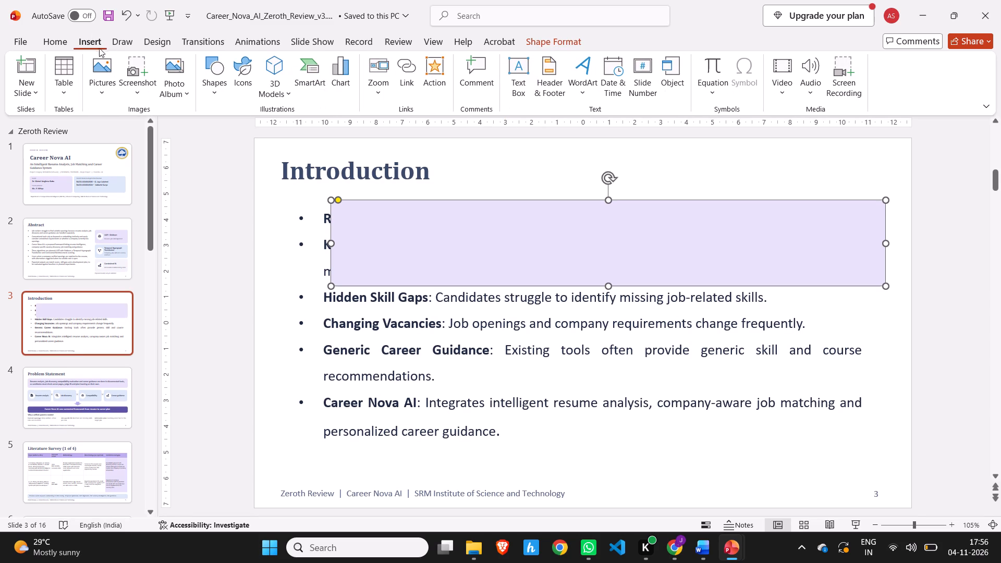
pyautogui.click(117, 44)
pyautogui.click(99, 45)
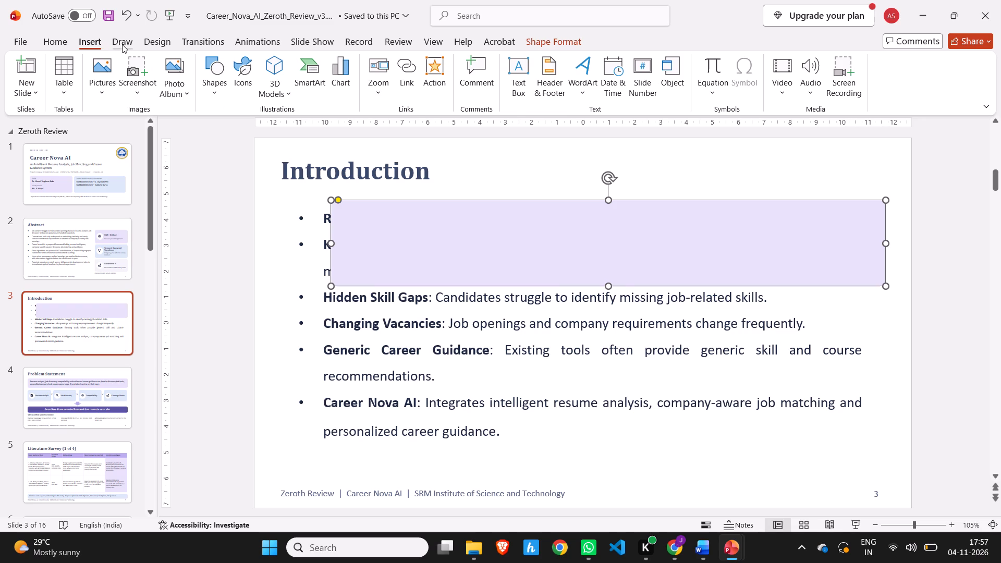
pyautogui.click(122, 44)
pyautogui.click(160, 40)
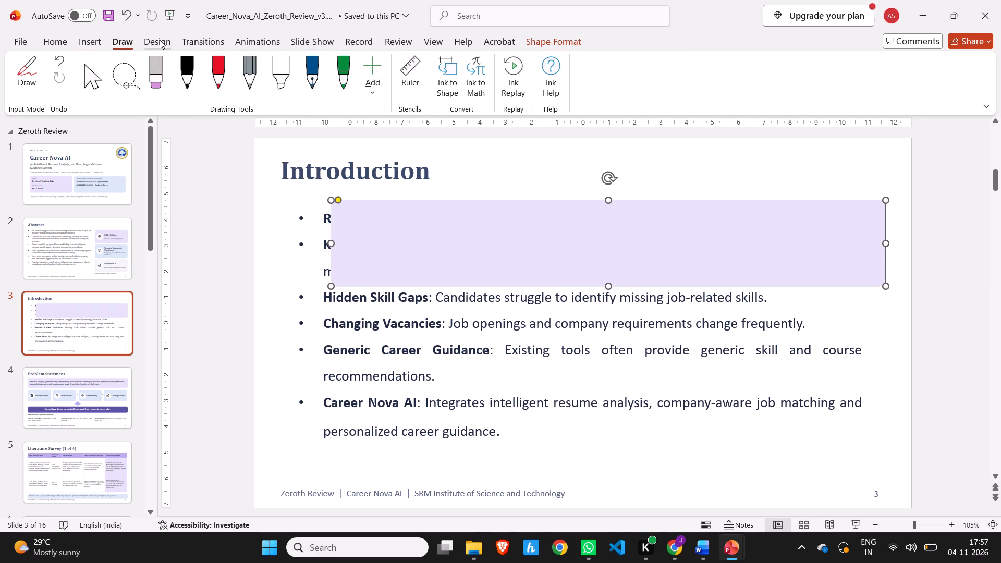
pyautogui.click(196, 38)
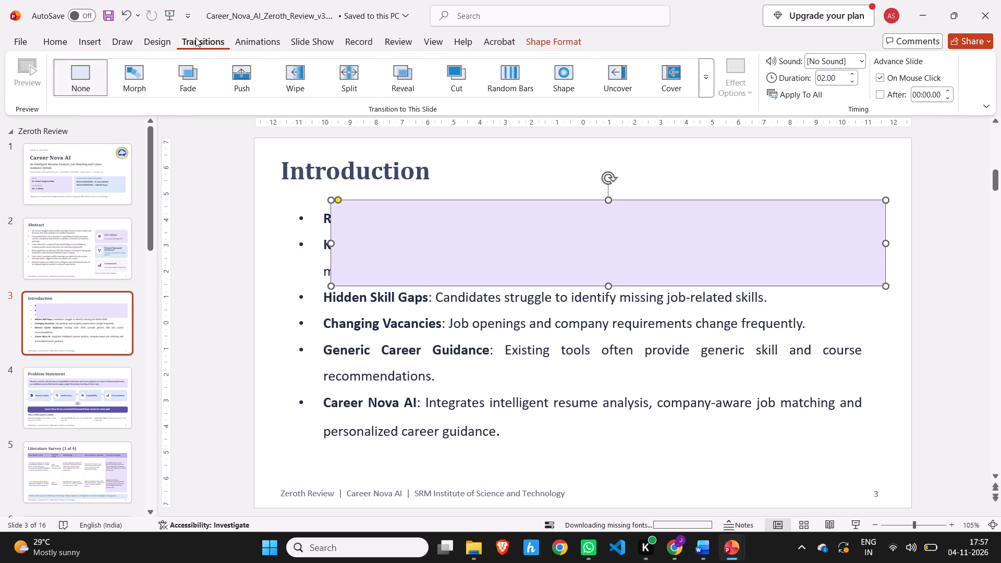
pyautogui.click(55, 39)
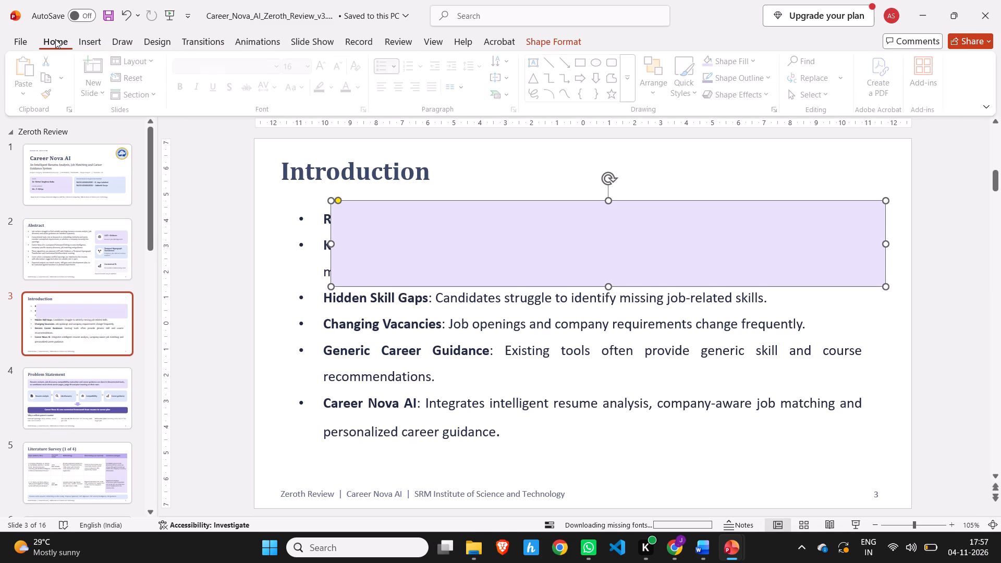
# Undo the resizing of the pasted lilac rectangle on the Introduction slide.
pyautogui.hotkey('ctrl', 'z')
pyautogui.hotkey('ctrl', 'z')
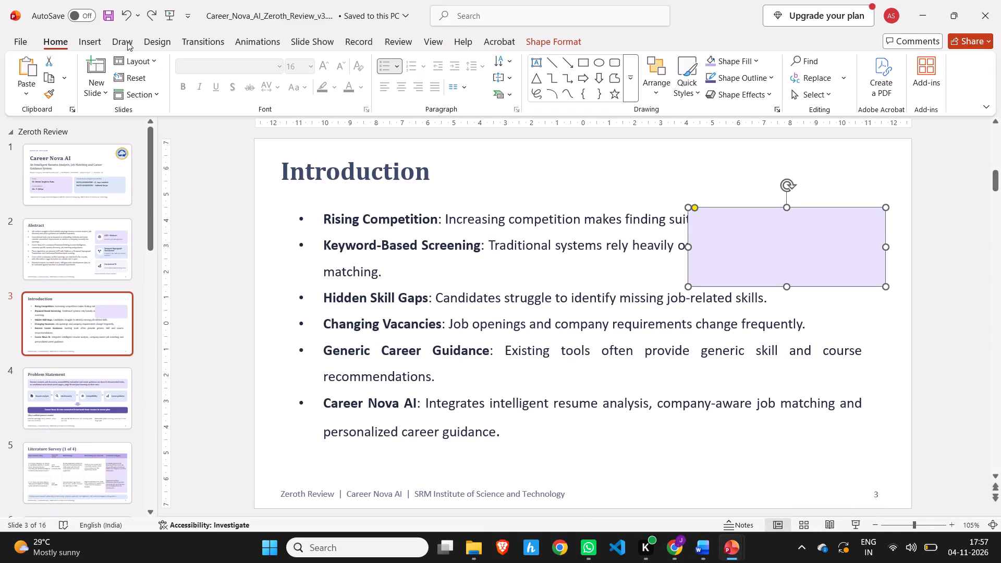
pyautogui.click(148, 38)
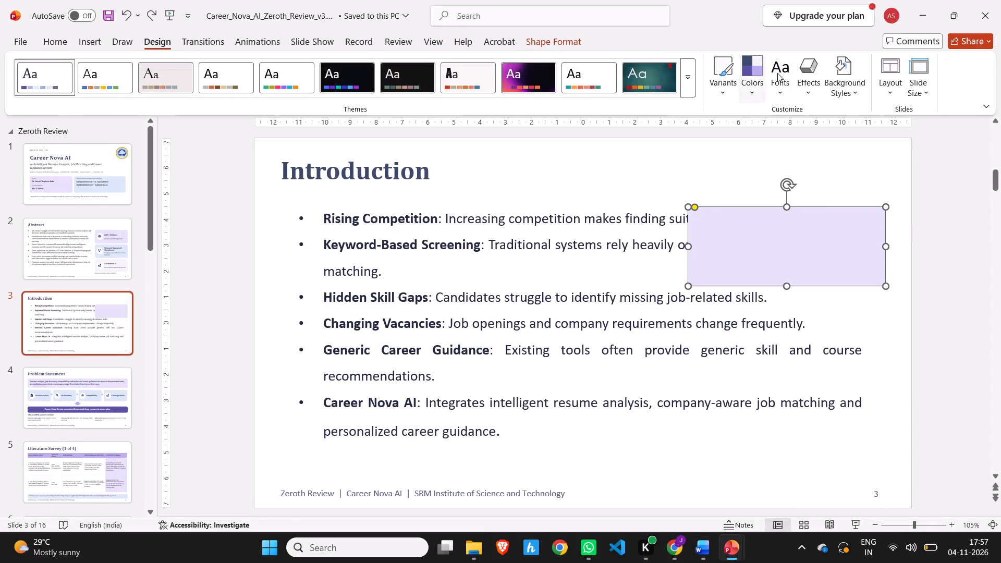
pyautogui.click(858, 81)
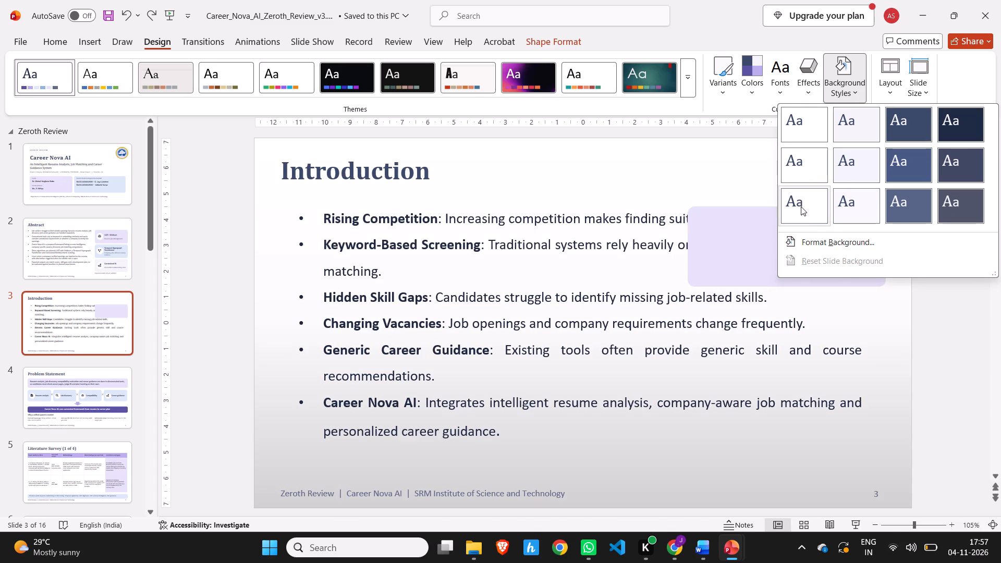
pyautogui.click(841, 236)
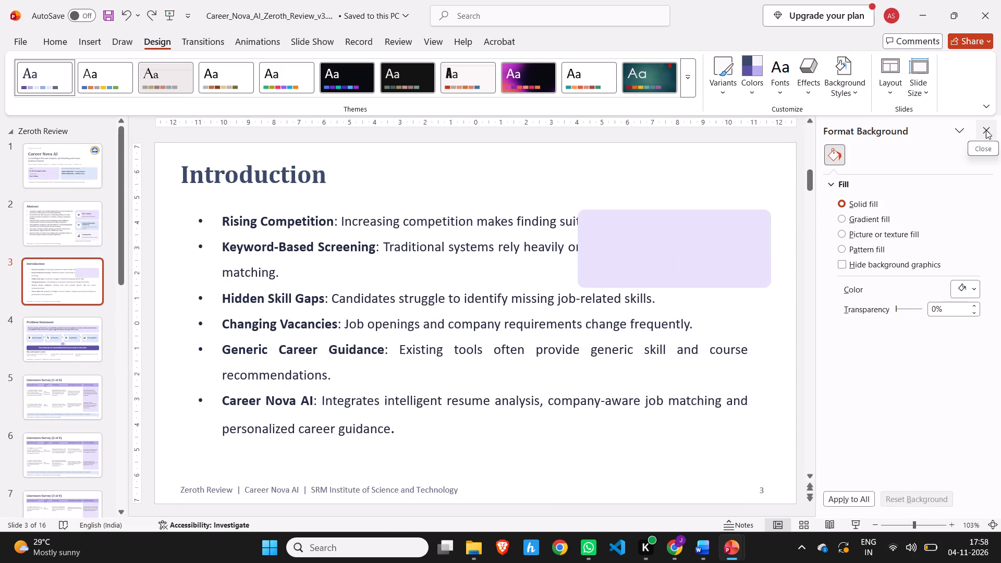
pyautogui.click(835, 150)
pyautogui.click(844, 218)
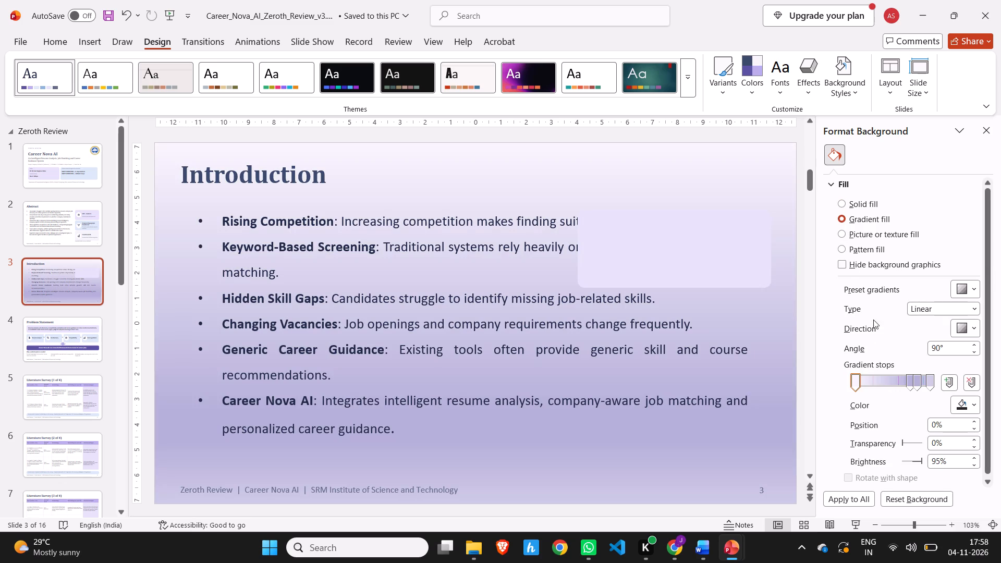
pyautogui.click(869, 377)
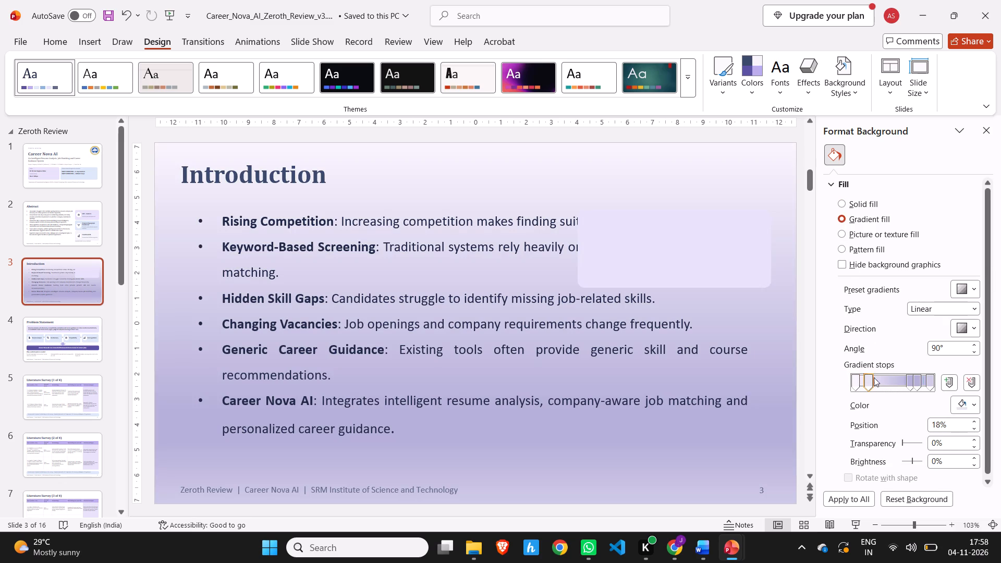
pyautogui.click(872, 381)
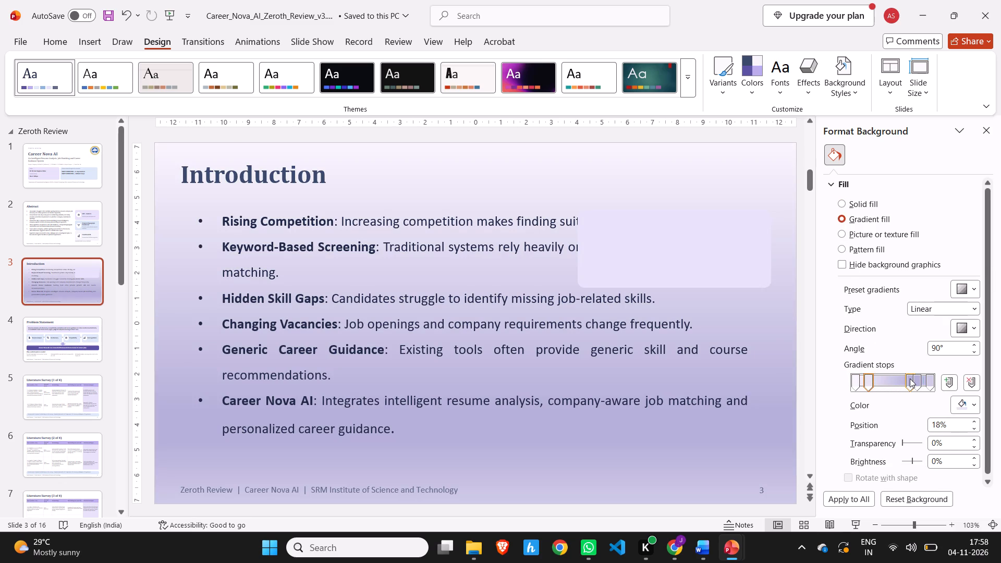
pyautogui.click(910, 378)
# Delete the pasted lilac rectangle covering the first bullets on the Introduction slide.
pyautogui.click(621, 260)
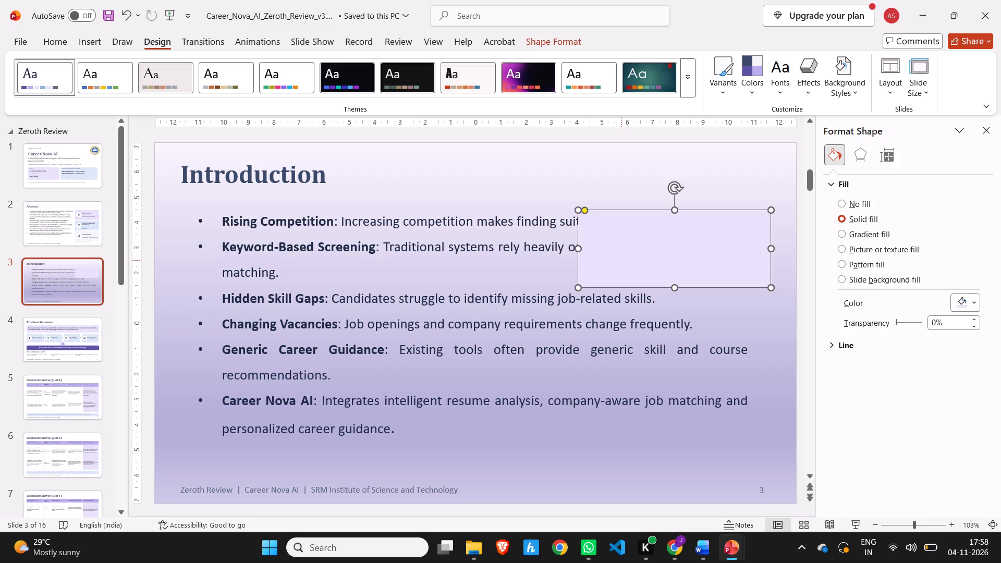
pyautogui.press('Delete')
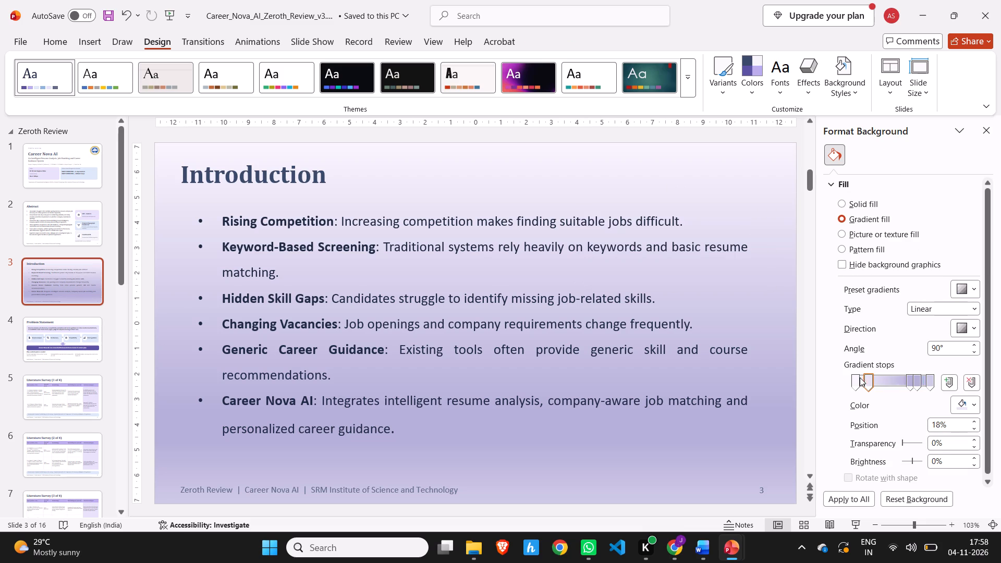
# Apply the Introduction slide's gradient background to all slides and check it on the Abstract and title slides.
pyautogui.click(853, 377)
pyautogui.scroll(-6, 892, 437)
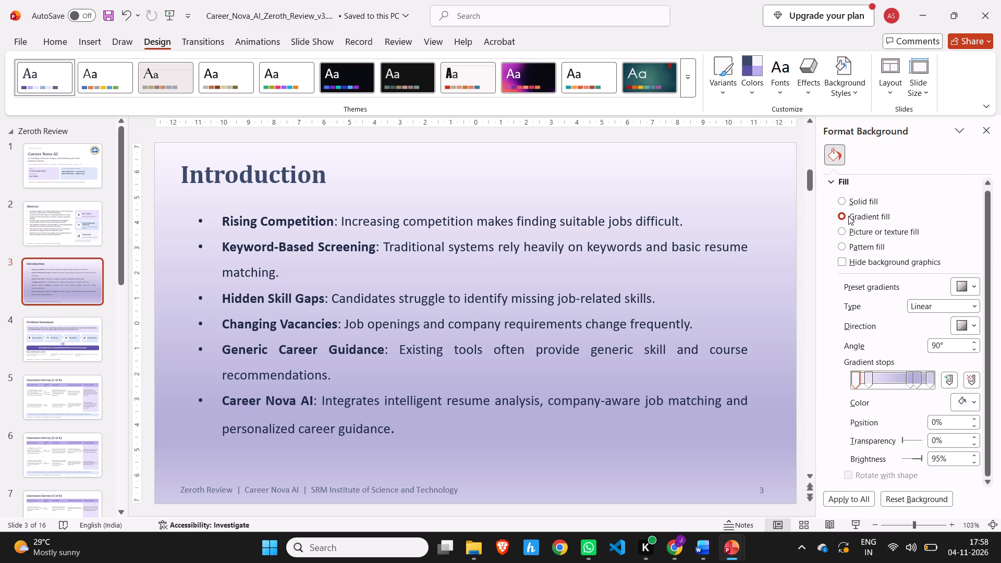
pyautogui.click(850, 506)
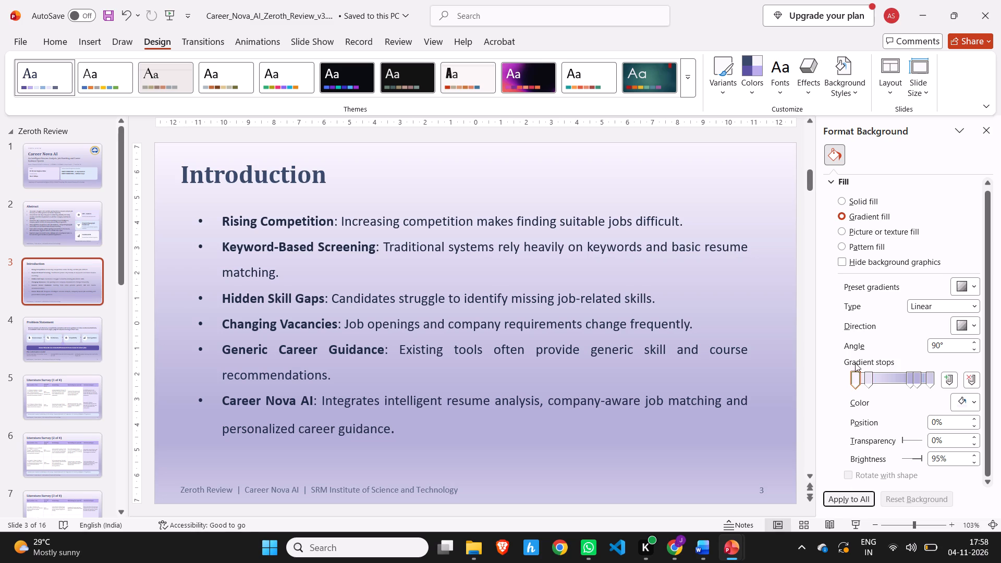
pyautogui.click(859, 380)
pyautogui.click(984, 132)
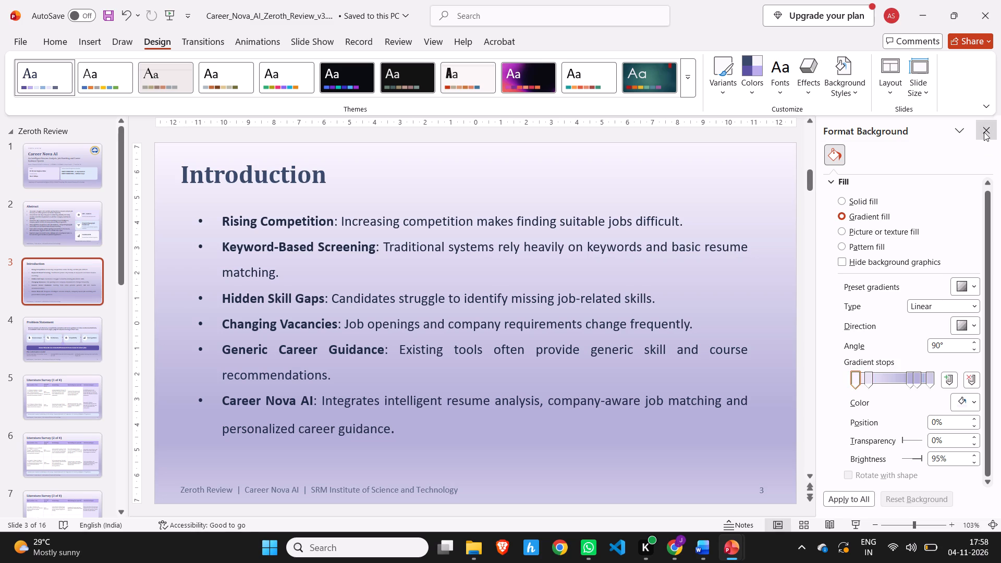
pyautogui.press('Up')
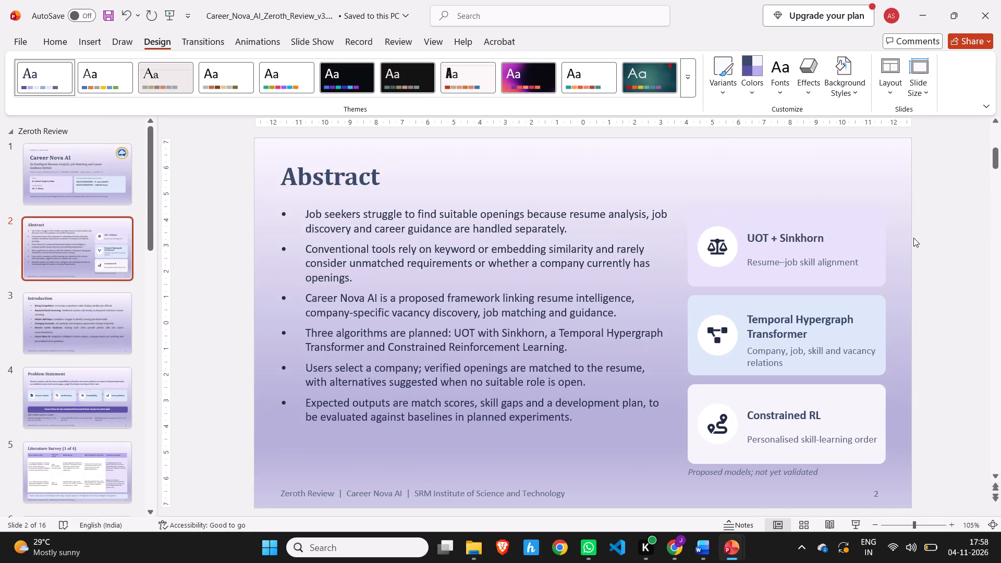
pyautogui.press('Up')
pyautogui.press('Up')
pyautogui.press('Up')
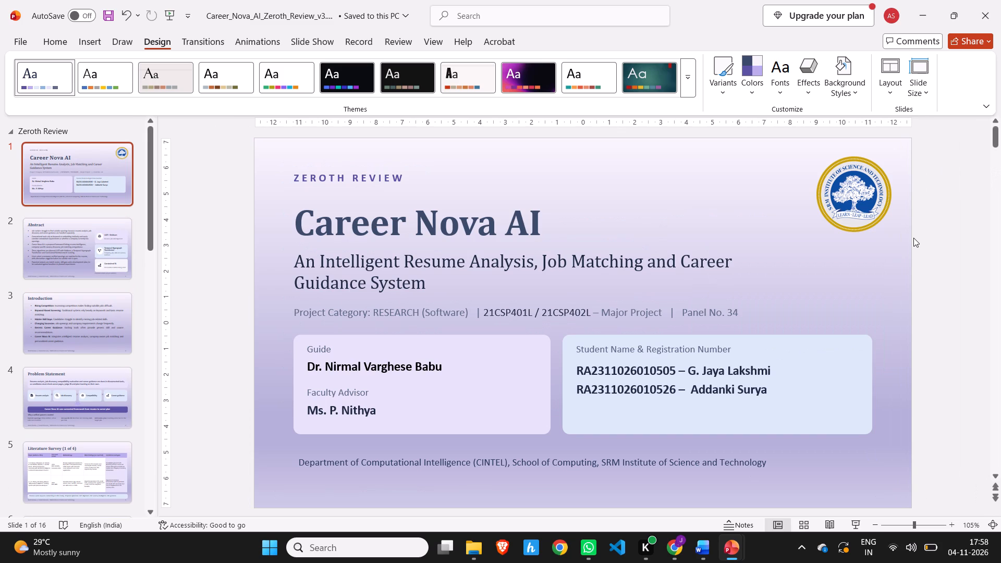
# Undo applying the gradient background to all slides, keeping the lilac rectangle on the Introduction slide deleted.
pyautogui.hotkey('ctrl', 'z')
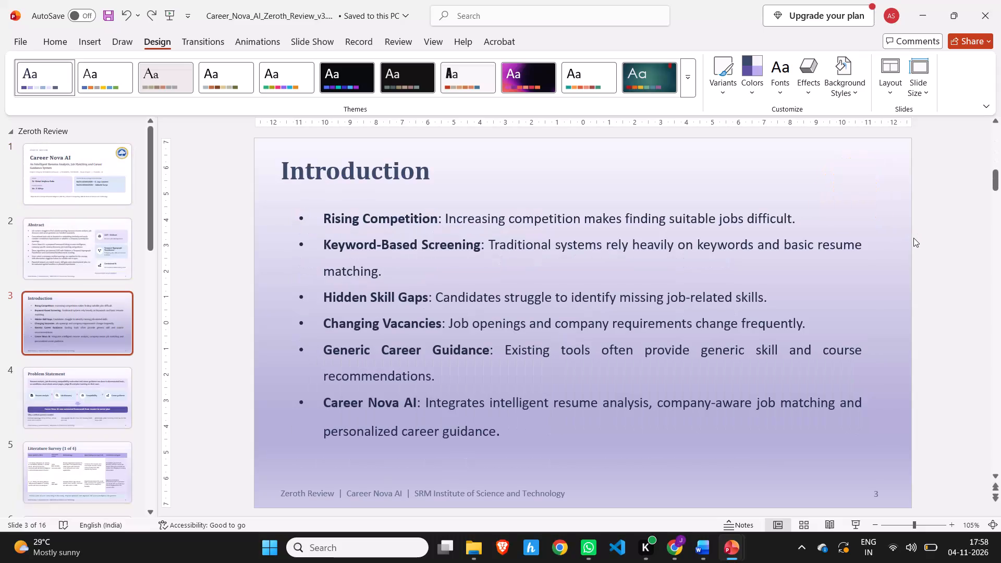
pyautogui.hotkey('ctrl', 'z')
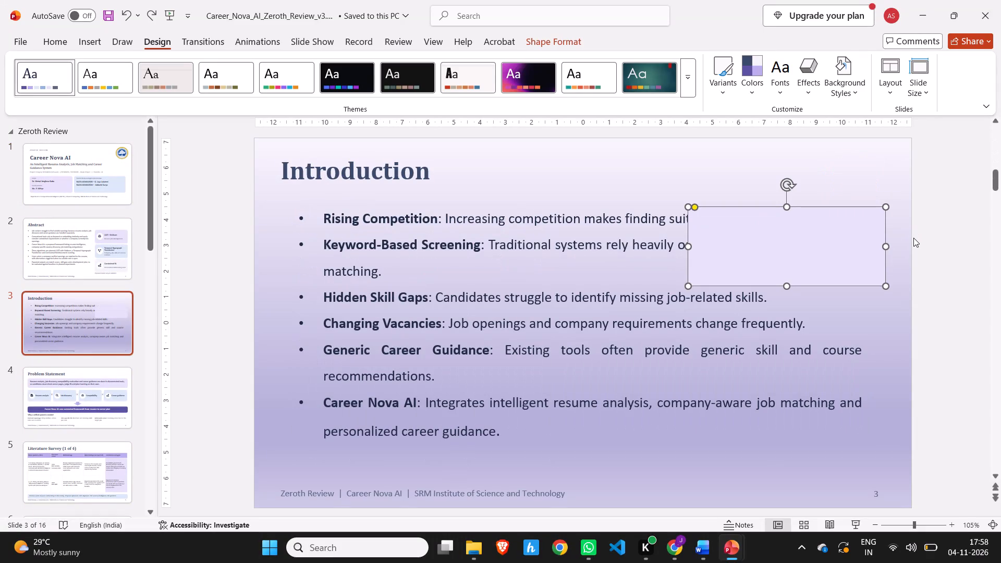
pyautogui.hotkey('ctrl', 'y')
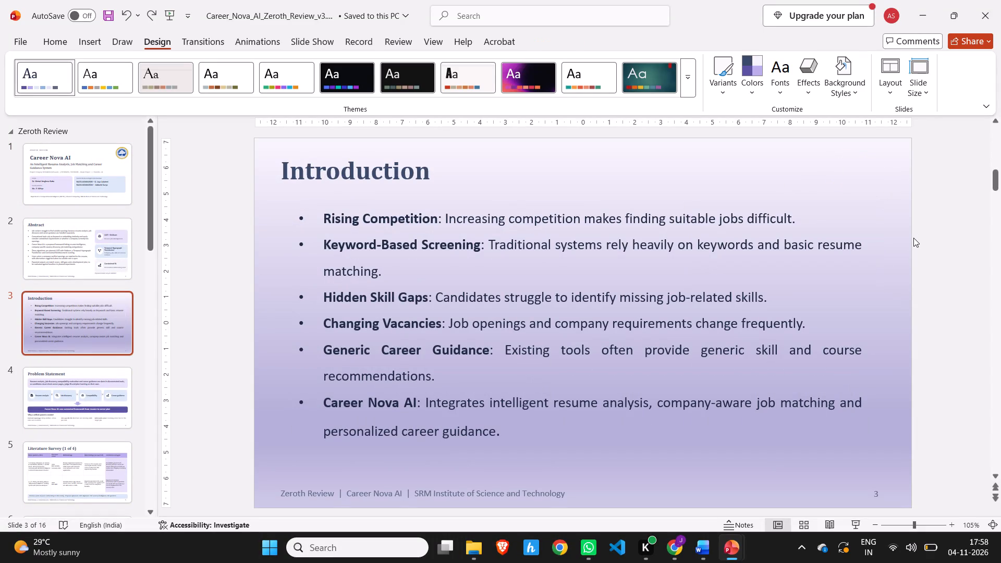
# Reset the Introduction slide's gradient background to its default fill and apply that background to all slides.
pyautogui.click(840, 95)
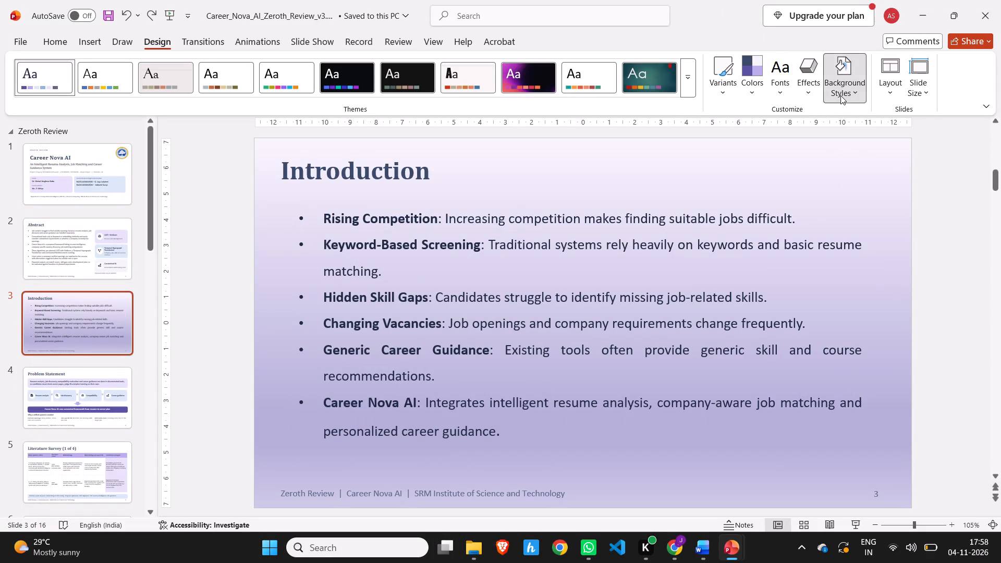
pyautogui.click(808, 239)
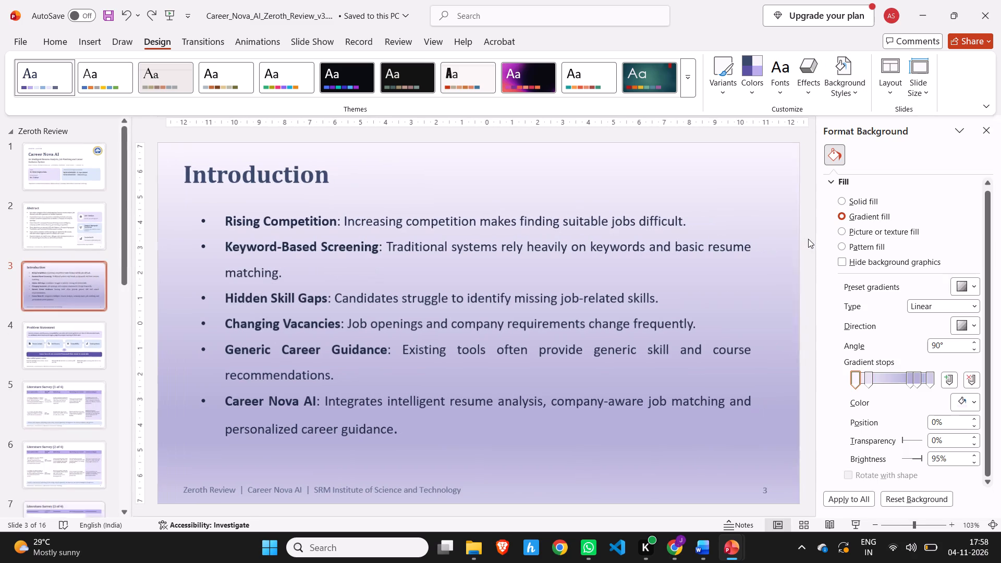
pyautogui.click(900, 507)
pyautogui.click(910, 498)
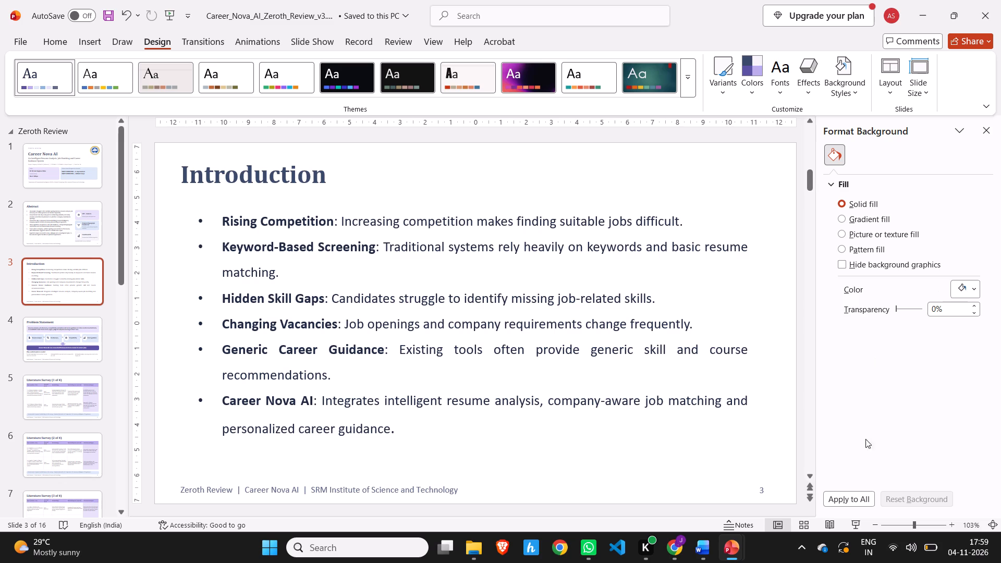
pyautogui.click(852, 494)
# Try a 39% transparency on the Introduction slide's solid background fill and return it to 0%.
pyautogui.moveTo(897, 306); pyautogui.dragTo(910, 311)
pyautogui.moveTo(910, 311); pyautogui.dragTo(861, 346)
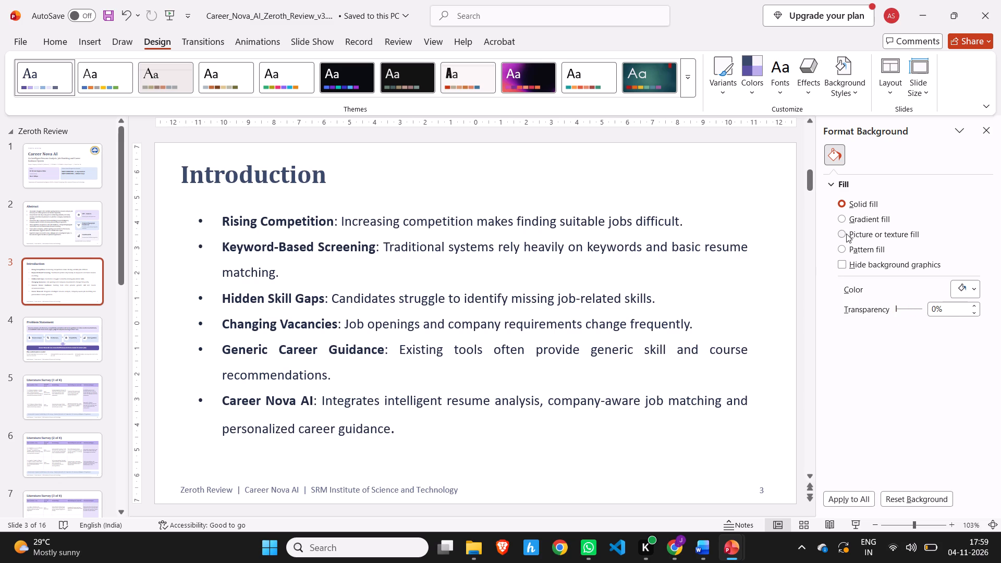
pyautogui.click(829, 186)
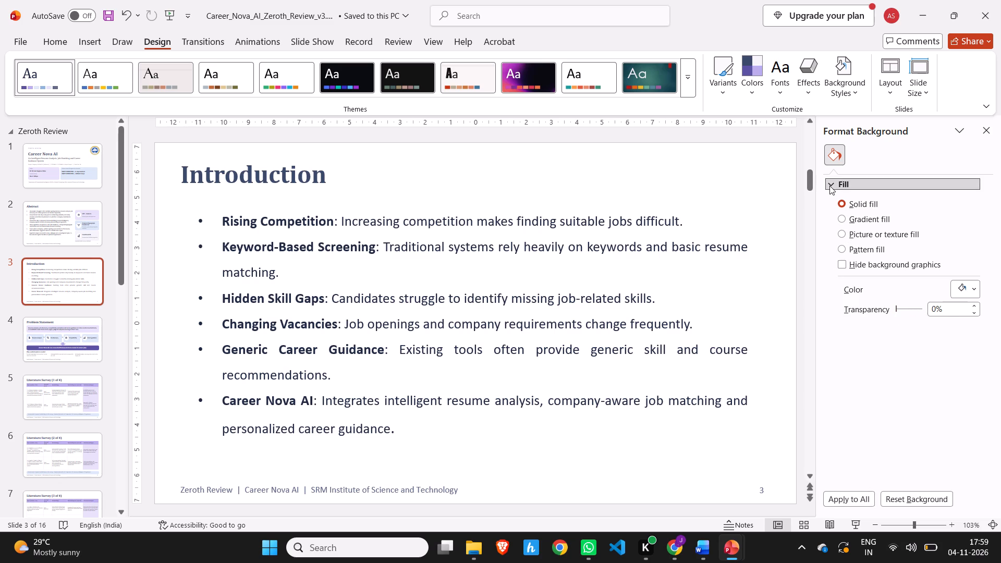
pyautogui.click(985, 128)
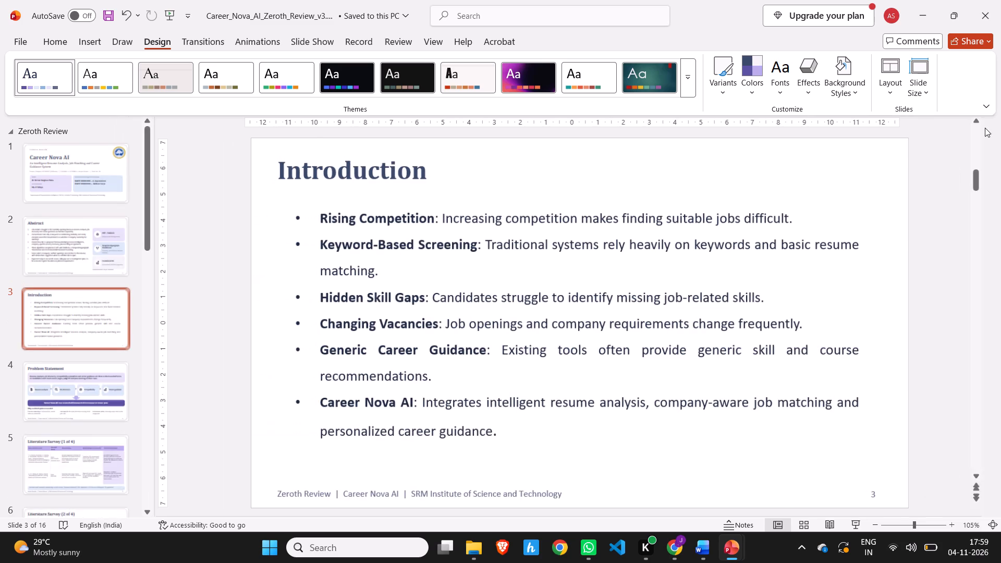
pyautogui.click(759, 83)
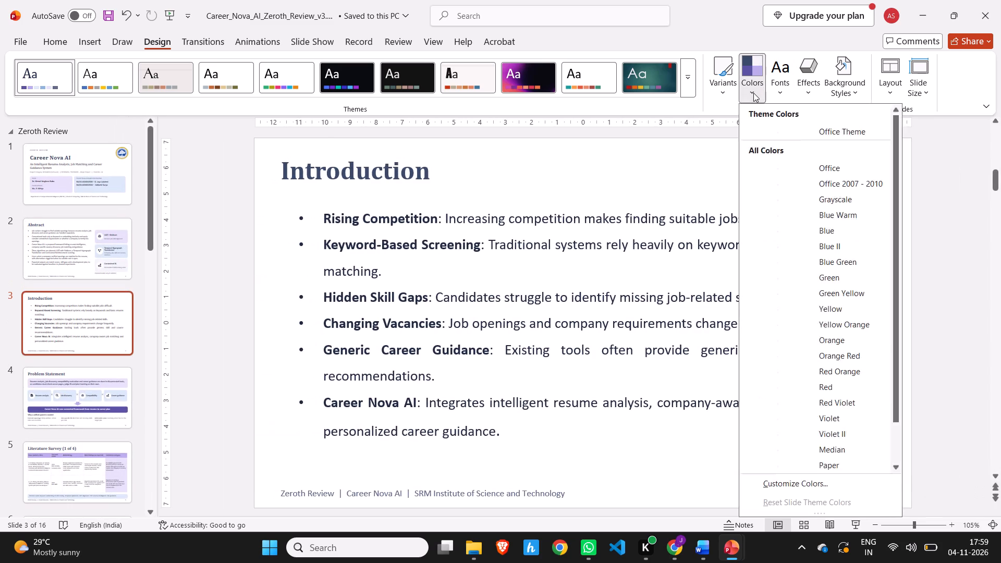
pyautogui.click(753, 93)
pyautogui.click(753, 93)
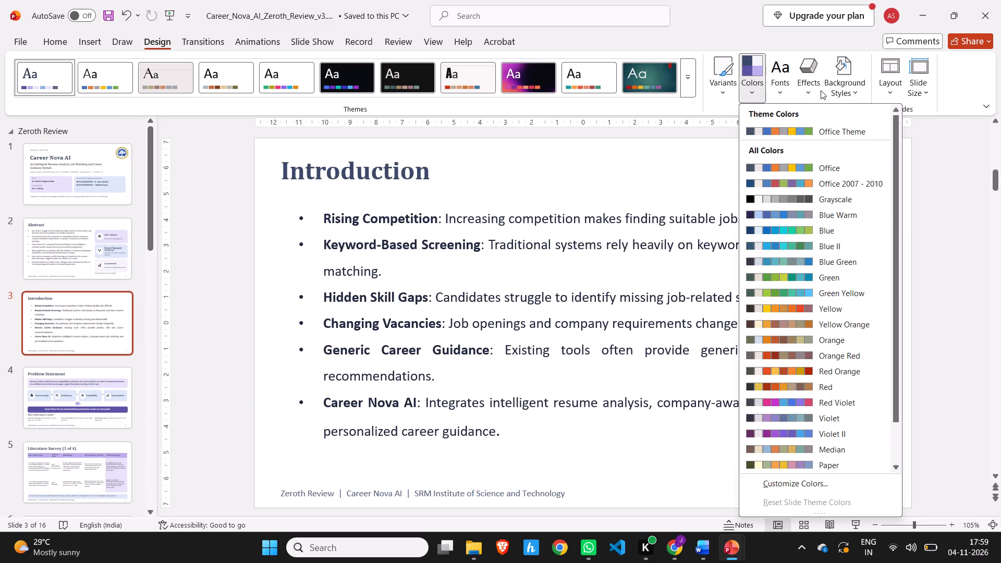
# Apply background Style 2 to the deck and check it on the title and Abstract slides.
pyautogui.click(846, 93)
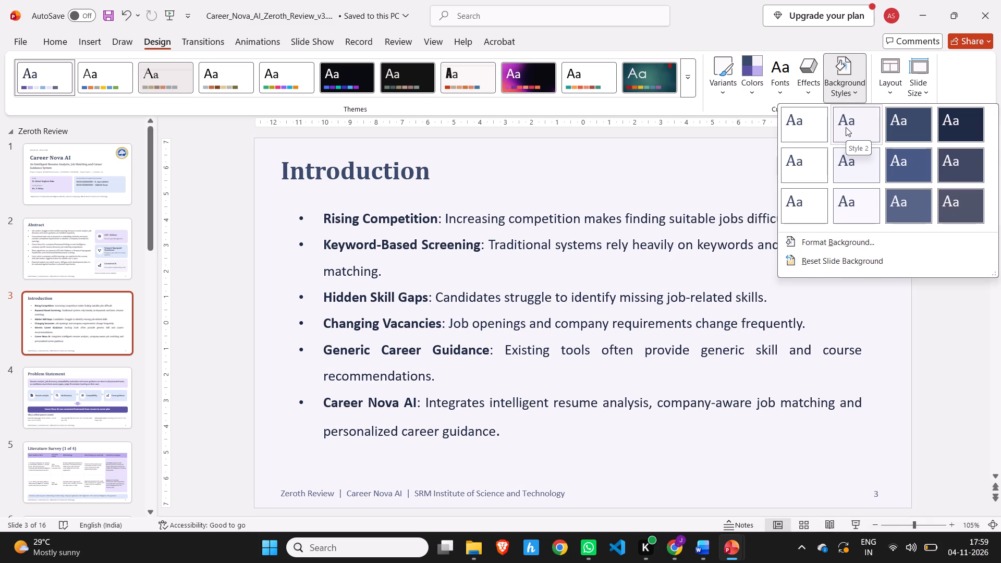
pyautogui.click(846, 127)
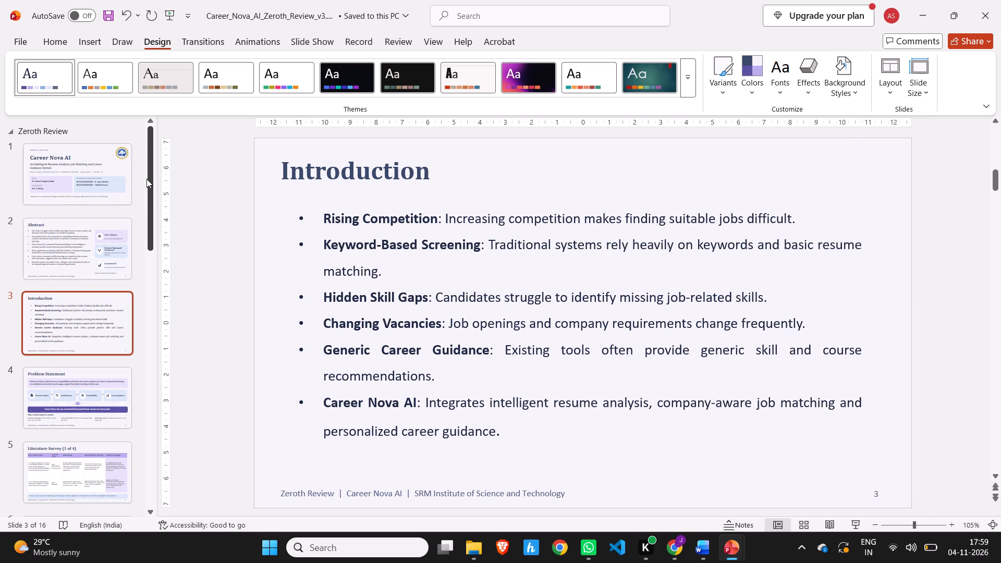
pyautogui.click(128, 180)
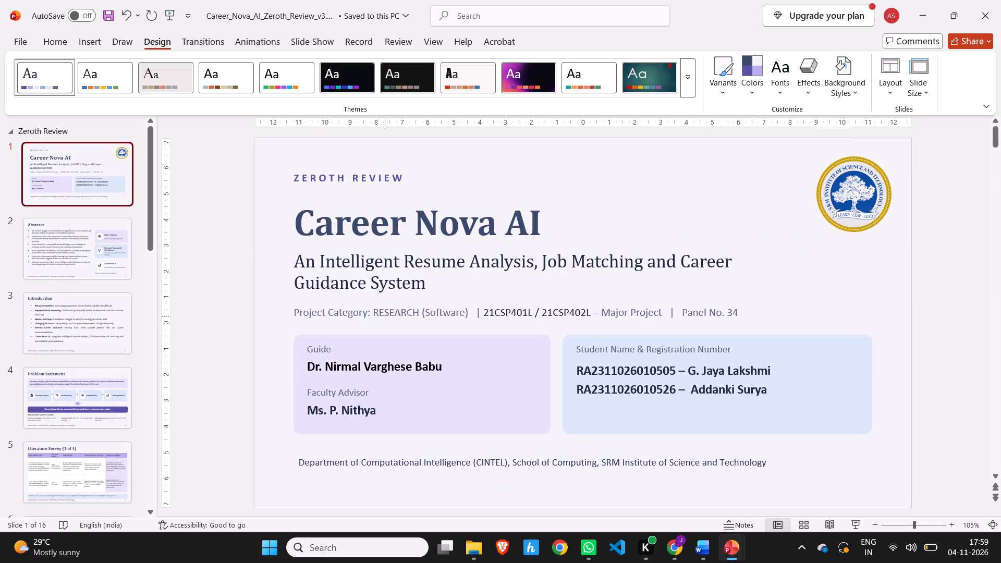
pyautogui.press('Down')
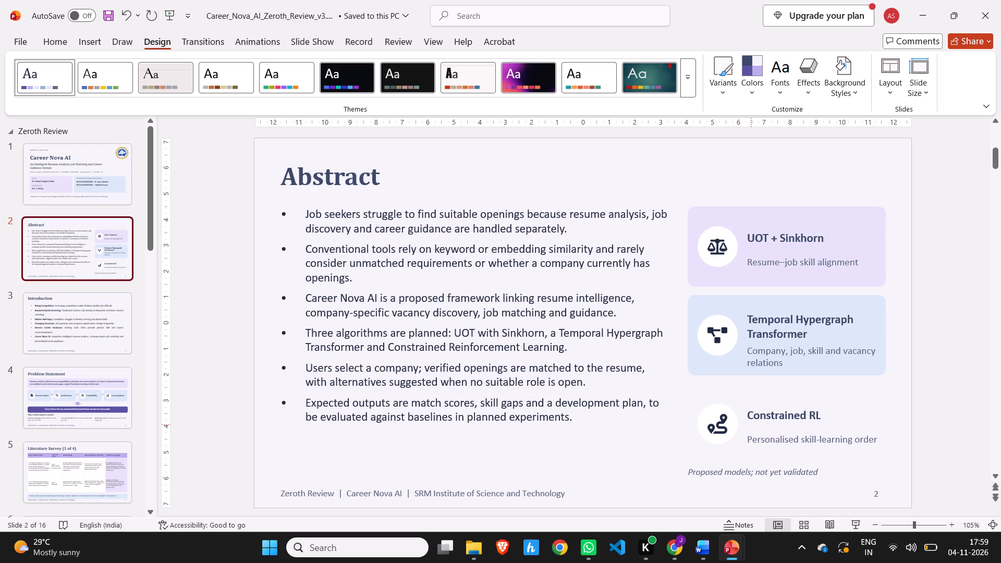
# Apply the plain white background style to the deck and check it on the Abstract, Introduction and Problem Statement slides.
pyautogui.click(73, 189)
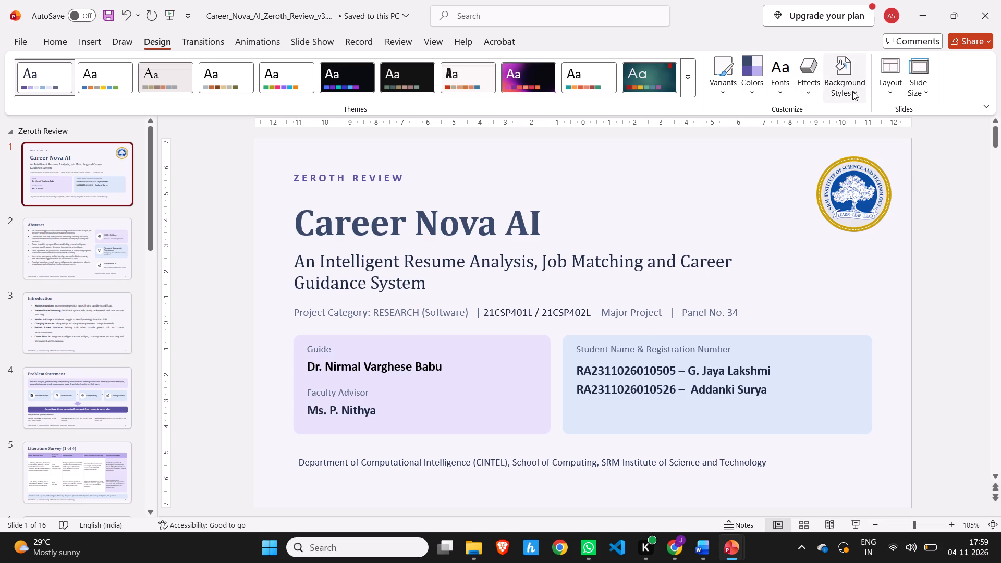
pyautogui.click(854, 91)
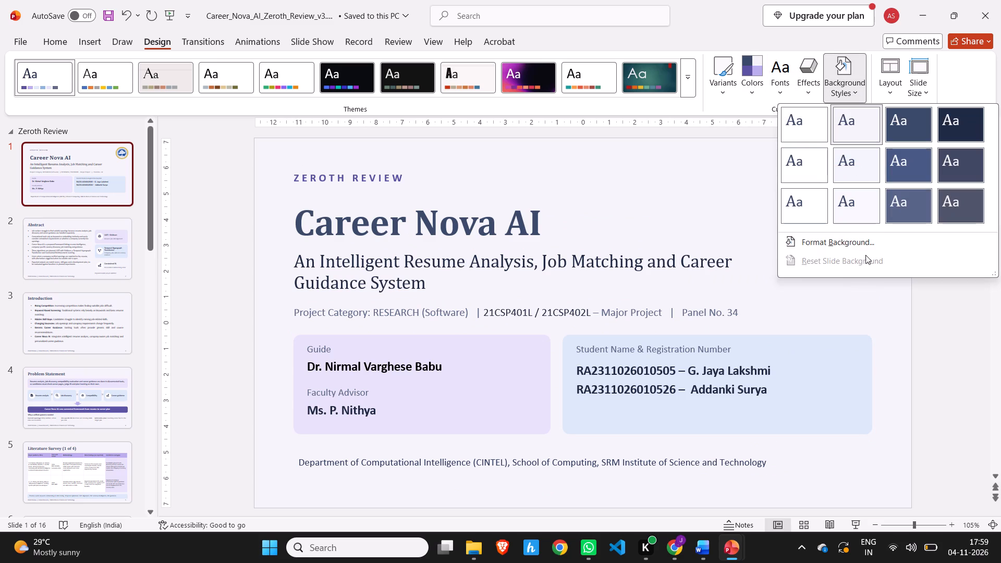
pyautogui.click(863, 257)
pyautogui.click(807, 129)
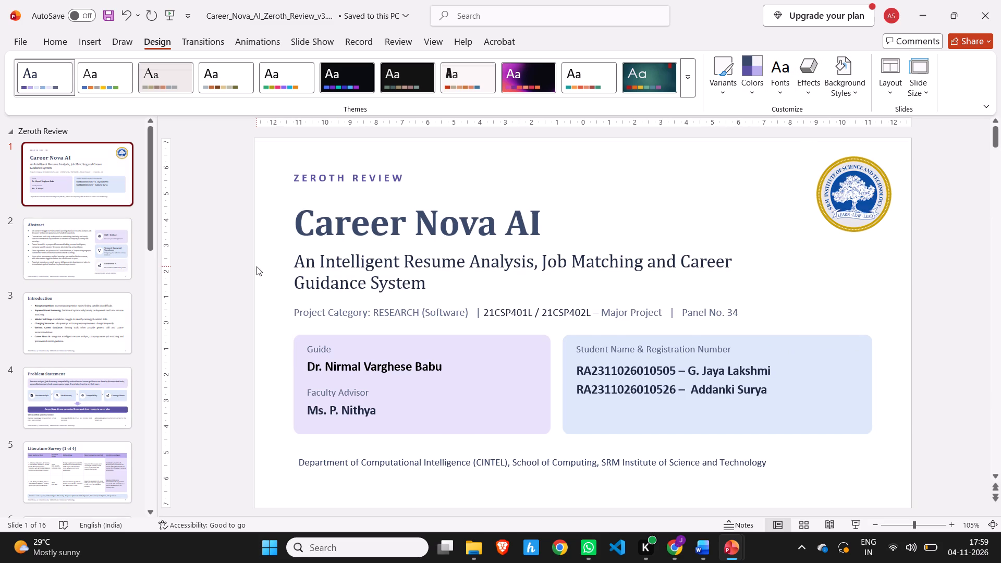
pyautogui.press('Down')
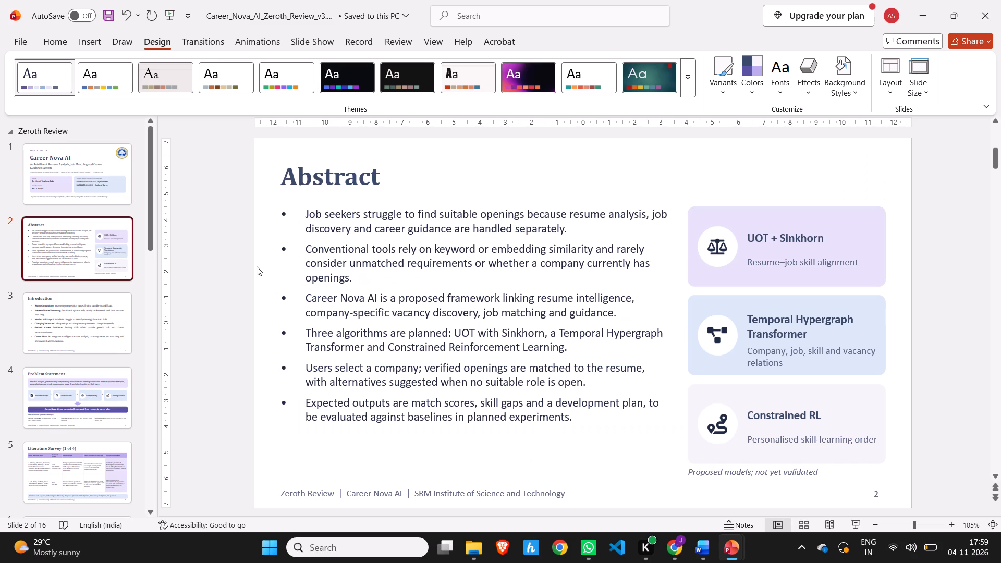
pyautogui.press('Down')
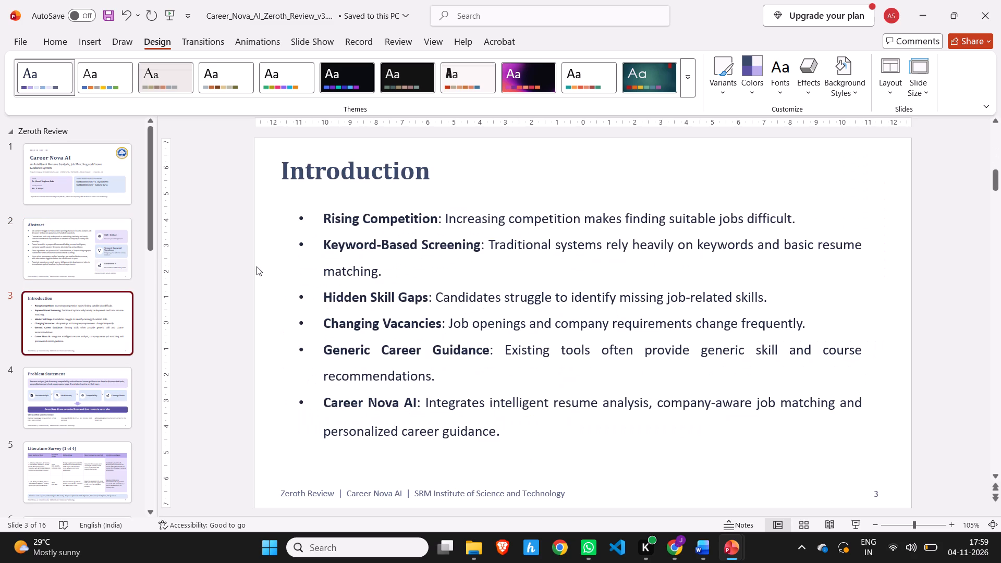
pyautogui.press('Down')
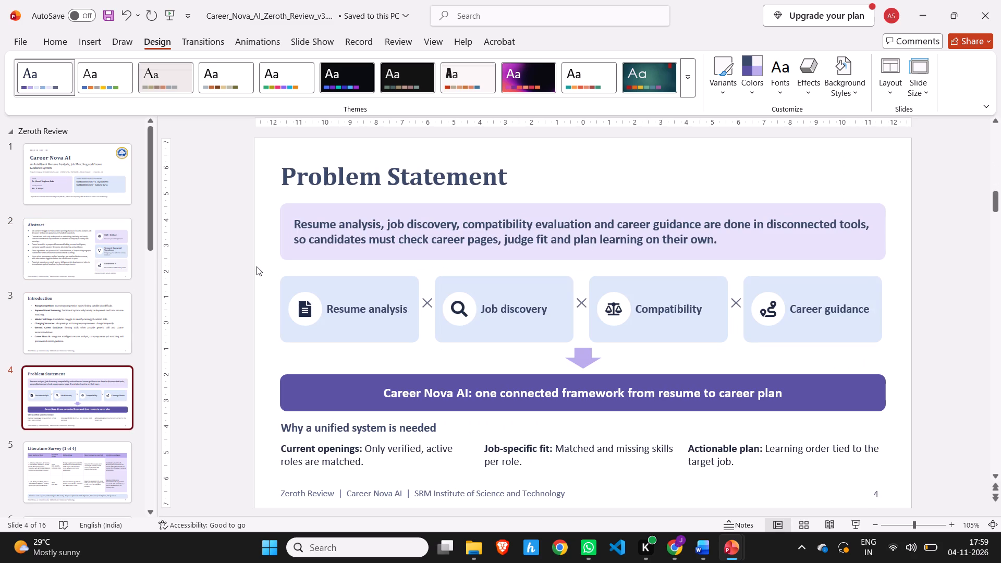
pyautogui.press('Up')
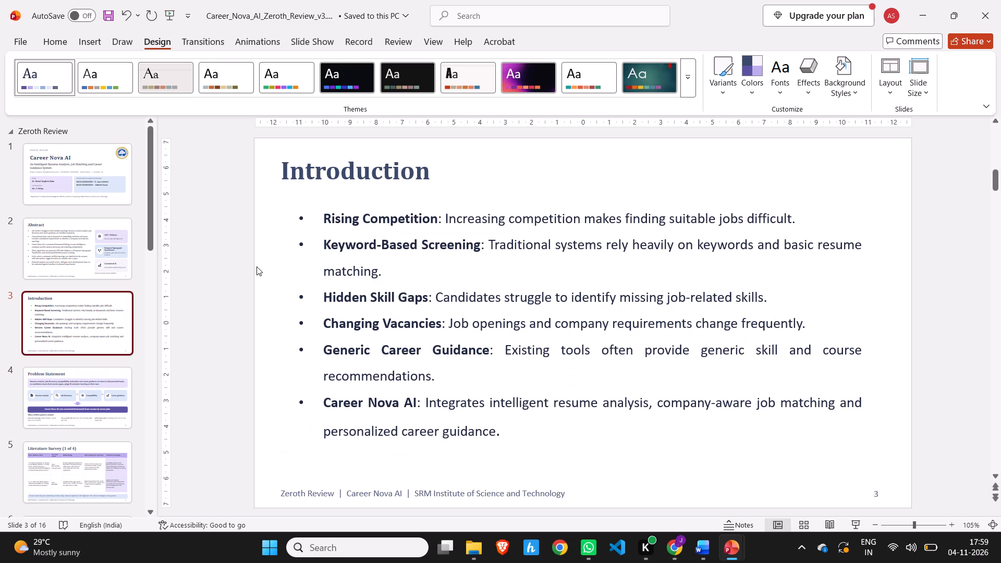
# Review the slides from Problem Statement through References to check the white background and layout.
pyautogui.press('Down')
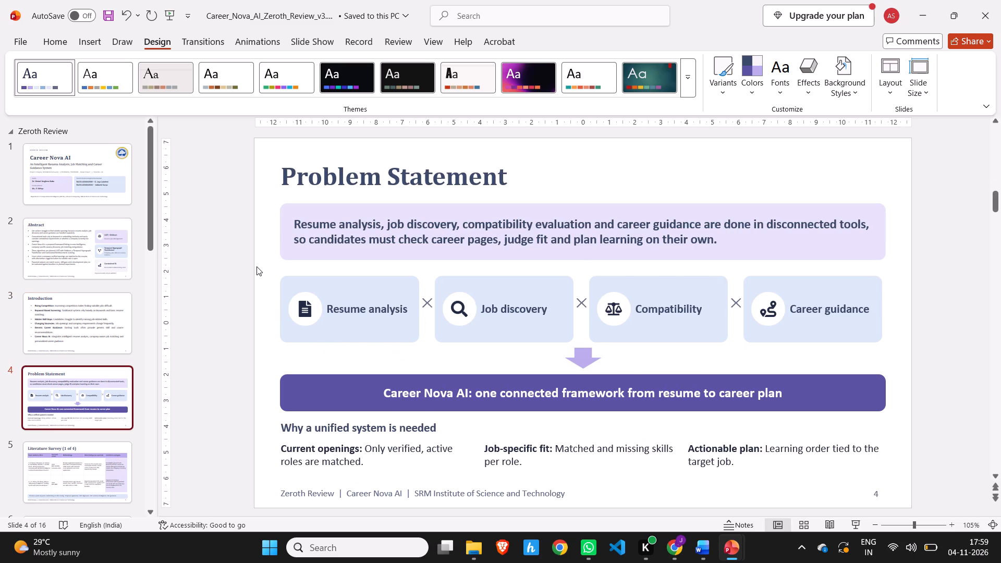
pyautogui.press('Down')
pyautogui.press('Down')
pyautogui.press('Down')
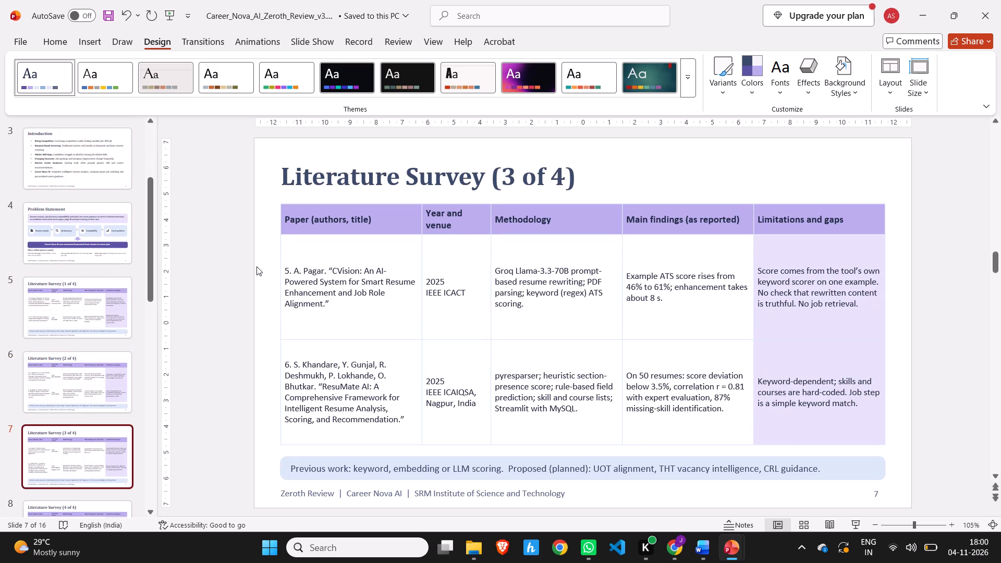
pyautogui.press('Down')
pyautogui.press('Down')
pyautogui.press('Down')
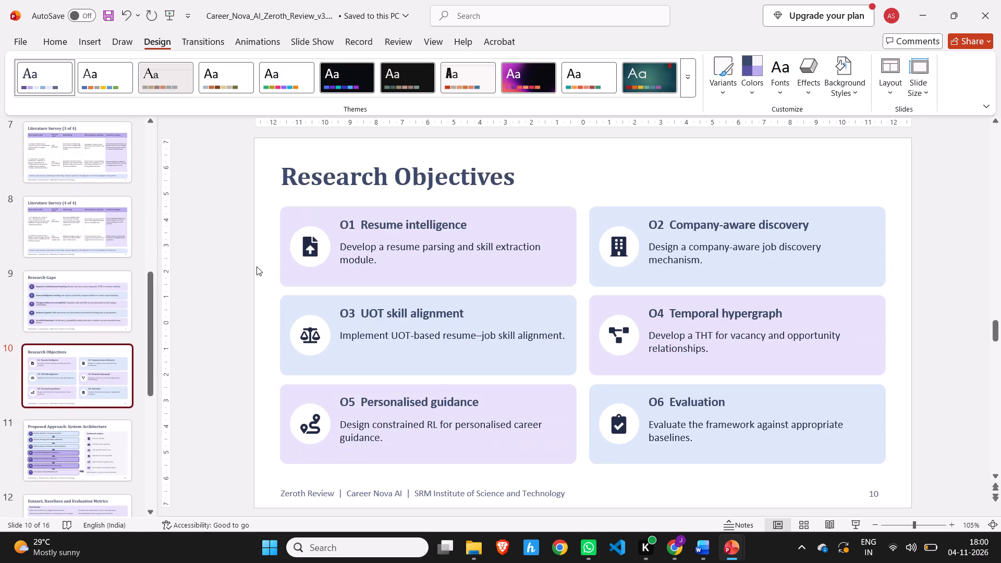
pyautogui.press('Down')
pyautogui.press('Down')
pyautogui.press('Down')
pyautogui.press('Down')
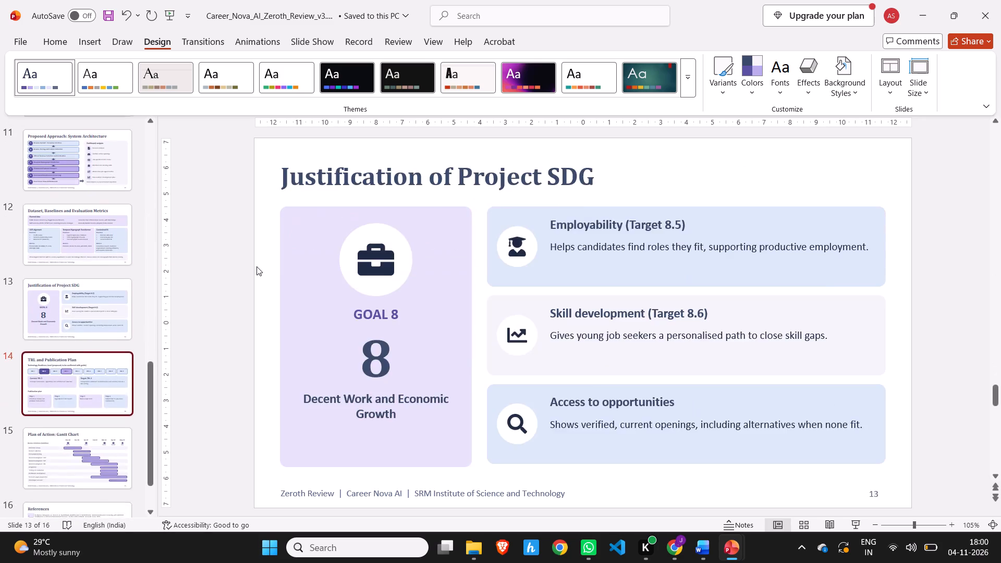
pyautogui.press('Down')
pyautogui.press('Down')
pyautogui.press('Down')
pyautogui.press('Down')
pyautogui.press('Down')
pyautogui.press('Down')
pyautogui.press('Down')
pyautogui.press('Down')
pyautogui.press('Down')
pyautogui.press('Down')
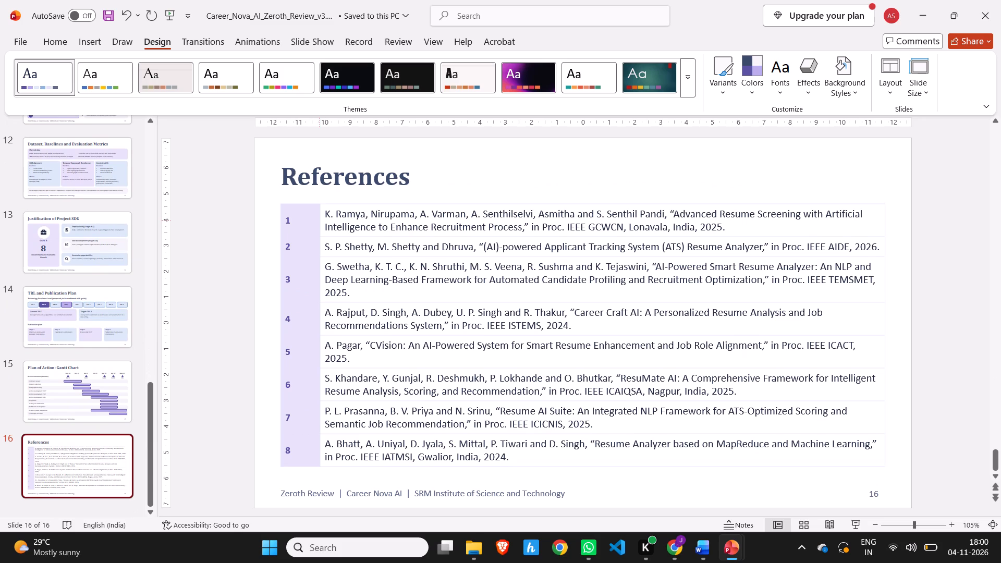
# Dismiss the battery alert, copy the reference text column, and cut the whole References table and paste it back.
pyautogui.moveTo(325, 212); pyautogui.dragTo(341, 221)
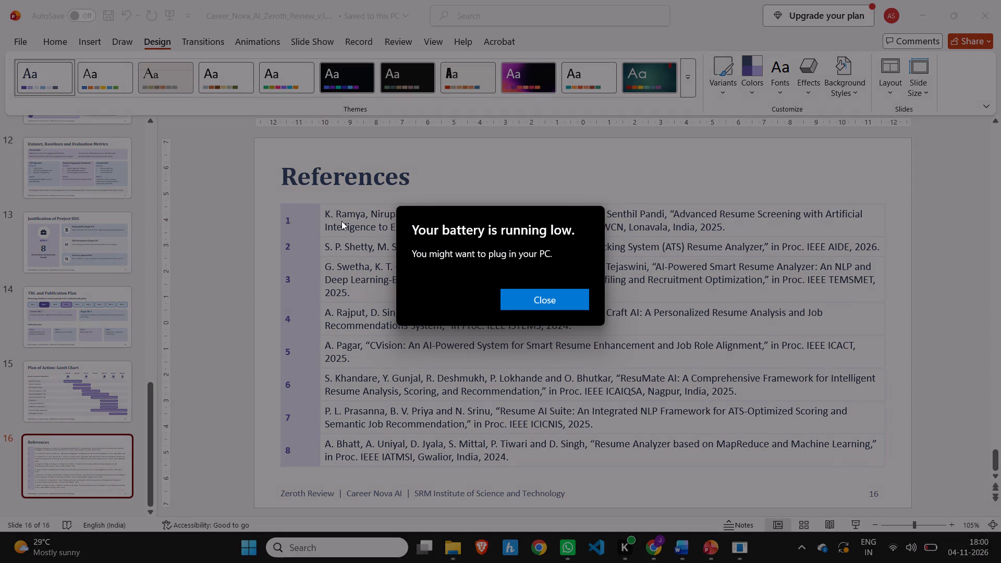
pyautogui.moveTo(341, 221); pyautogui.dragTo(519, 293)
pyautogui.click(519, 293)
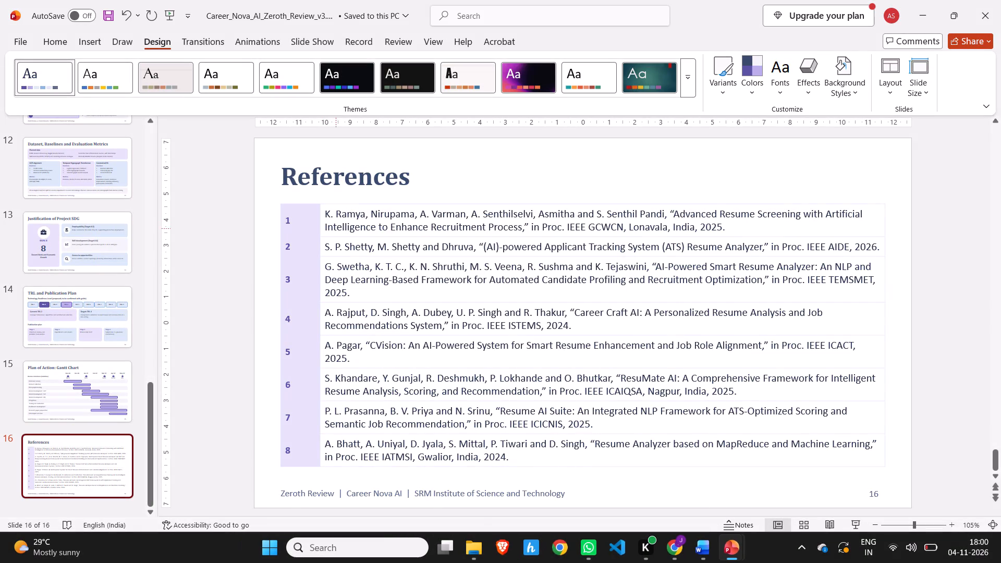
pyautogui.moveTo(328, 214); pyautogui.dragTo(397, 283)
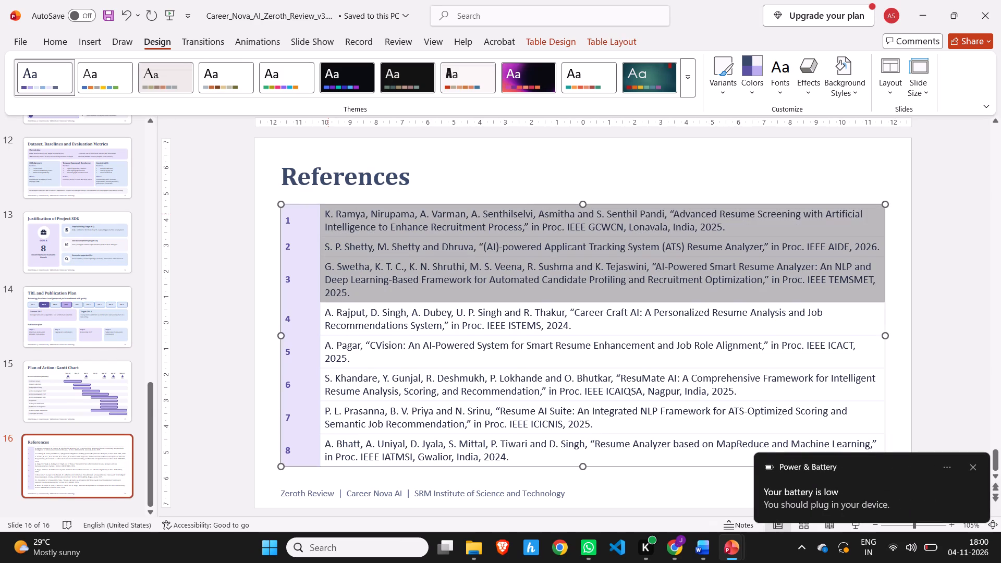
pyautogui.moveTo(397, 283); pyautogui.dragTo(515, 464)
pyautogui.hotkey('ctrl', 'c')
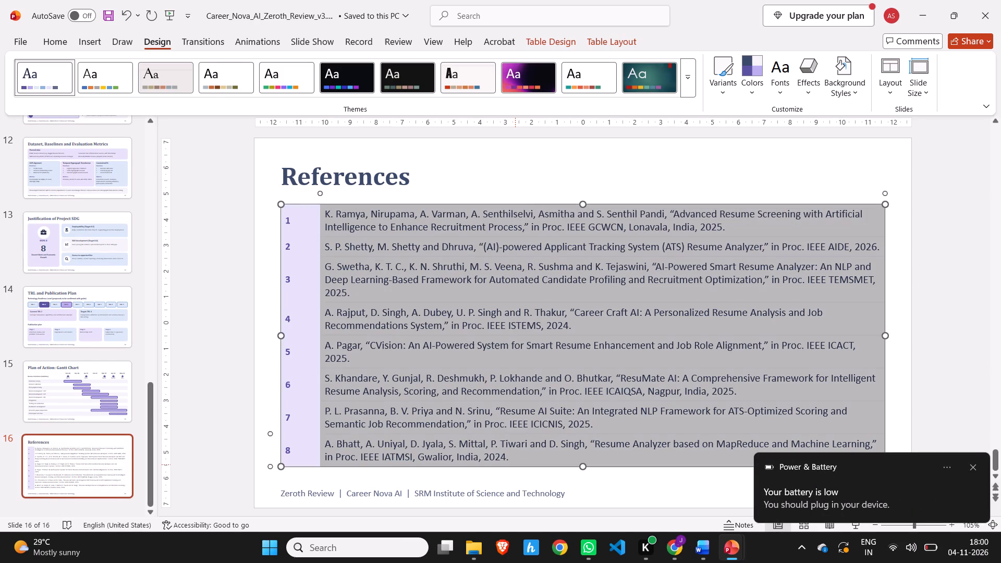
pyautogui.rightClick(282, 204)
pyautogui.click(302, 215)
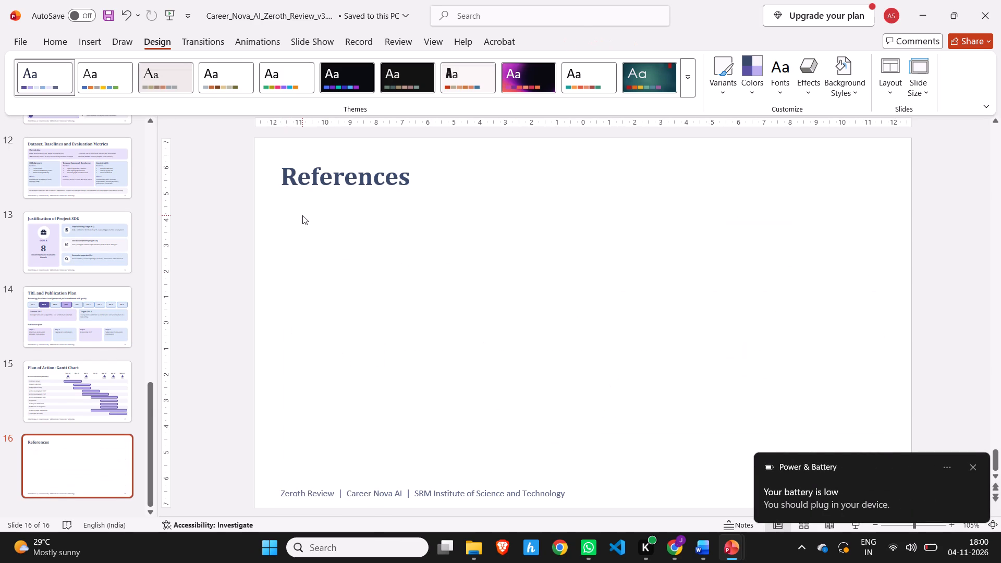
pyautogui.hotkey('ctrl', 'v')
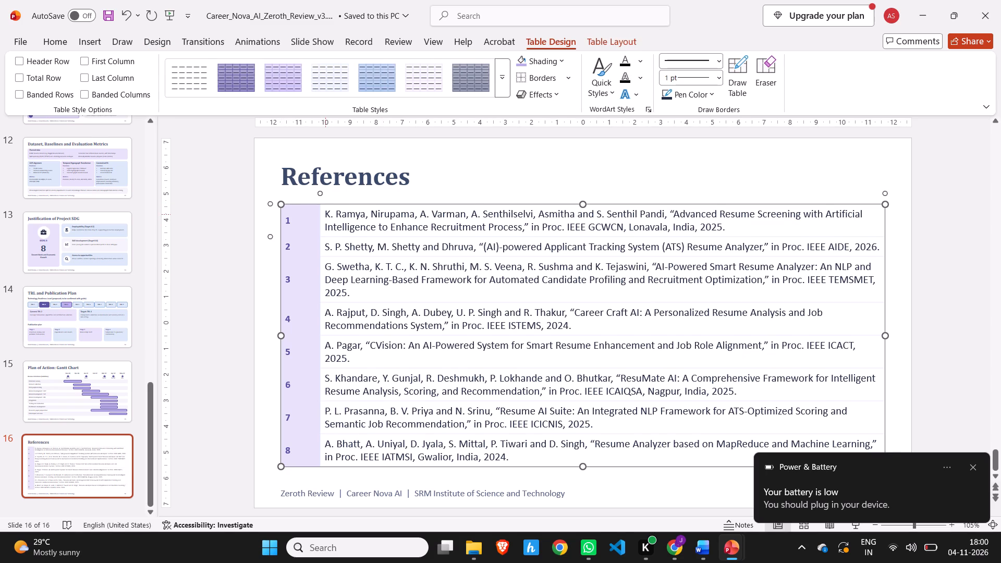
# Copy all eight reference entries from the References table and delete their column, keeping only the number column.
pyautogui.moveTo(325, 214); pyautogui.dragTo(657, 437)
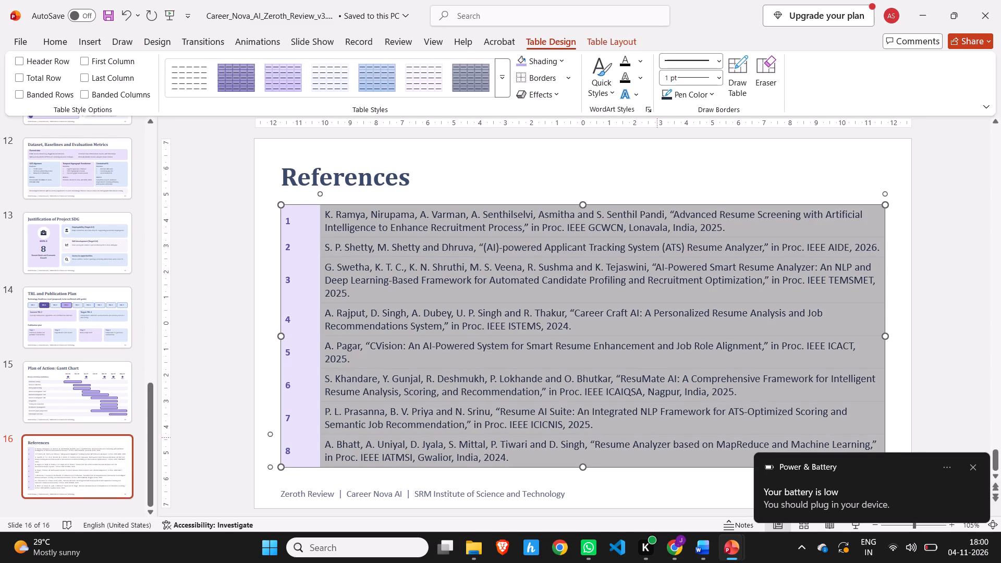
pyautogui.hotkey('ctrl', 'c')
pyautogui.press('BackSpace')
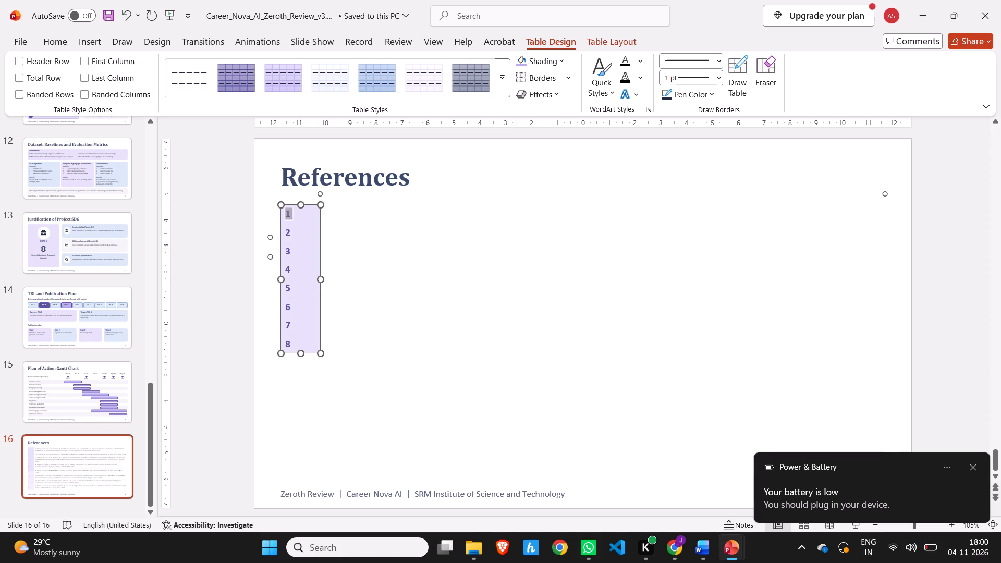
# Apply the plain, unshaded table style to the number column on the References slide.
pyautogui.click(300, 253)
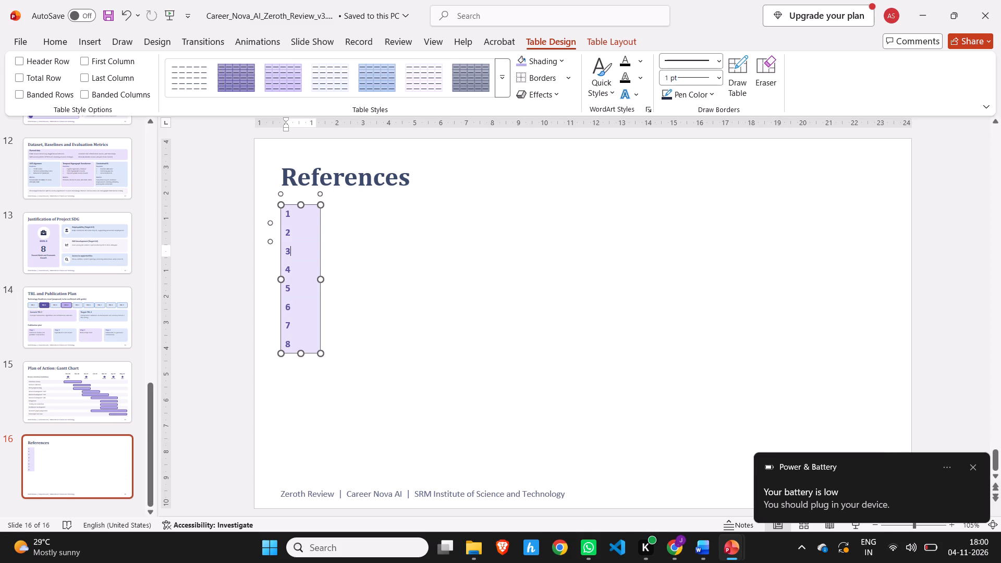
pyautogui.click(194, 72)
# Change the font colour of the reference numbers 1 to 8 to dark navy.
pyautogui.click(287, 216)
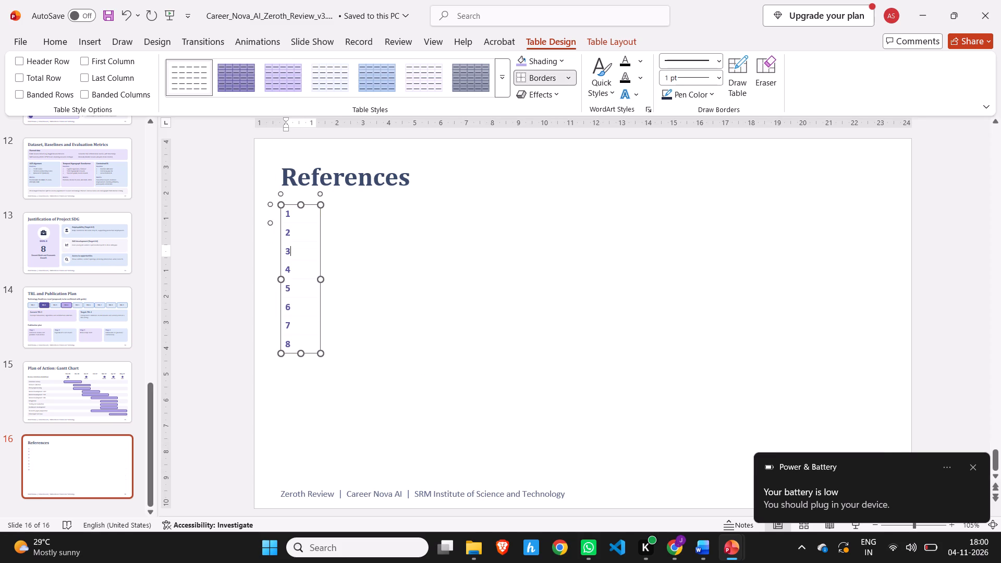
pyautogui.click(290, 213)
pyautogui.moveTo(296, 214); pyautogui.dragTo(285, 344)
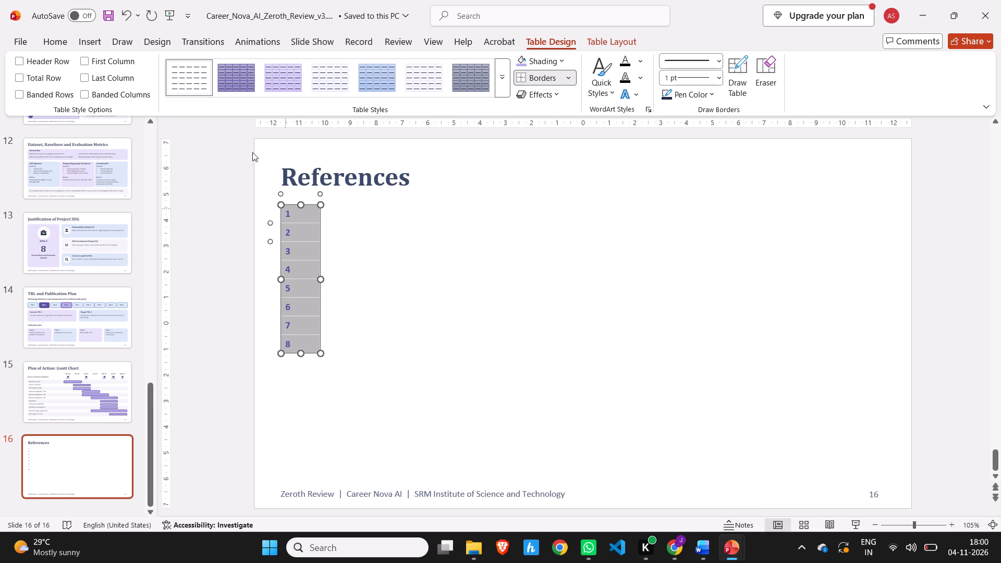
pyautogui.click(65, 41)
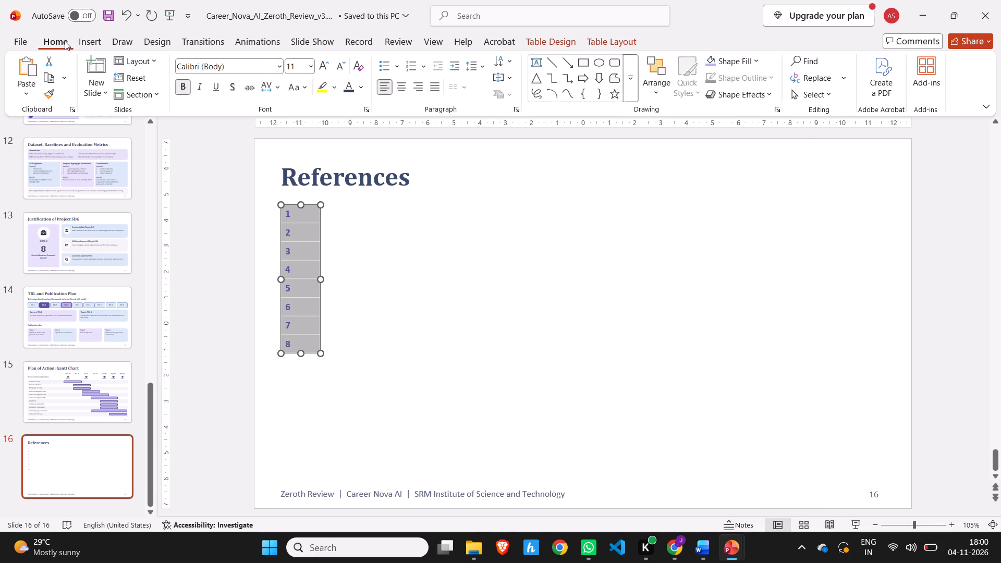
pyautogui.click(347, 90)
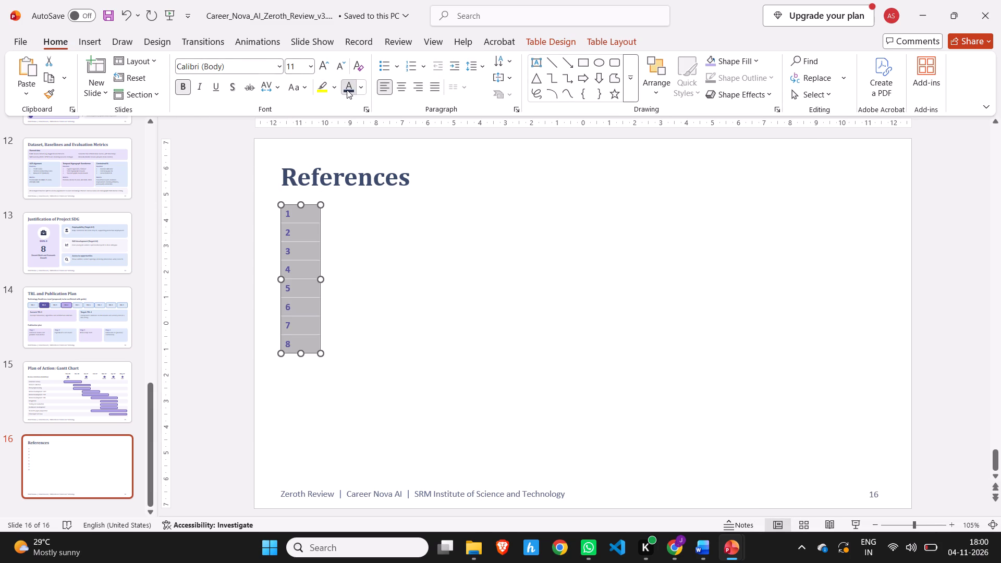
pyautogui.click(341, 273)
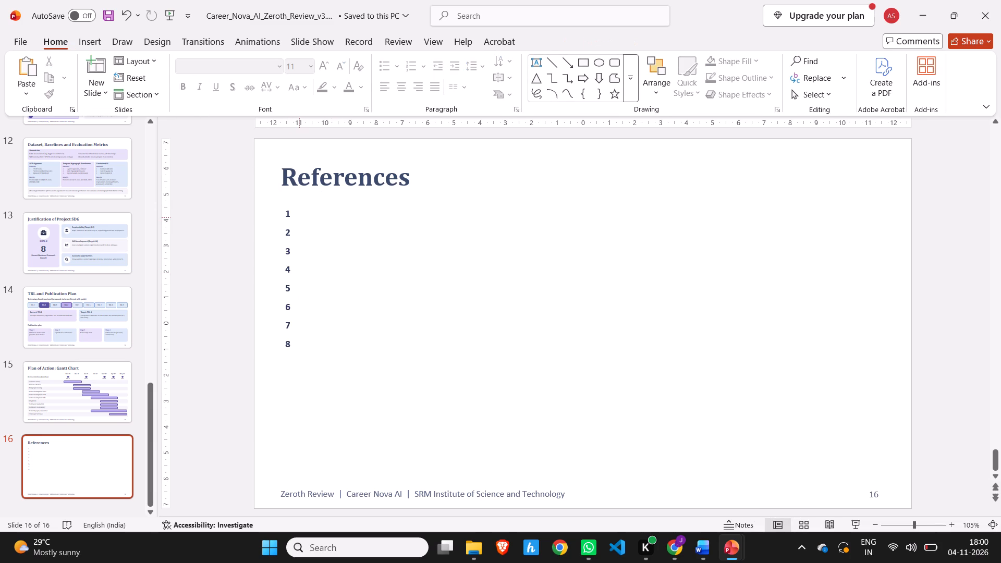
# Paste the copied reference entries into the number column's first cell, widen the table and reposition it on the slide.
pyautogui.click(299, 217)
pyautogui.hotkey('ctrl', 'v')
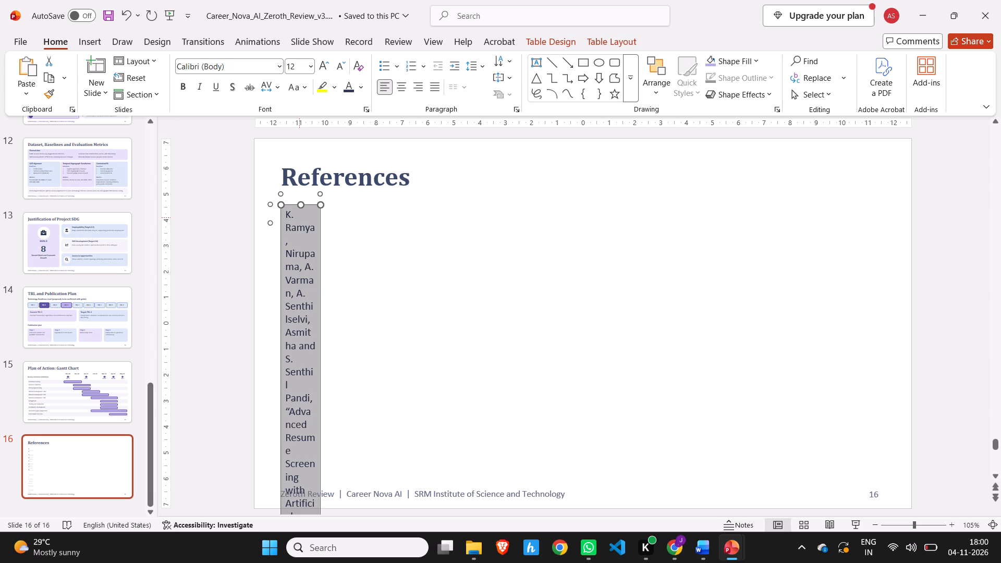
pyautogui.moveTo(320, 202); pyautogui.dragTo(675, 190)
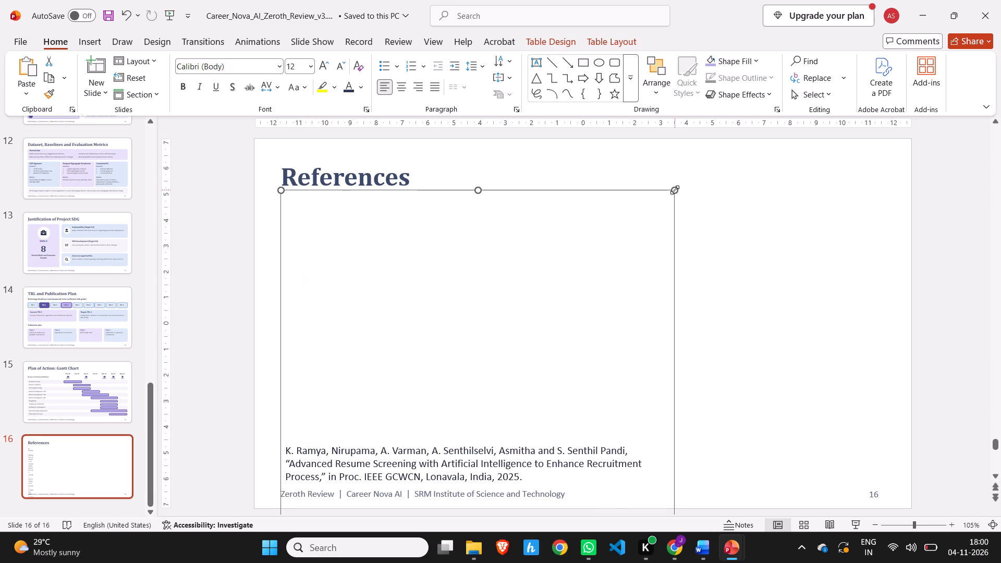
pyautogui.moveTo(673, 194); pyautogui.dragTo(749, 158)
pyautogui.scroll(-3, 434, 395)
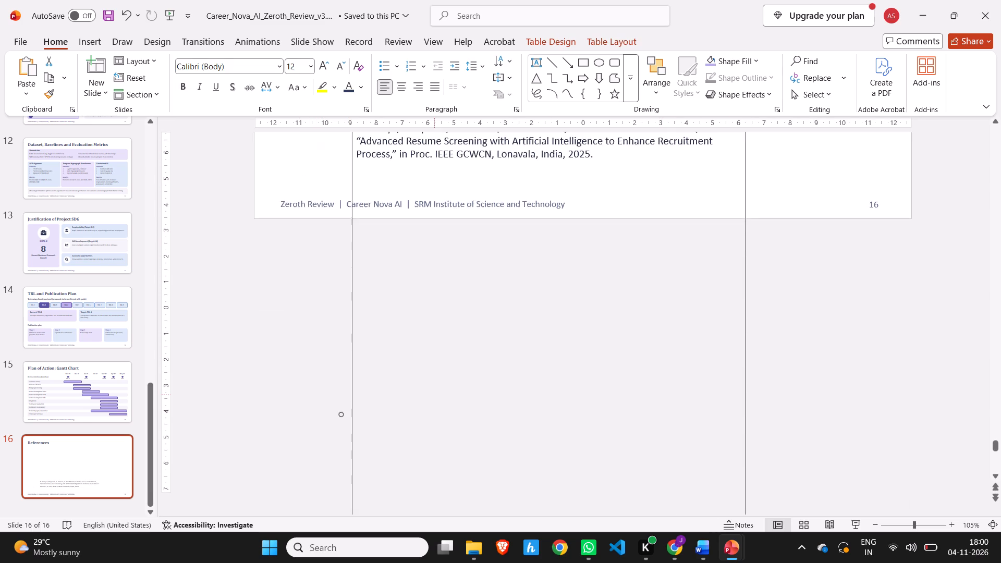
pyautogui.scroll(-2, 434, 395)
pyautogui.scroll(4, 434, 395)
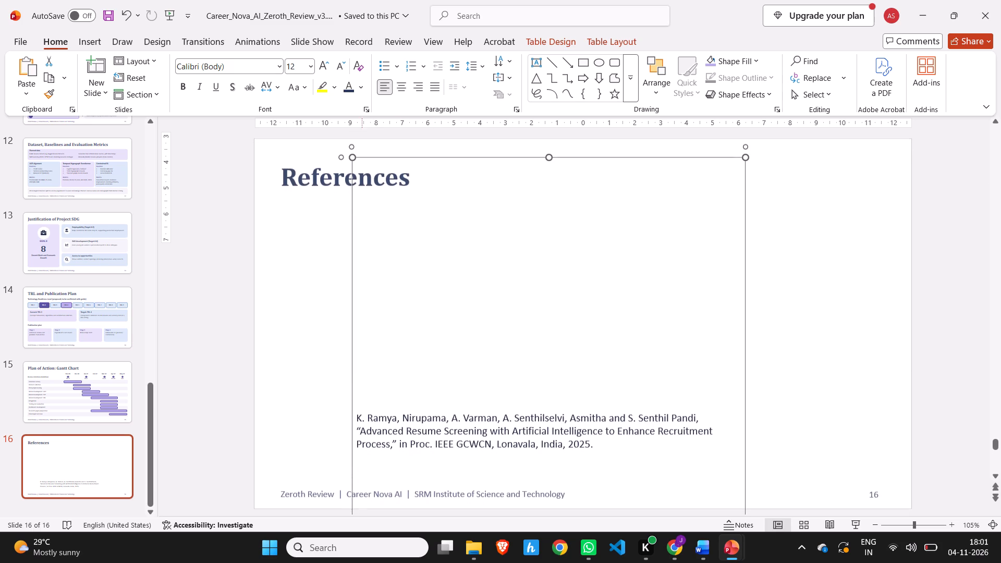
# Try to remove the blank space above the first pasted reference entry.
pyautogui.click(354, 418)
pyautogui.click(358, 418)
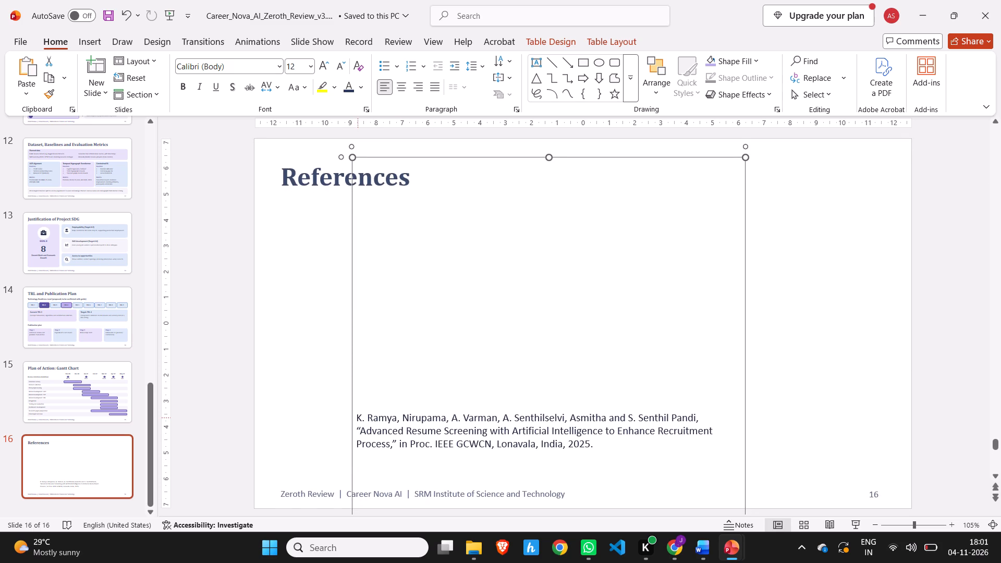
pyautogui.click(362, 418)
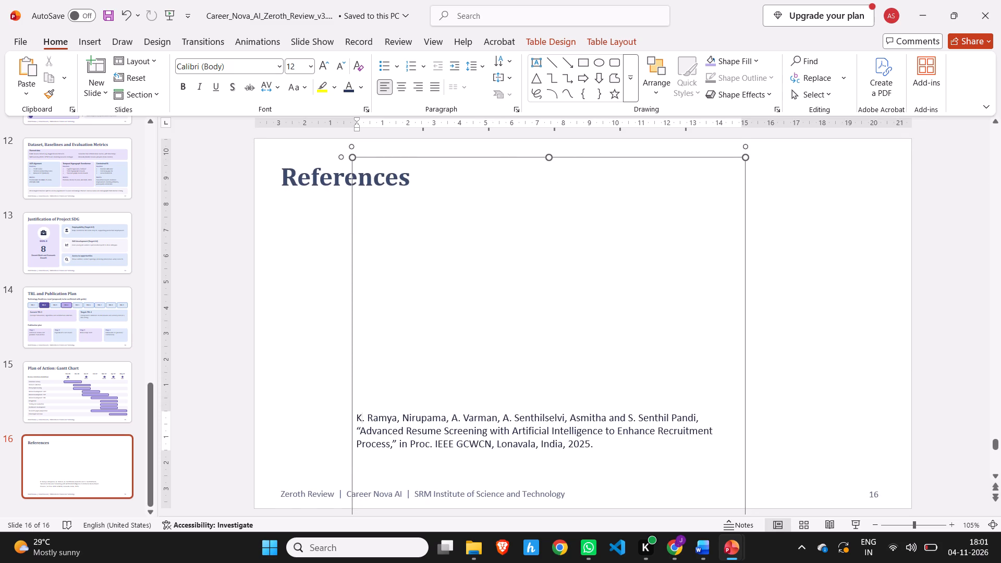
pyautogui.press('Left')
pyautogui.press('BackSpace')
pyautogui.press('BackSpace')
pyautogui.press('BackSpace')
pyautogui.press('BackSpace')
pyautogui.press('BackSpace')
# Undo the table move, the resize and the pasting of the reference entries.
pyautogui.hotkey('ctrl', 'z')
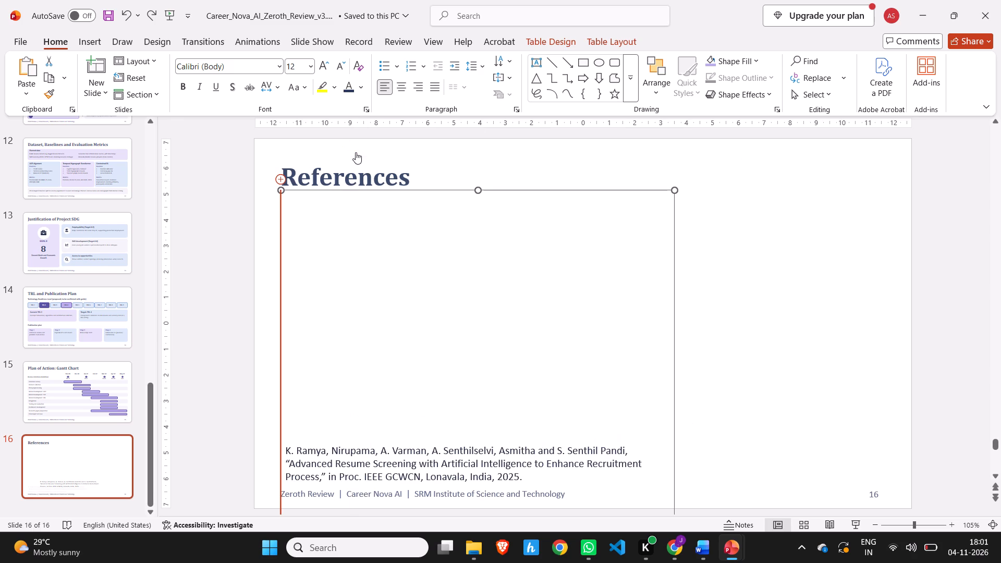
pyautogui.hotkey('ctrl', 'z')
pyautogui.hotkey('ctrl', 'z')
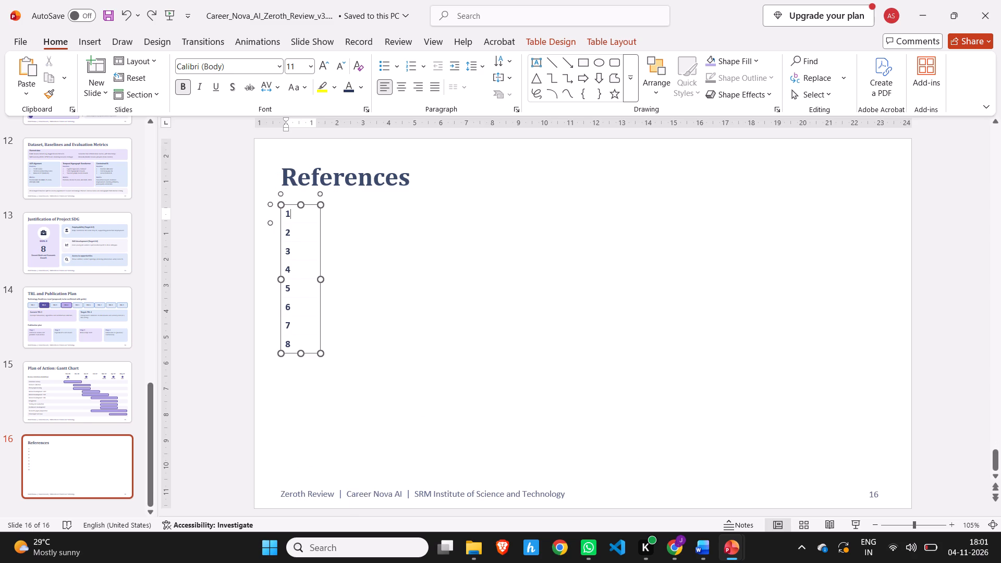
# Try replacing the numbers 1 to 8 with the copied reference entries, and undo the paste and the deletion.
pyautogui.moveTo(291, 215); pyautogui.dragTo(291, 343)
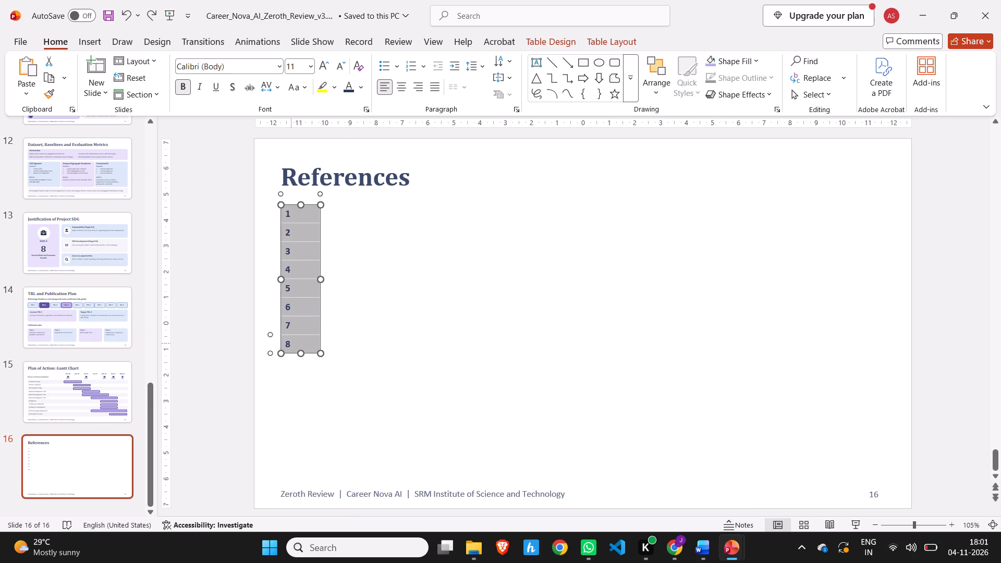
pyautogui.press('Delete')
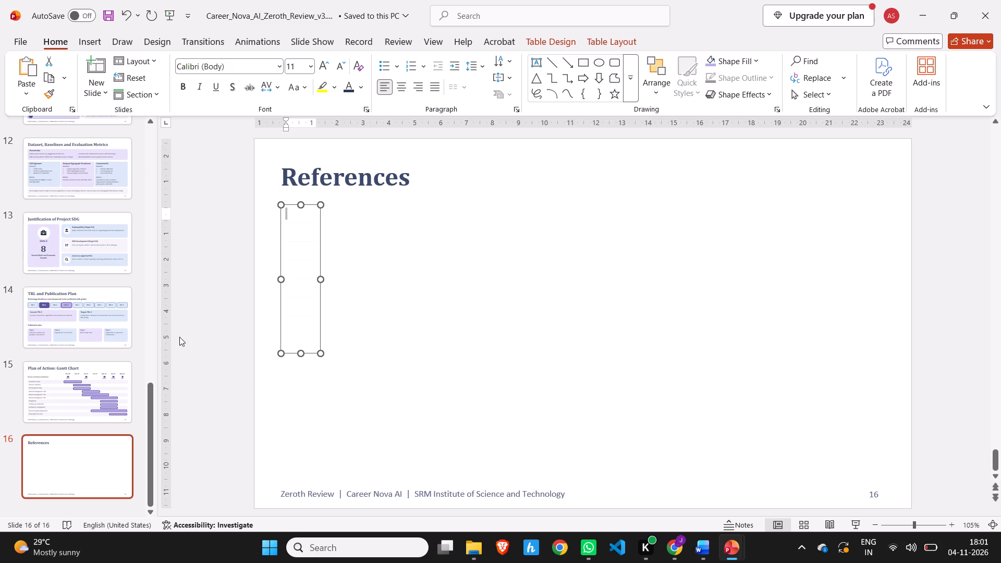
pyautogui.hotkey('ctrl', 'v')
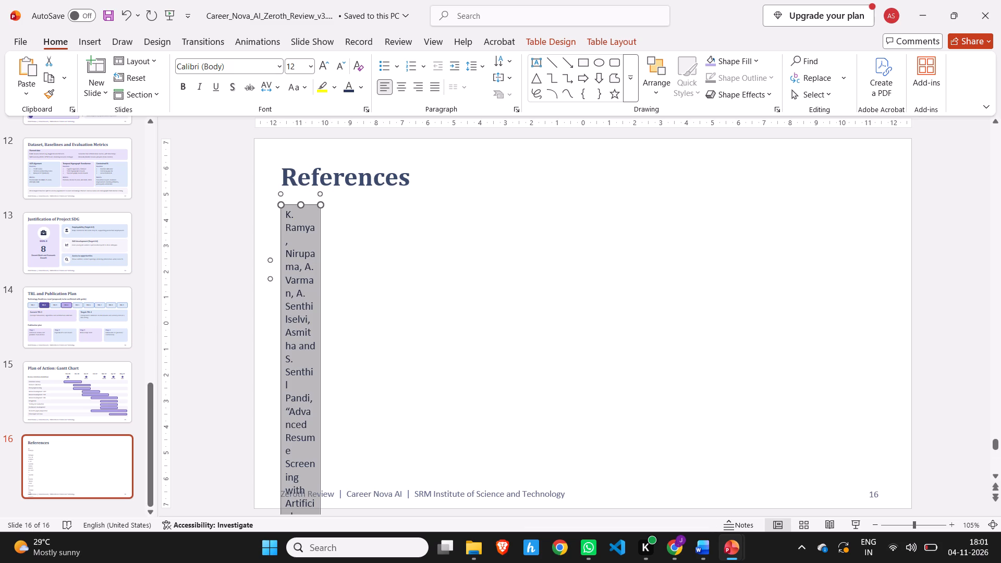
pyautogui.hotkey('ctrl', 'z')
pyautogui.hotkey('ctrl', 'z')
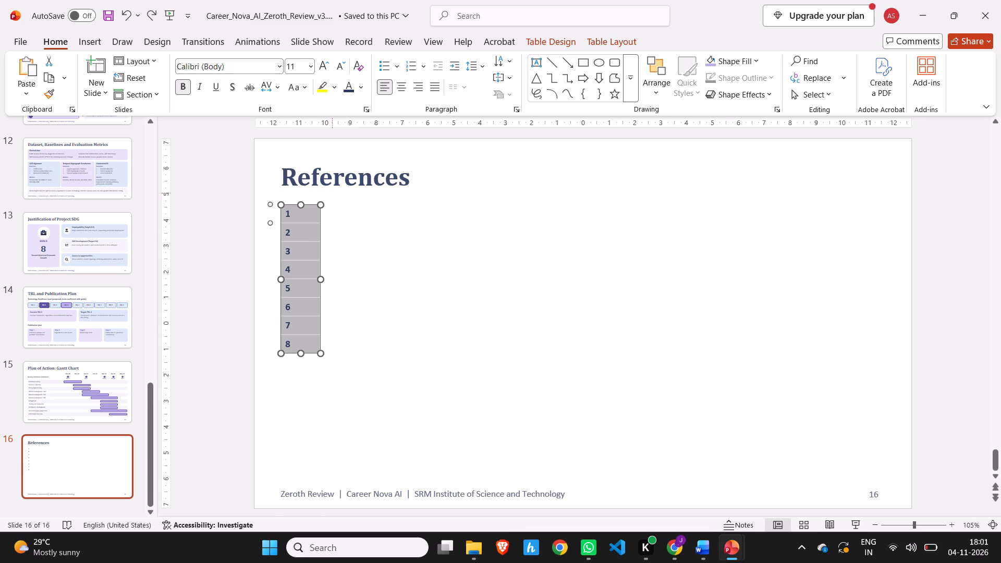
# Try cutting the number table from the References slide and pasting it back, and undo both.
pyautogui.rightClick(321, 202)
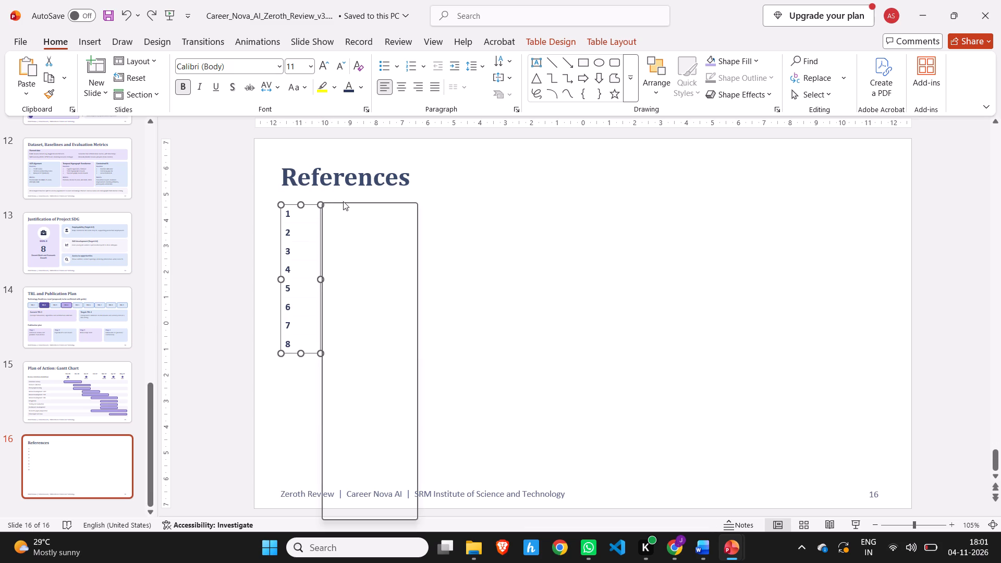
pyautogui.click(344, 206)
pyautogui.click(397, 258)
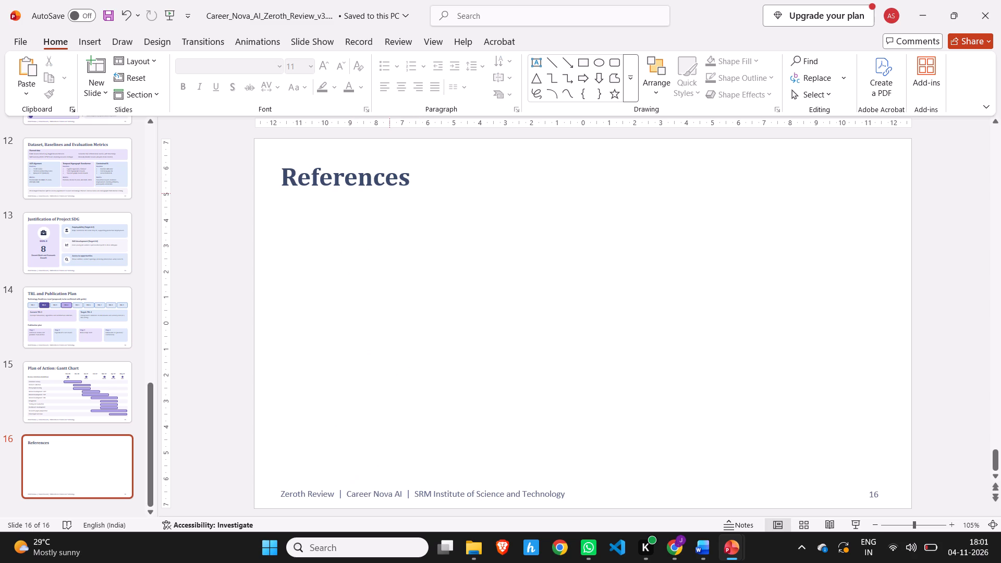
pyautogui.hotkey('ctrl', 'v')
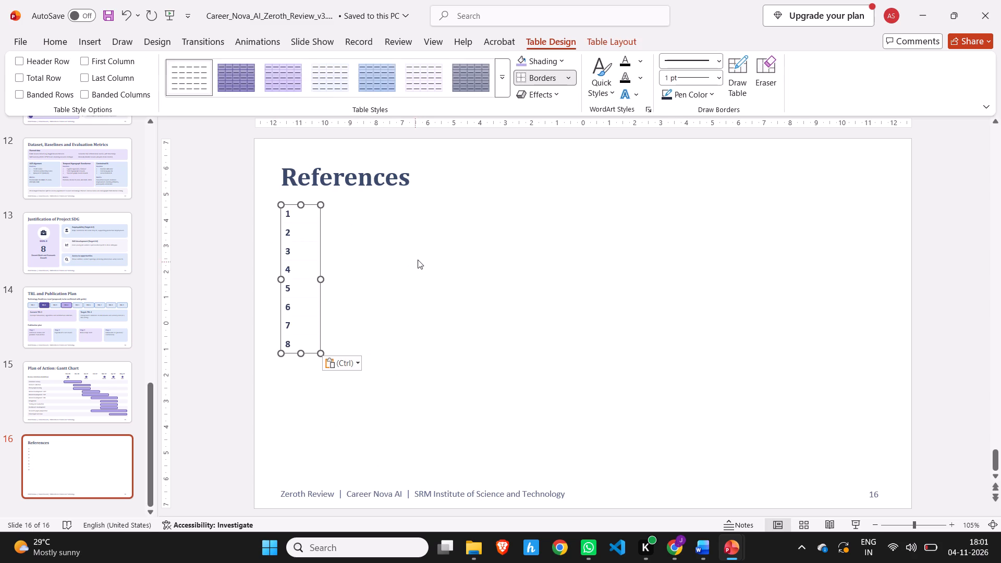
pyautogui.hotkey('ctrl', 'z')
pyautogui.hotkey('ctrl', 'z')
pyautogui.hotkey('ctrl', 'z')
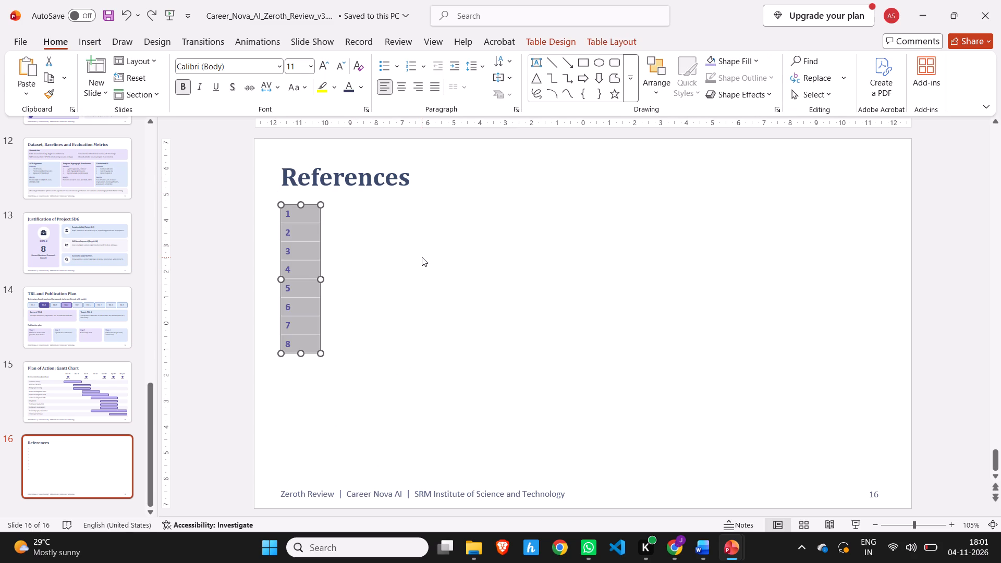
# Undo the removal of the reference entries, their text size change and the slide background changes, back to the full References table on white.
pyautogui.hotkey('ctrl', 'z')
pyautogui.hotkey('ctrl', 'z')
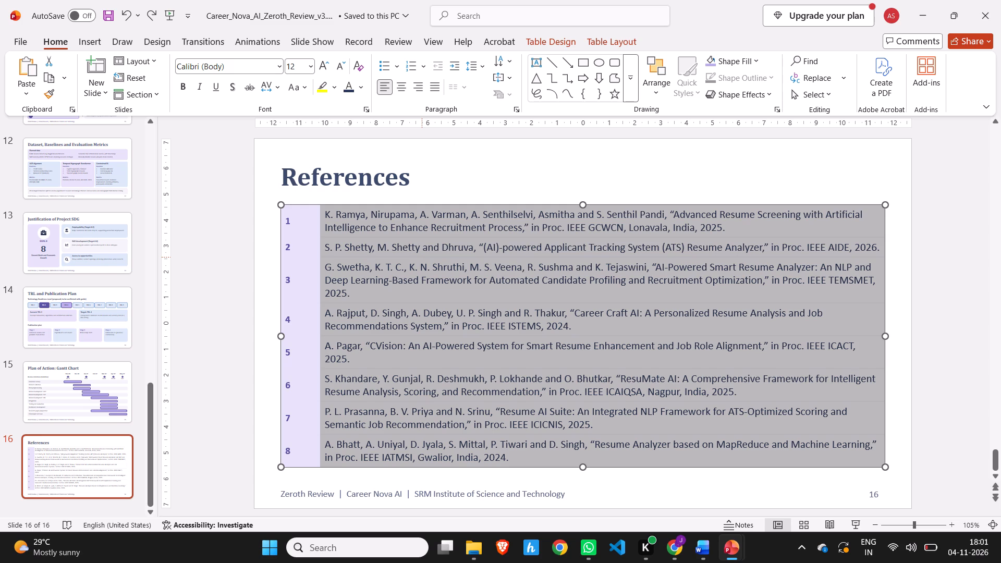
pyautogui.click(206, 283)
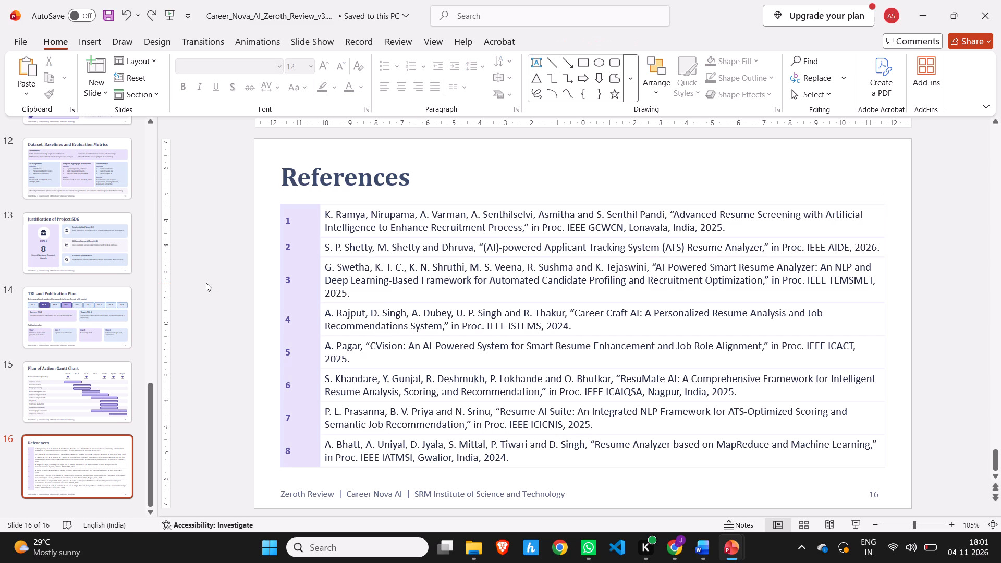
pyautogui.hotkey('ctrl', 'z')
pyautogui.hotkey('ctrl', 'z')
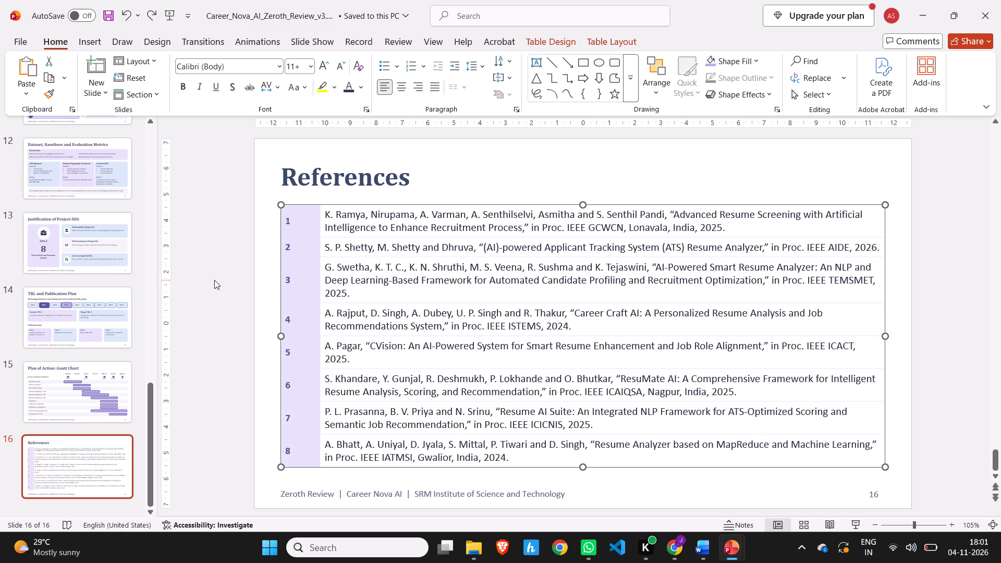
pyautogui.hotkey('ctrl', 'z')
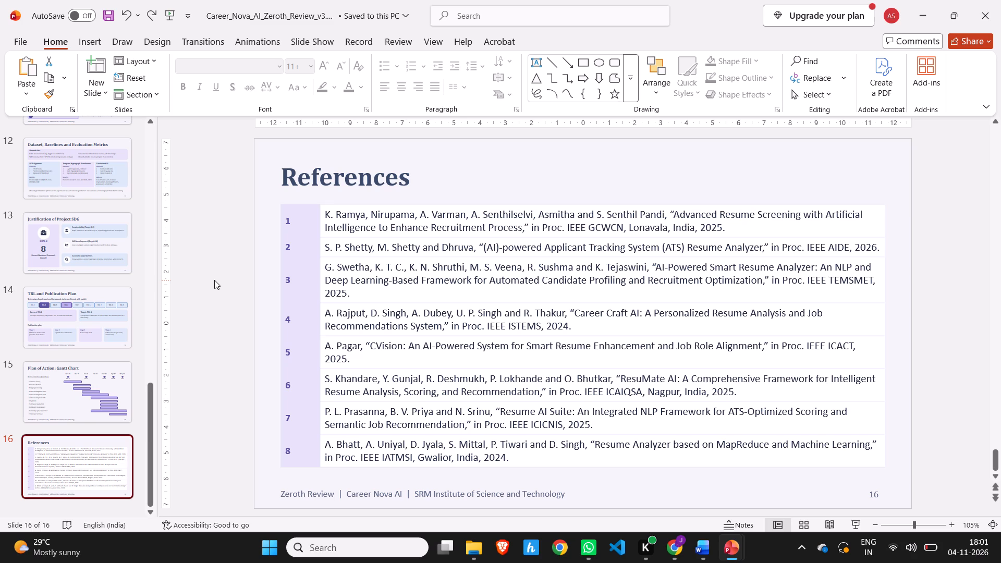
pyautogui.hotkey('ctrl', 'z')
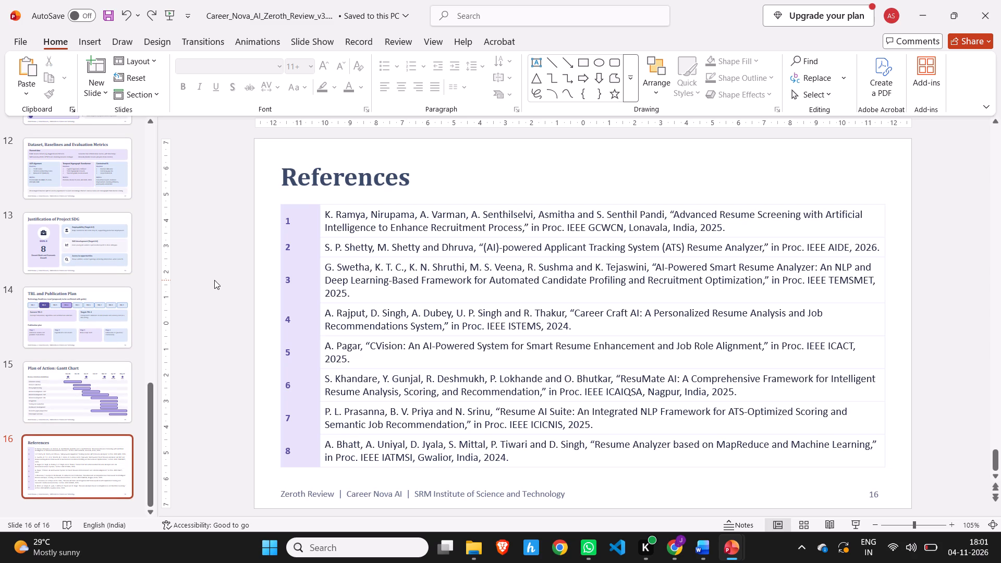
pyautogui.hotkey('ctrl', 'z')
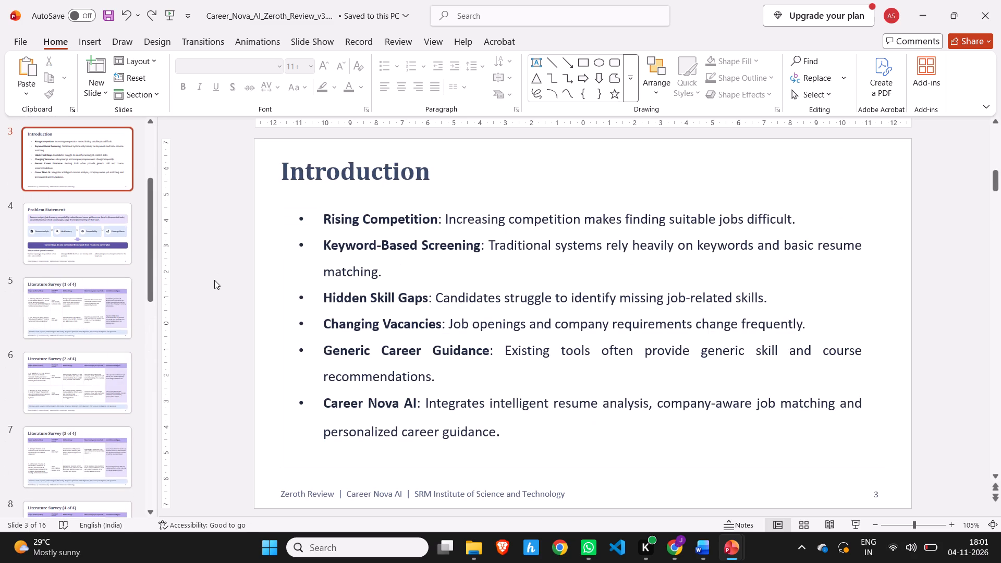
pyautogui.hotkey('ctrl', 'y')
pyautogui.hotkey('ctrl', 'y')
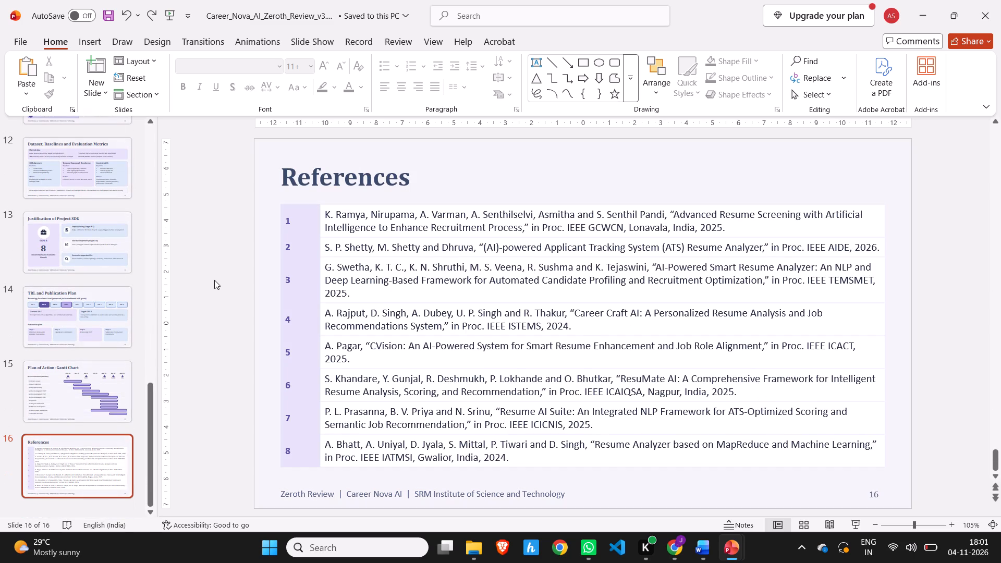
pyautogui.hotkey('ctrl', 'z')
# Review the slides from the Literature Survey back through Problem Statement and Introduction to the title slide.
pyautogui.scroll(6, 135, 285)
pyautogui.click(64, 260)
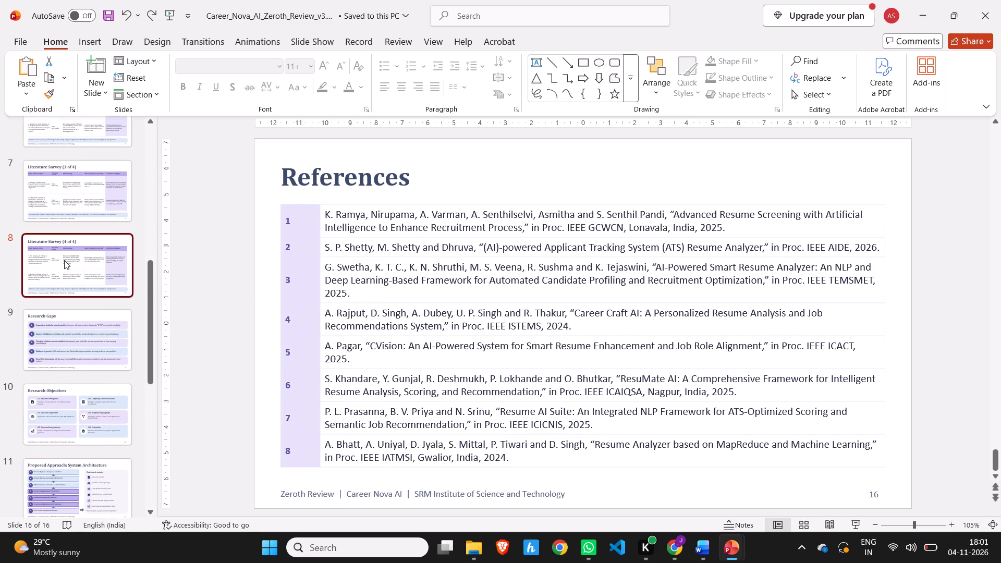
pyautogui.press('Up')
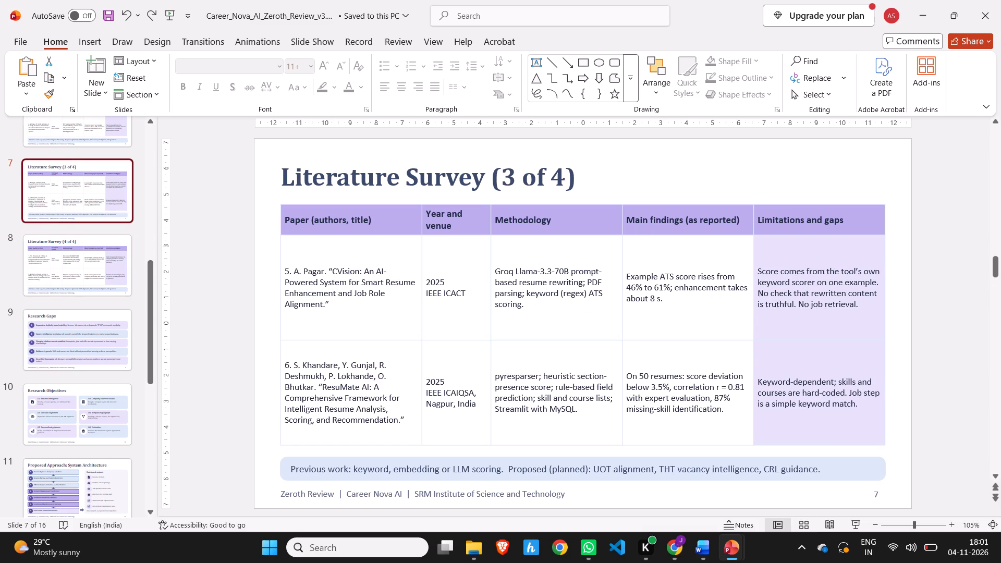
pyautogui.press('Up')
pyautogui.press('Up')
pyautogui.press('Up')
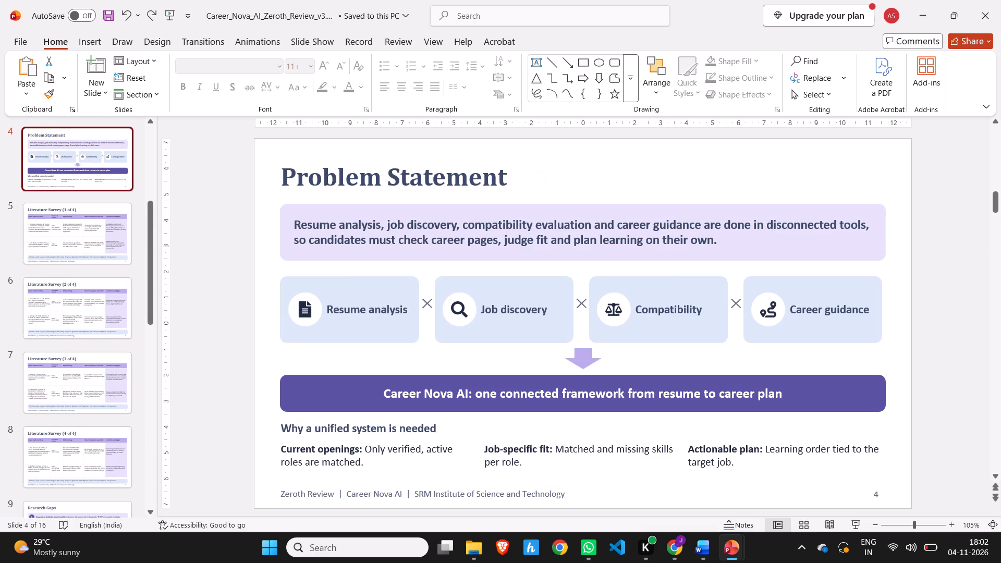
pyautogui.press('Up')
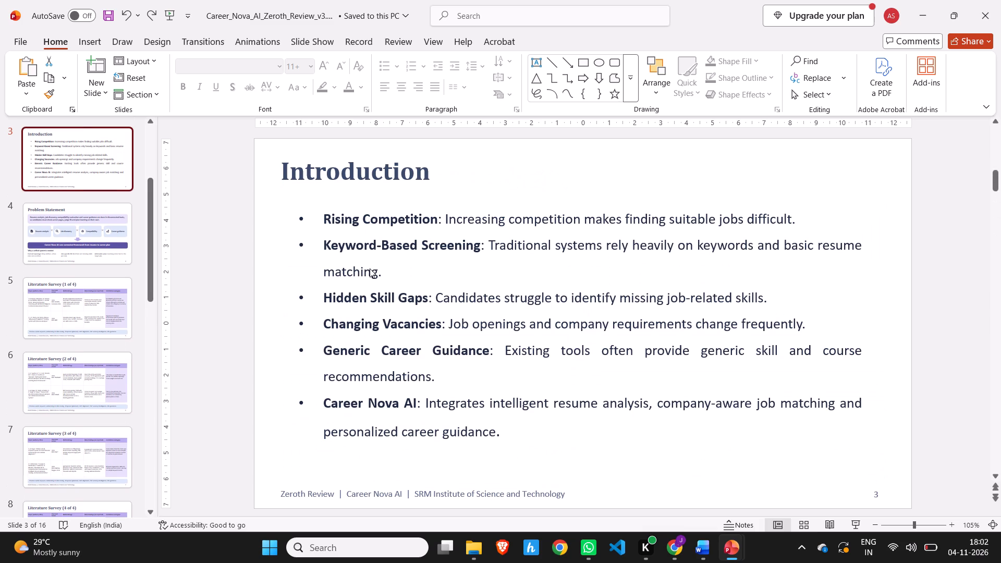
pyautogui.press('Down')
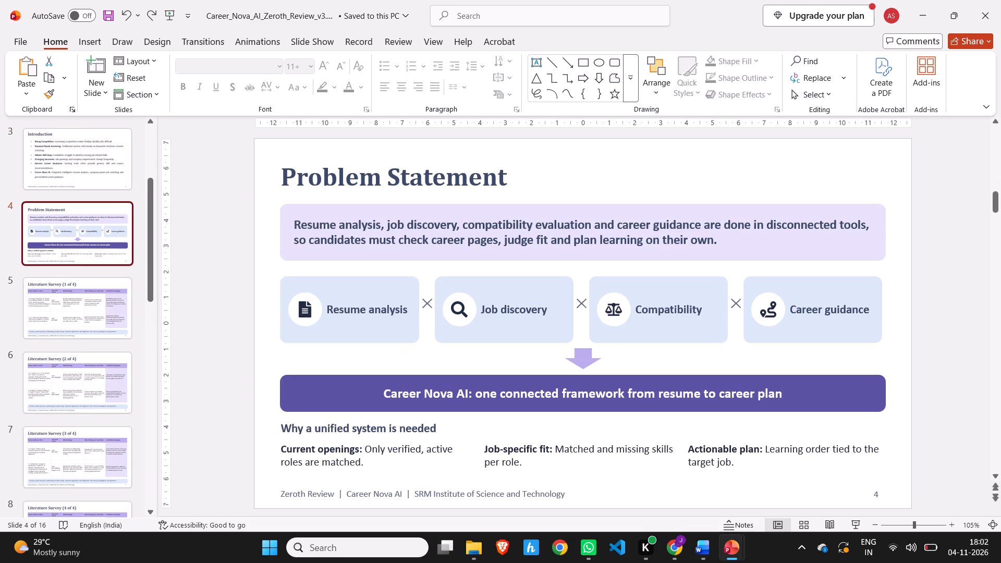
pyautogui.press('Up')
pyautogui.press('Up')
pyautogui.press('Up')
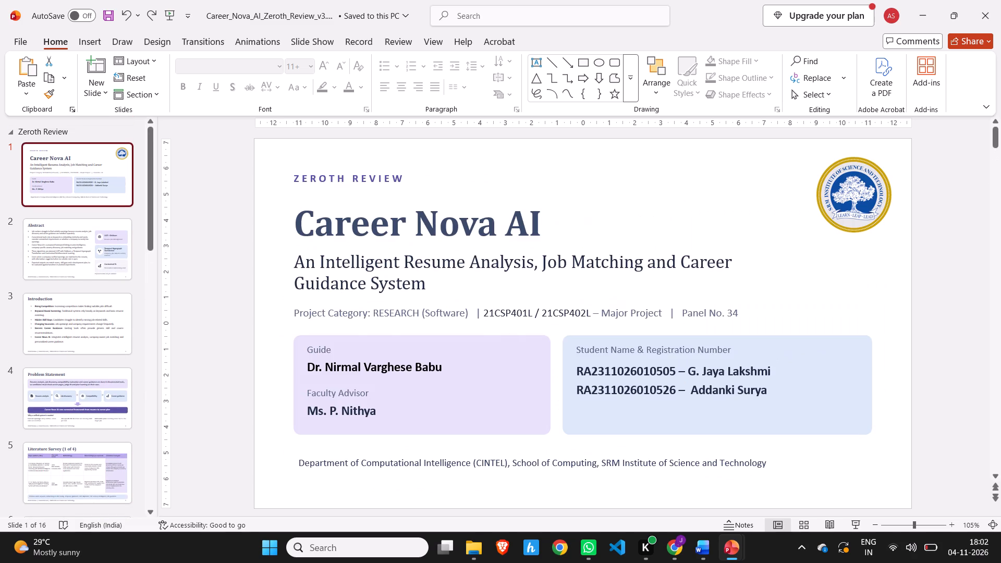
pyautogui.press('Up')
pyautogui.press('Up')
# Remove the "Proposed models; not yet validated" note from beneath the Constrained RL card on the Abstract slide.
pyautogui.press('Down')
pyautogui.press('Down')
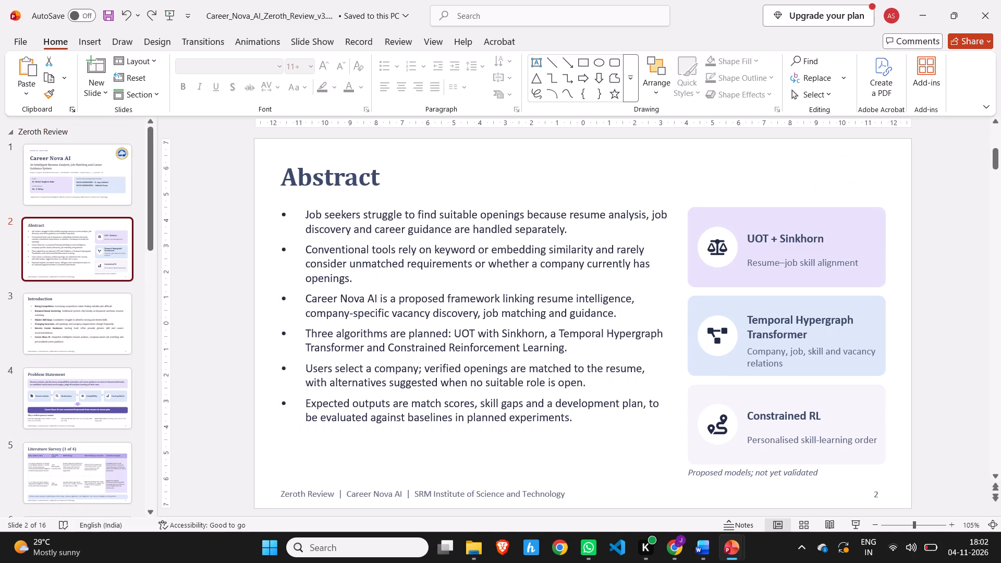
pyautogui.click(738, 473)
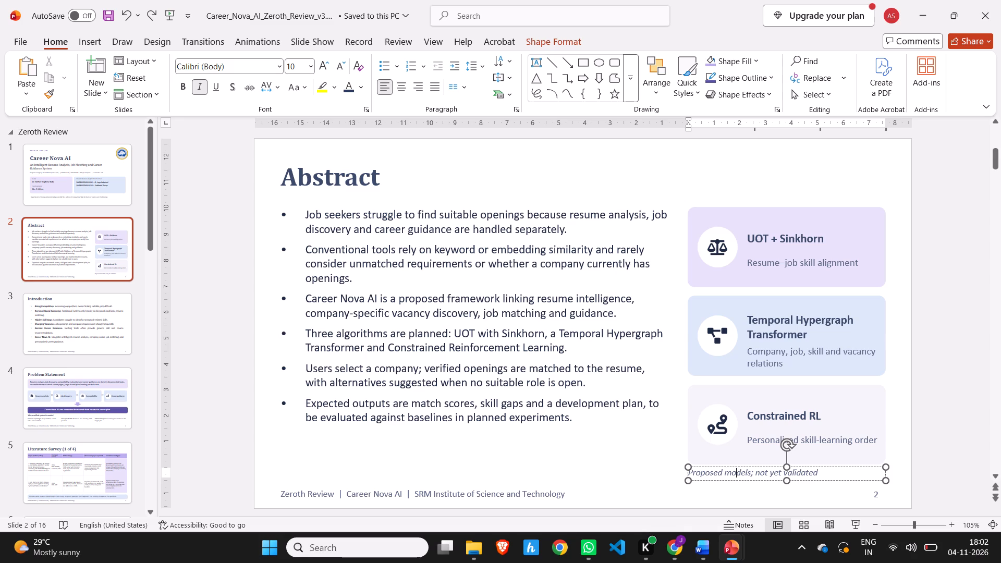
pyautogui.rightClick(788, 462)
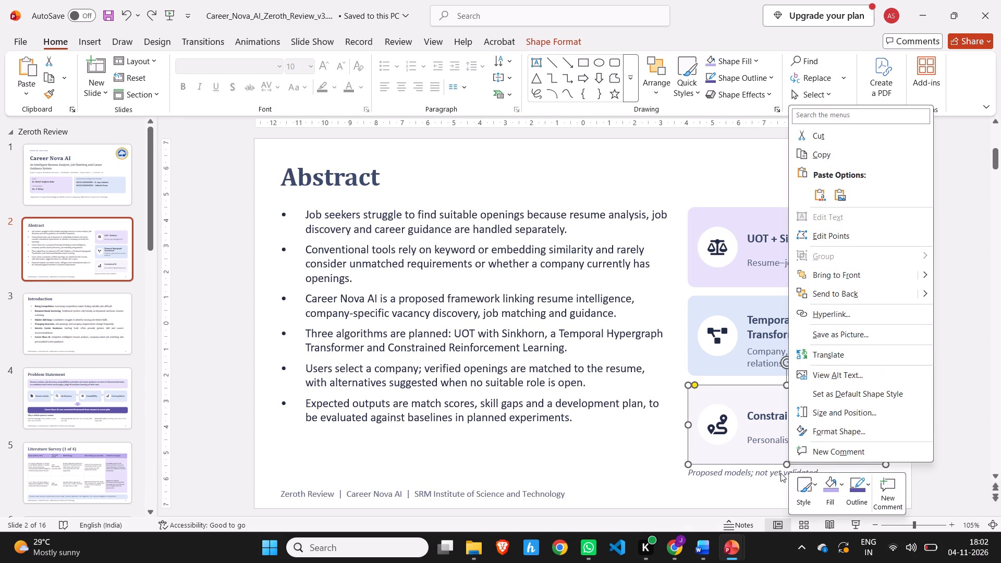
pyautogui.click(773, 476)
pyautogui.click(772, 472)
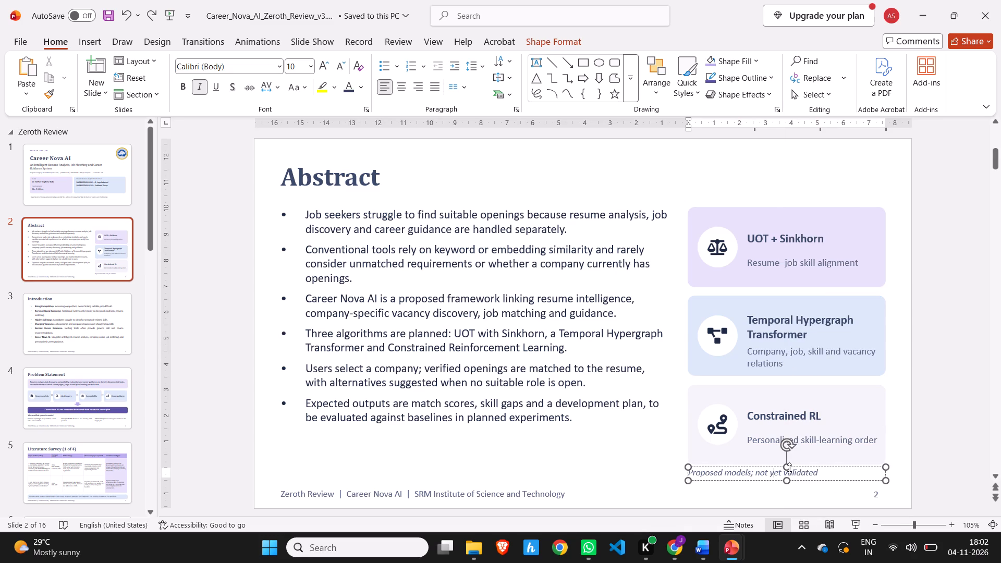
pyautogui.rightClick(780, 463)
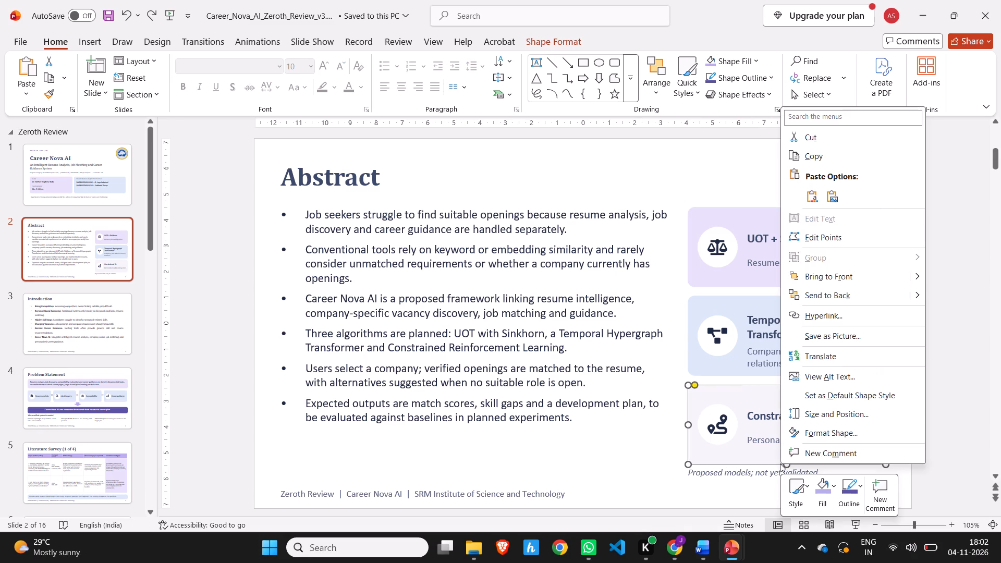
pyautogui.click(759, 472)
pyautogui.click(772, 472)
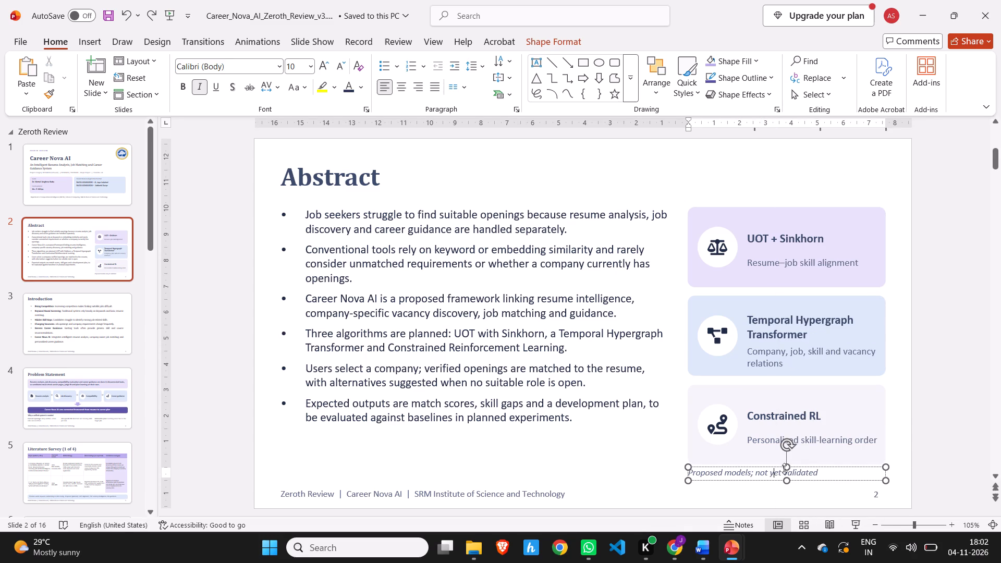
pyautogui.rightClick(784, 466)
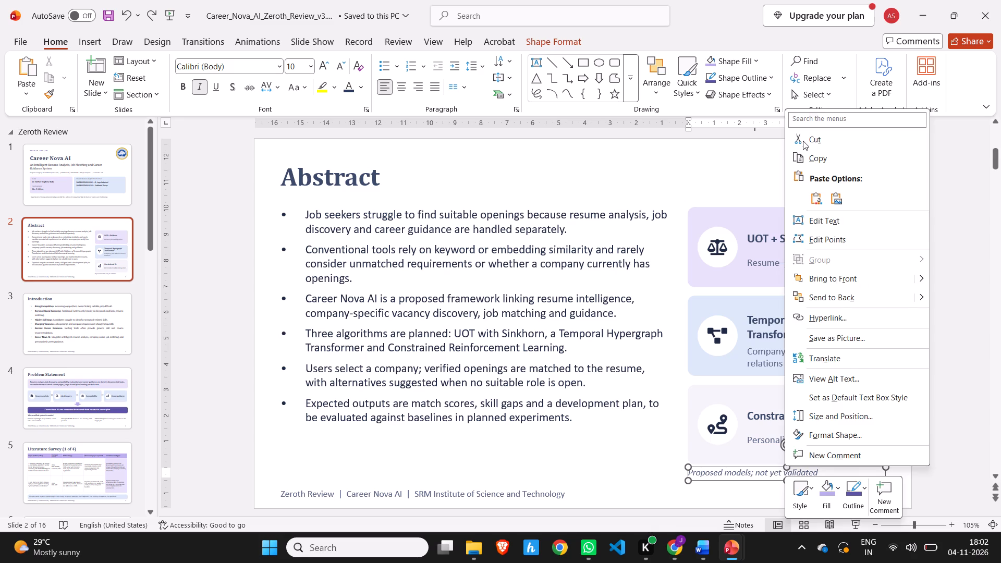
pyautogui.click(802, 145)
pyautogui.click(929, 255)
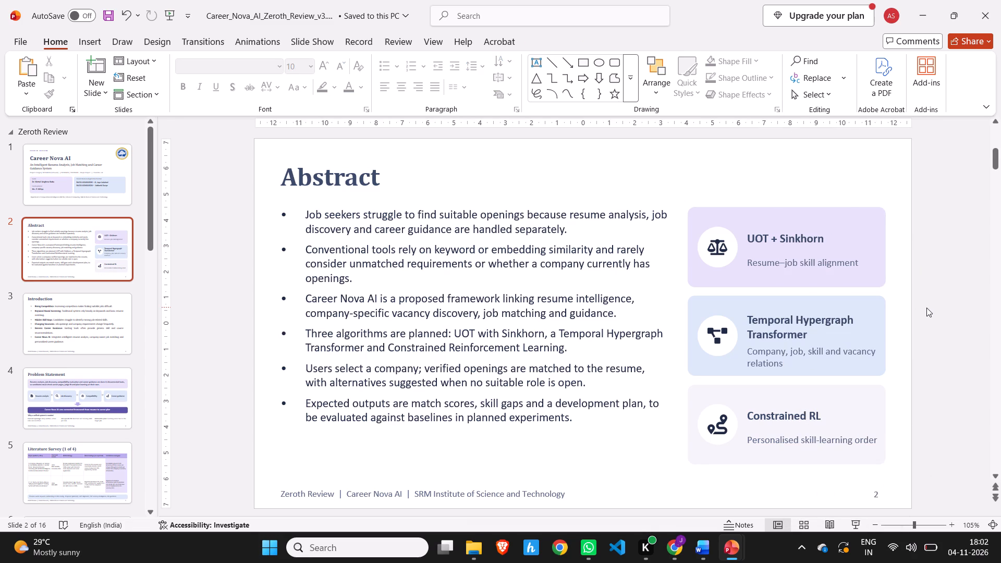
pyautogui.press('Up')
pyautogui.press('Down')
pyautogui.press('Down')
pyautogui.press('Down')
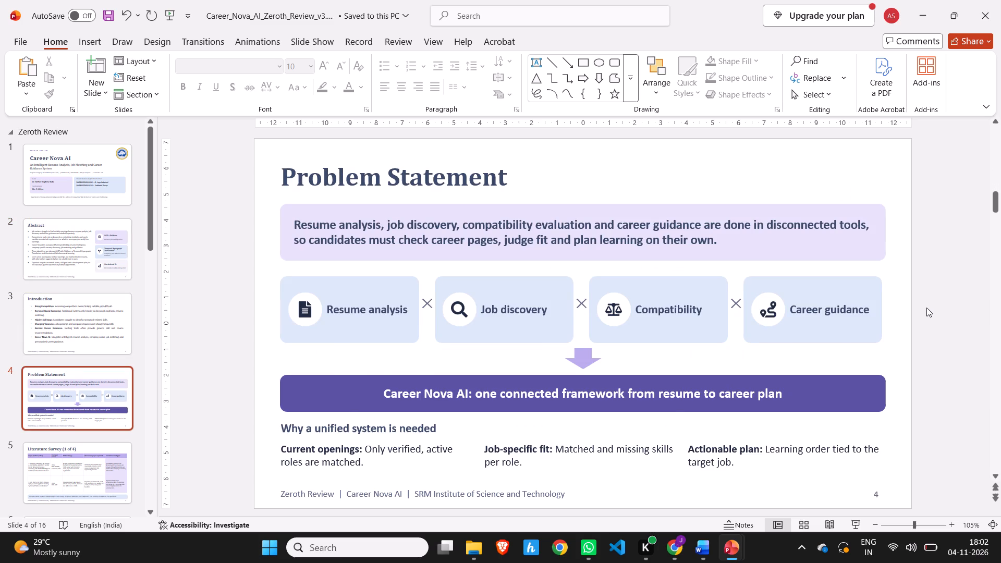
pyautogui.press('Up')
pyautogui.press('Up')
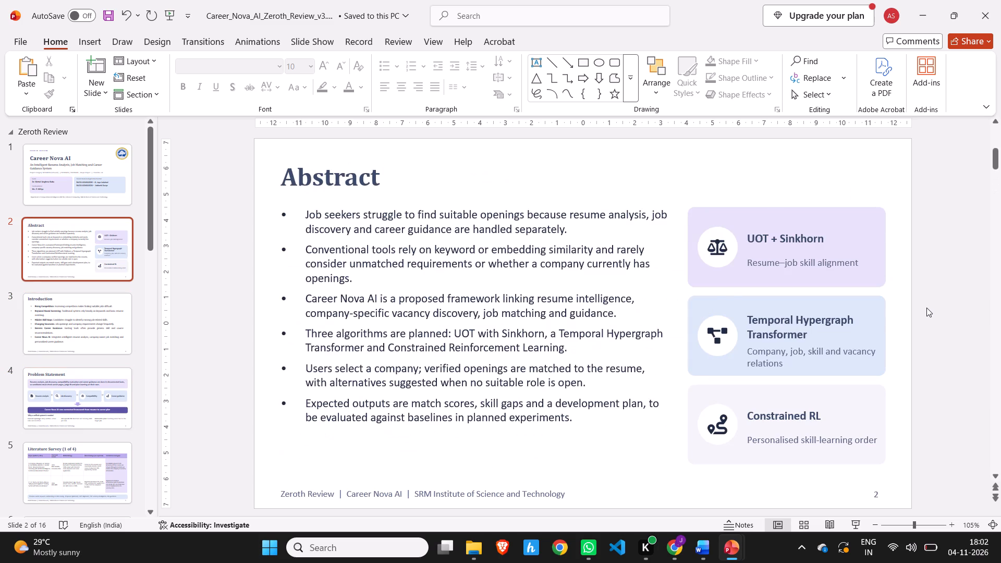
pyautogui.press('Down')
pyautogui.press('Down')
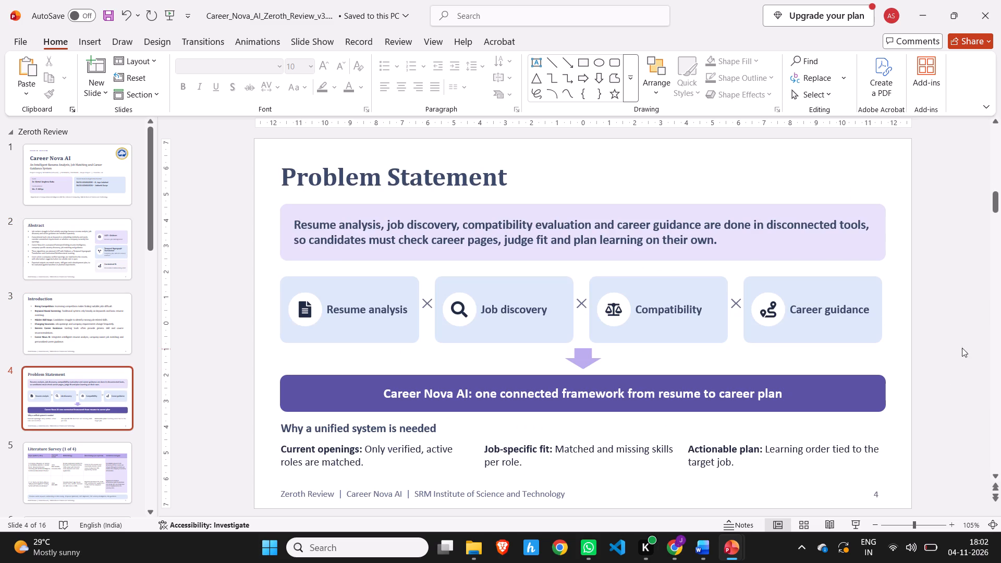
pyautogui.press('Print')
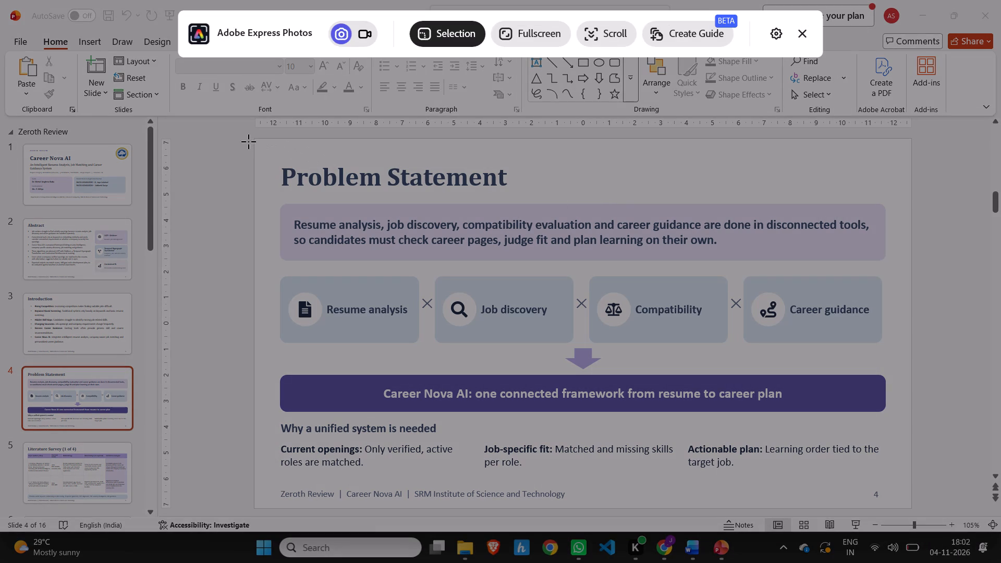
pyautogui.moveTo(249, 141); pyautogui.dragTo(965, 518)
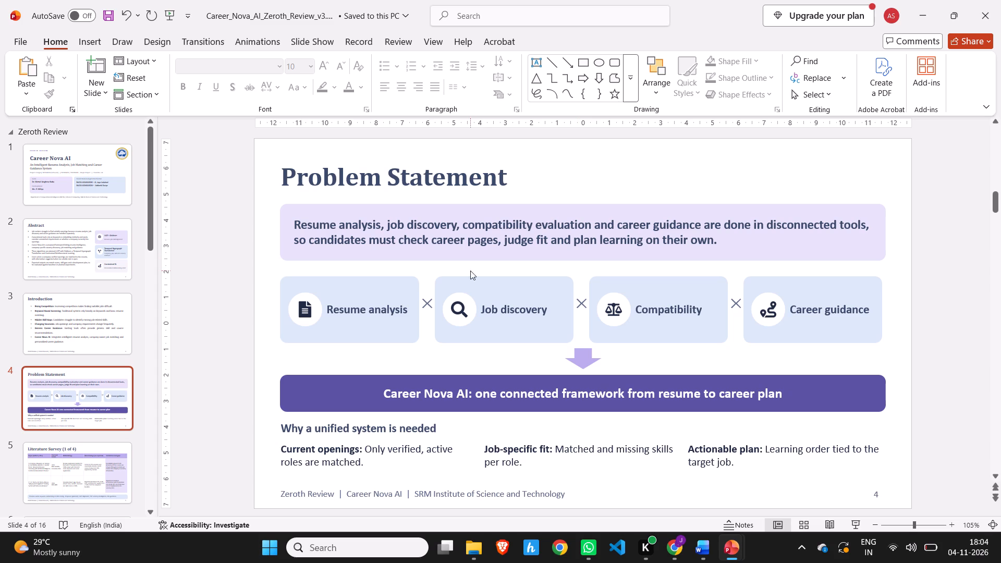
pyautogui.scroll(-2, 519, 383)
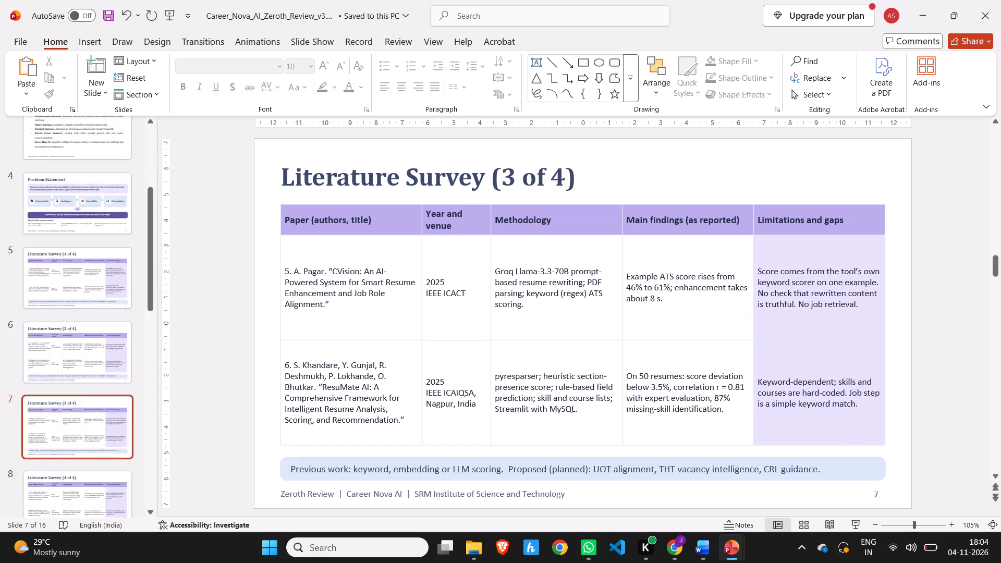
pyautogui.press('Up')
pyautogui.press('Up')
pyautogui.press('Up')
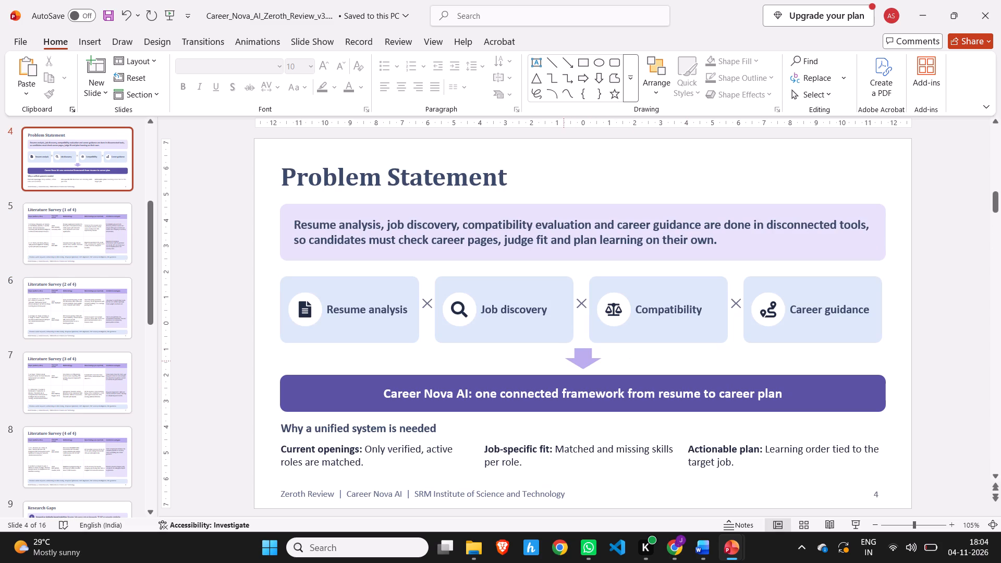
pyautogui.click(438, 183)
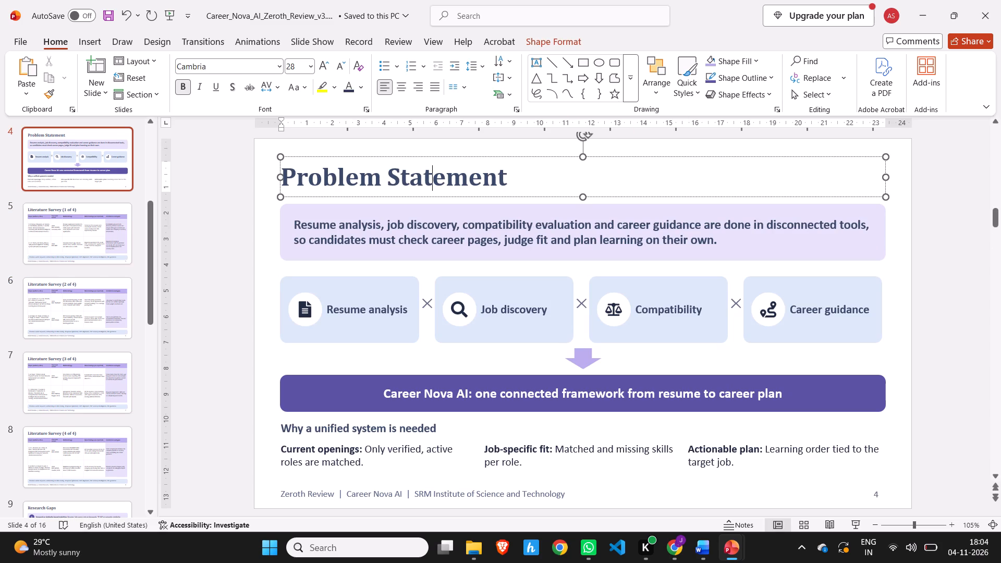
pyautogui.click(417, 159)
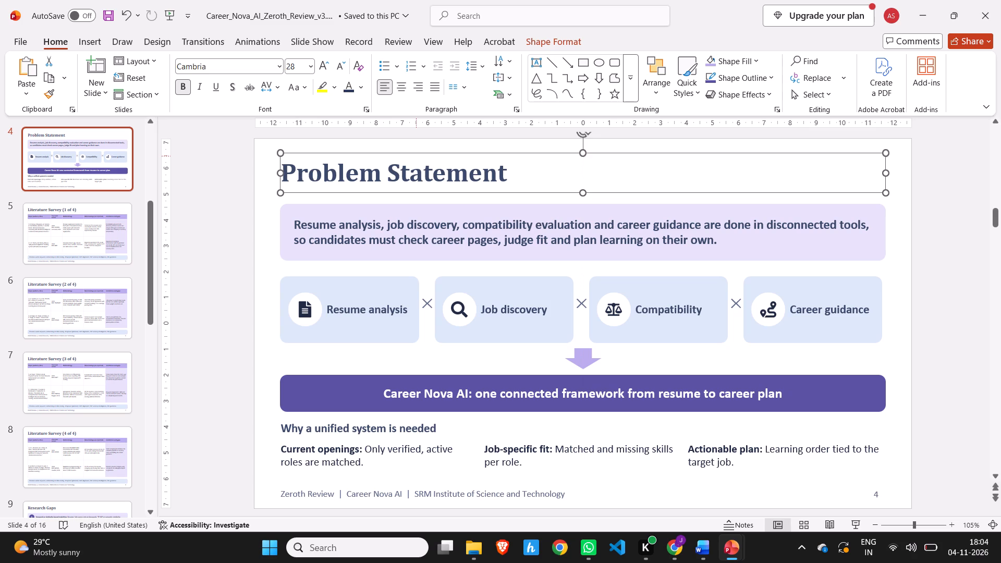
# Delete the lavender banner and its "Resume analysis, job discovery..." summary text from beneath the Problem Statement title.
pyautogui.click(399, 205)
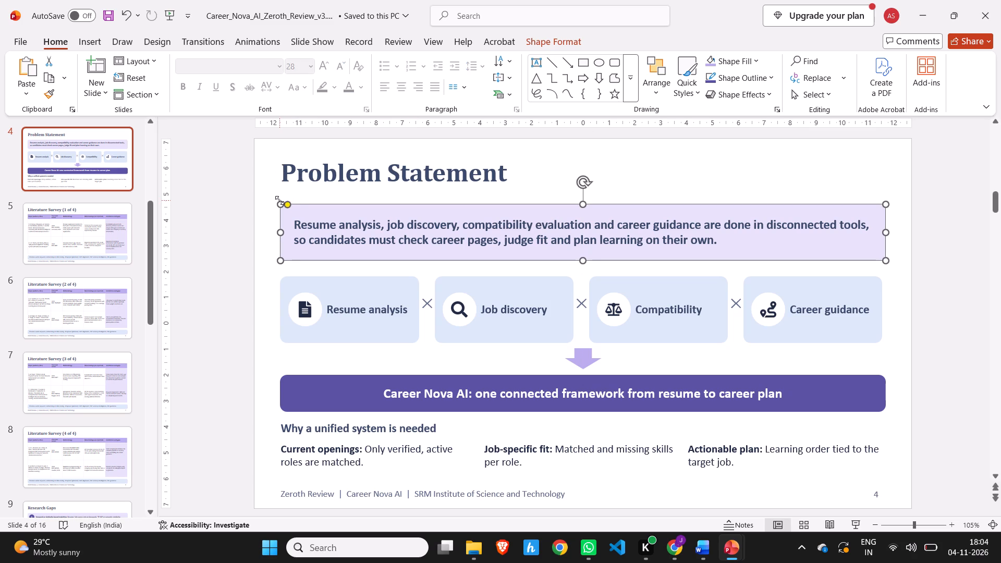
pyautogui.press('Delete')
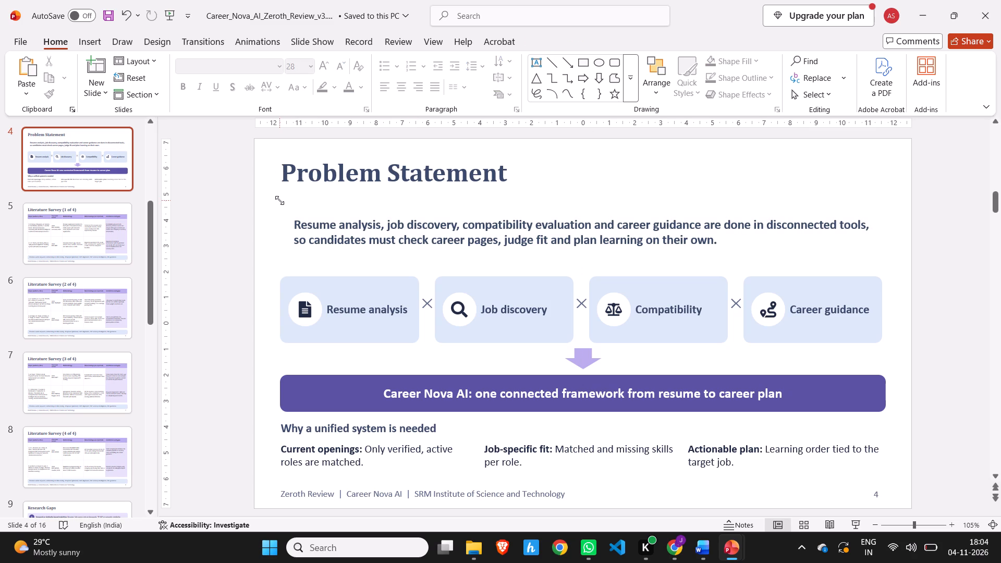
pyautogui.click(306, 230)
pyautogui.click(294, 211)
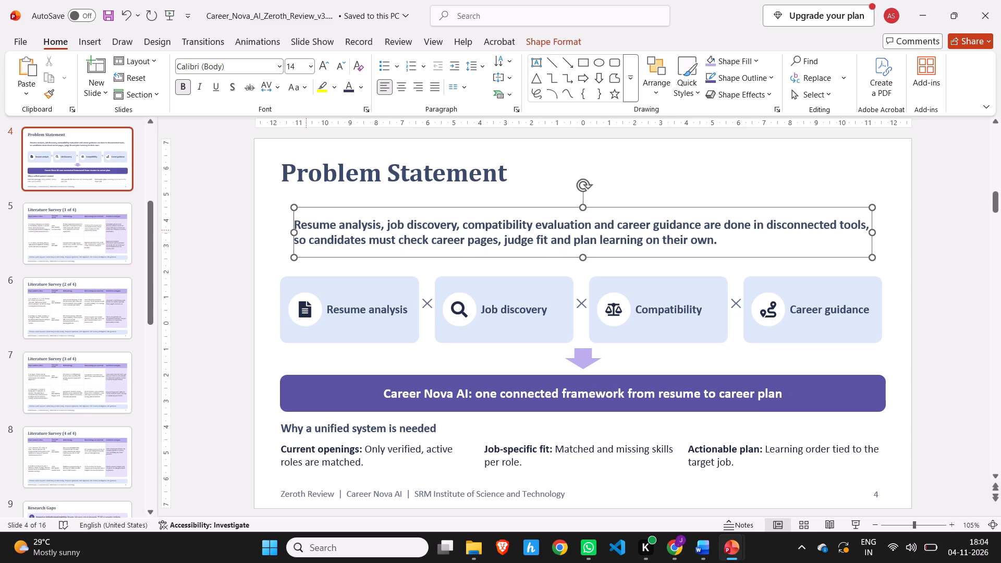
pyautogui.press('Delete')
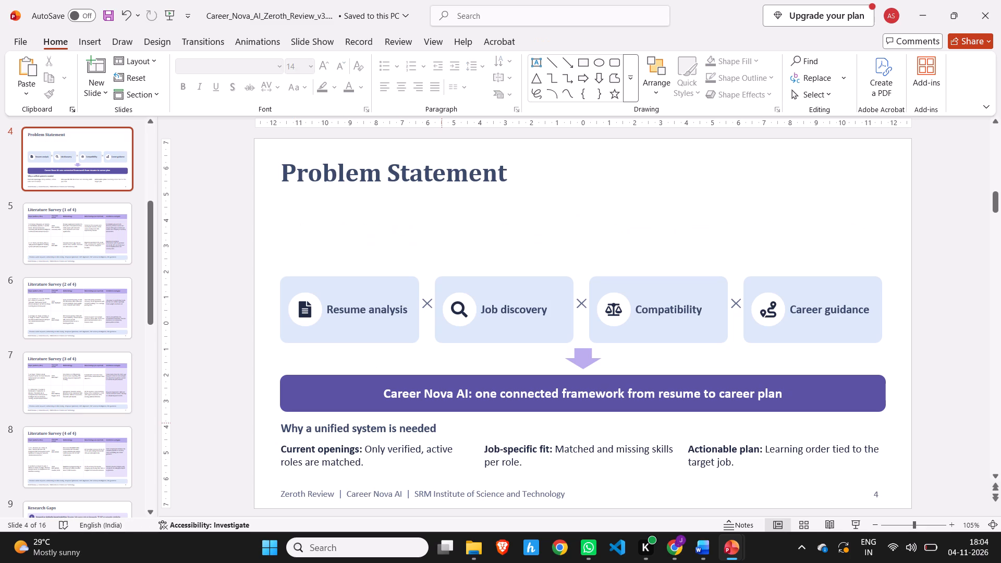
# Delete the three text boxes "Current openings", "Job-specific fit" and "Actionable plan" above the Problem Statement slide's footer.
pyautogui.moveTo(368, 470); pyautogui.dragTo(358, 463)
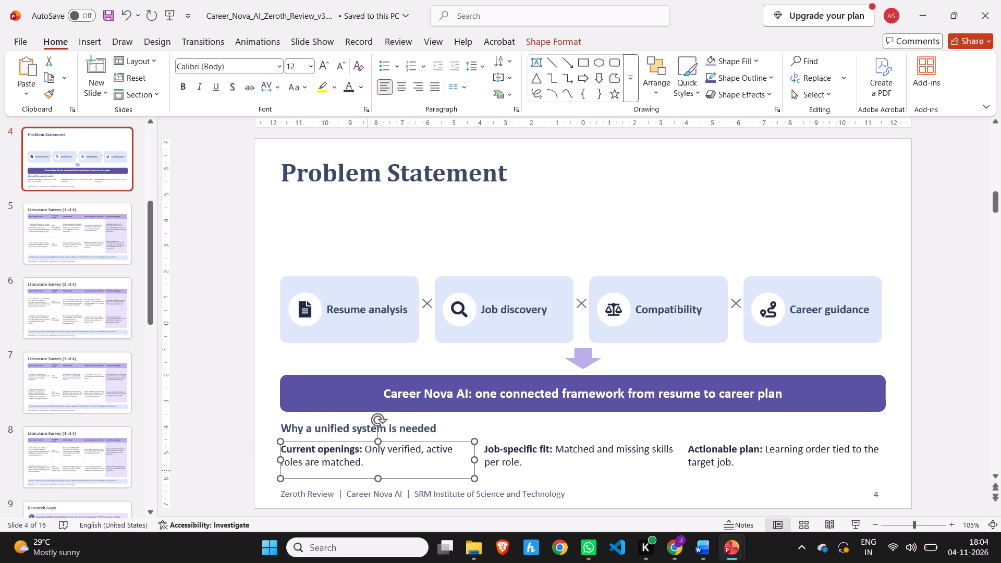
pyautogui.moveTo(358, 463); pyautogui.dragTo(379, 464)
pyautogui.click(379, 464)
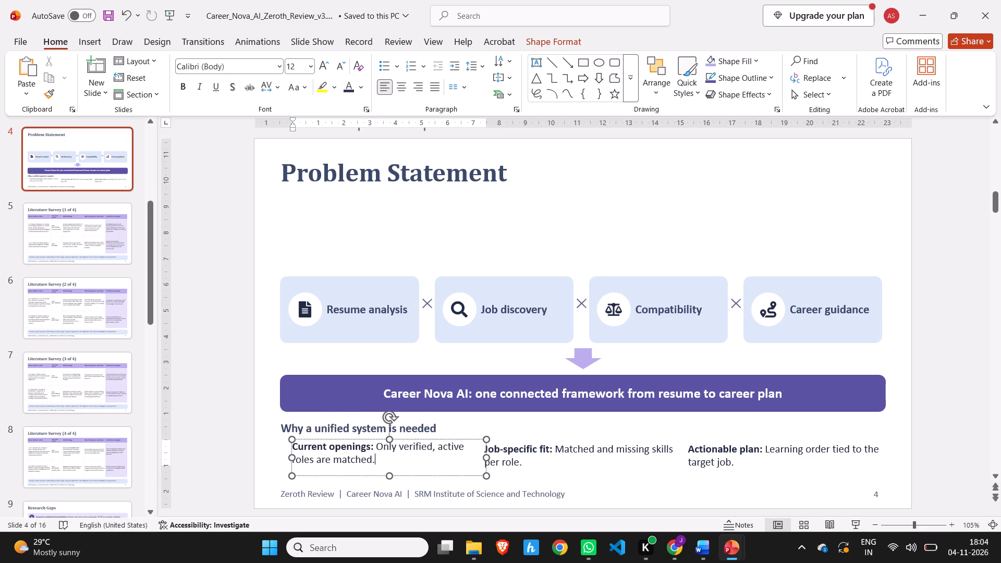
pyautogui.press('BackSpace')
pyautogui.click(388, 437)
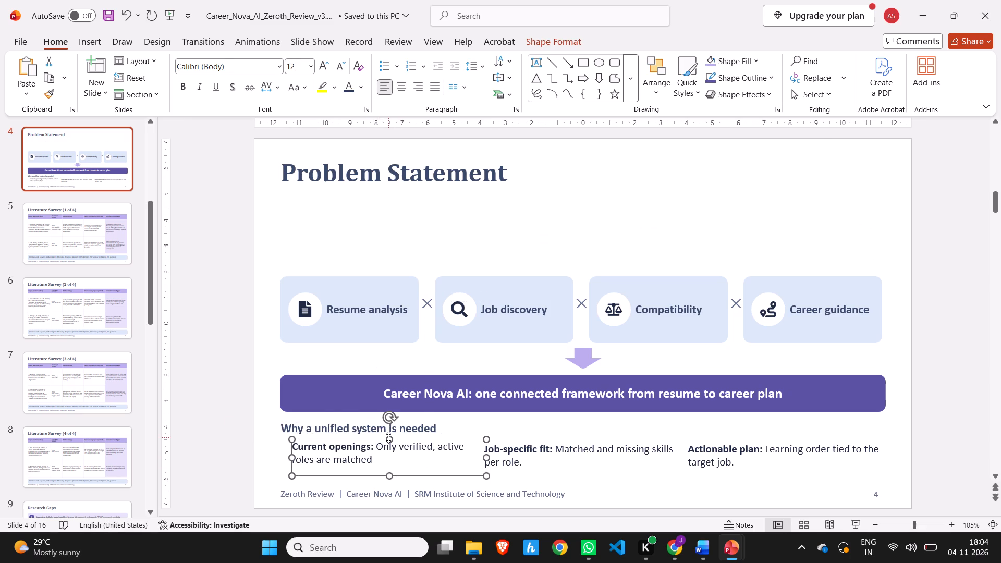
pyautogui.press('Delete')
pyautogui.moveTo(506, 448); pyautogui.dragTo(551, 438)
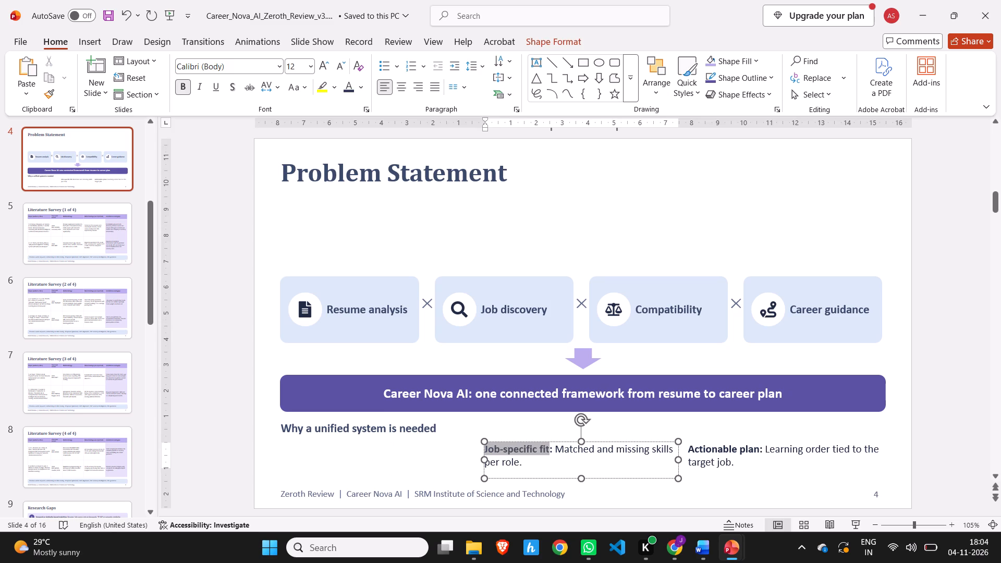
pyautogui.moveTo(551, 438); pyautogui.dragTo(582, 444)
pyautogui.click(582, 444)
pyautogui.click(582, 442)
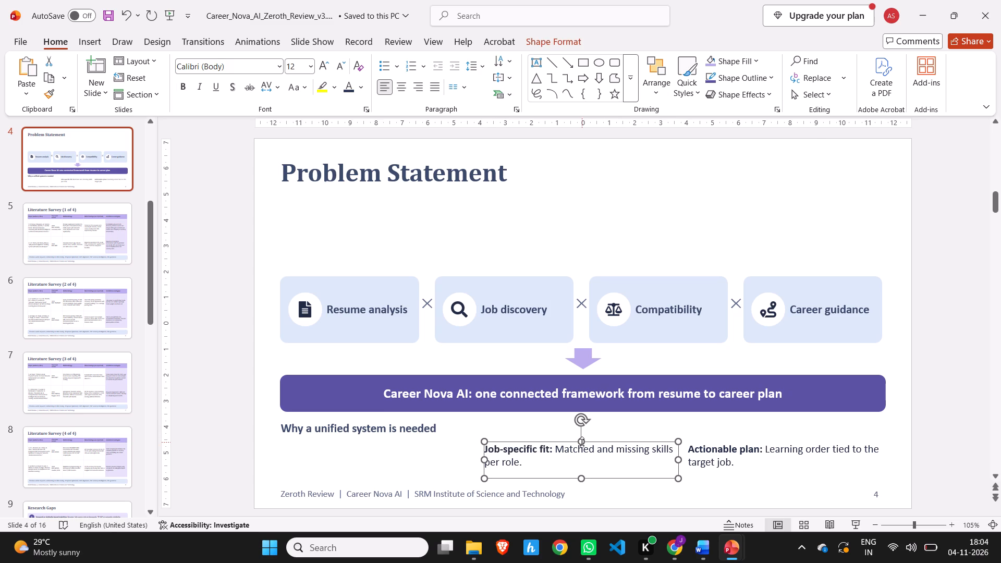
pyautogui.press('Delete')
pyautogui.click(761, 452)
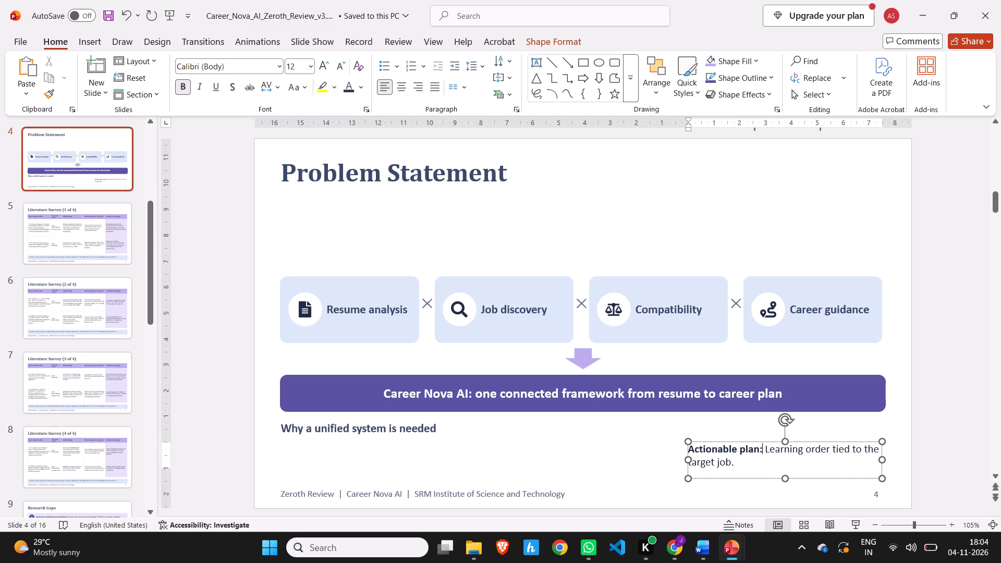
pyautogui.click(786, 440)
pyautogui.press('Delete')
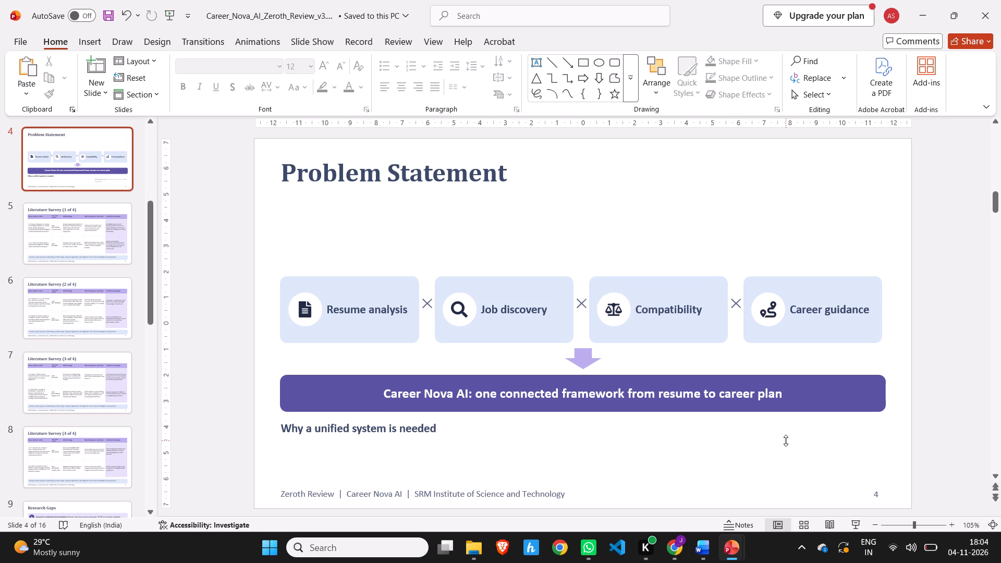
# Delete the "Why a unified system is needed" heading from the Problem Statement slide.
pyautogui.click(367, 419)
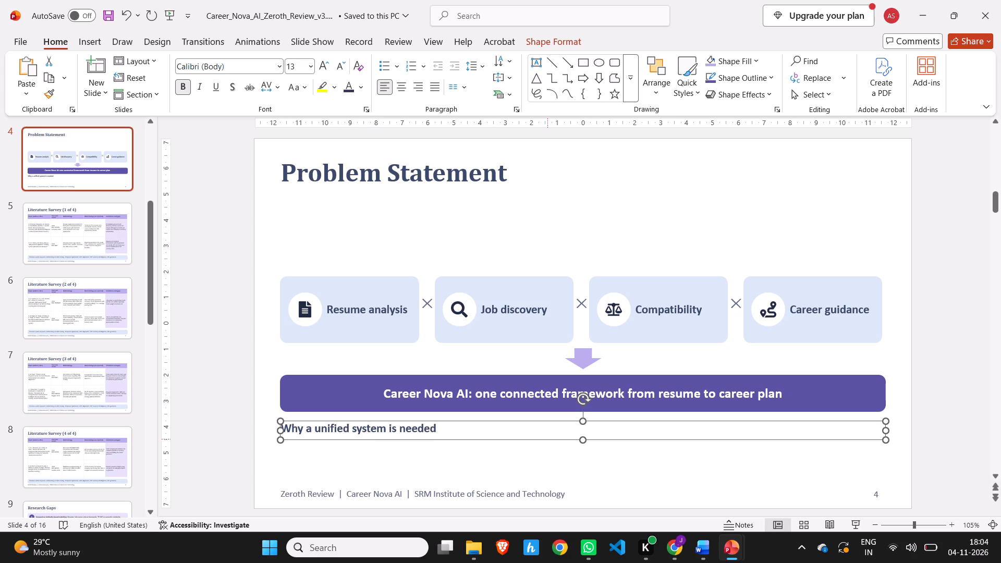
pyautogui.click(582, 418)
pyautogui.press('Delete')
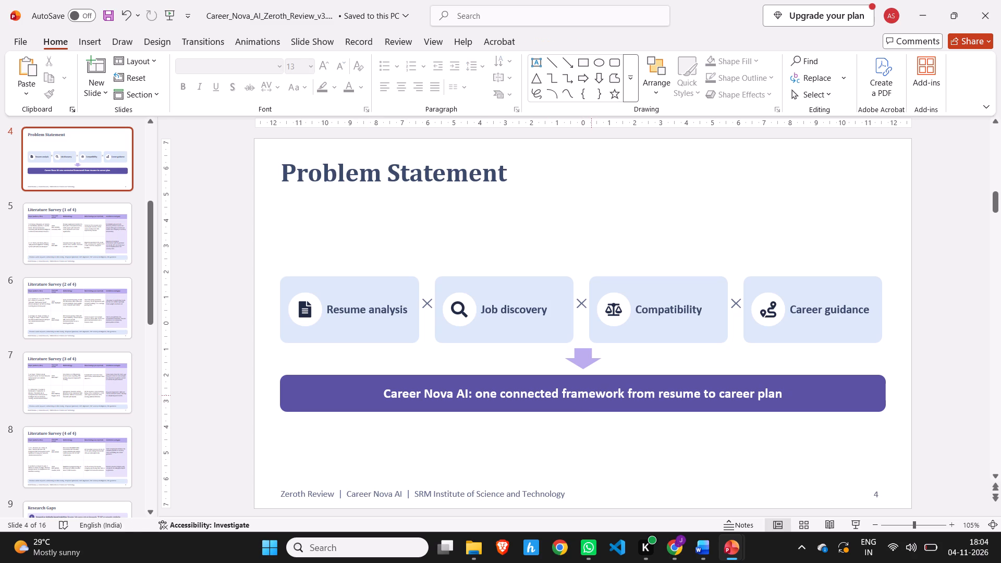
# Delete the "Career Nova AI: one connected framework from resume to career plan" text and the purple banner behind it.
pyautogui.click(591, 394)
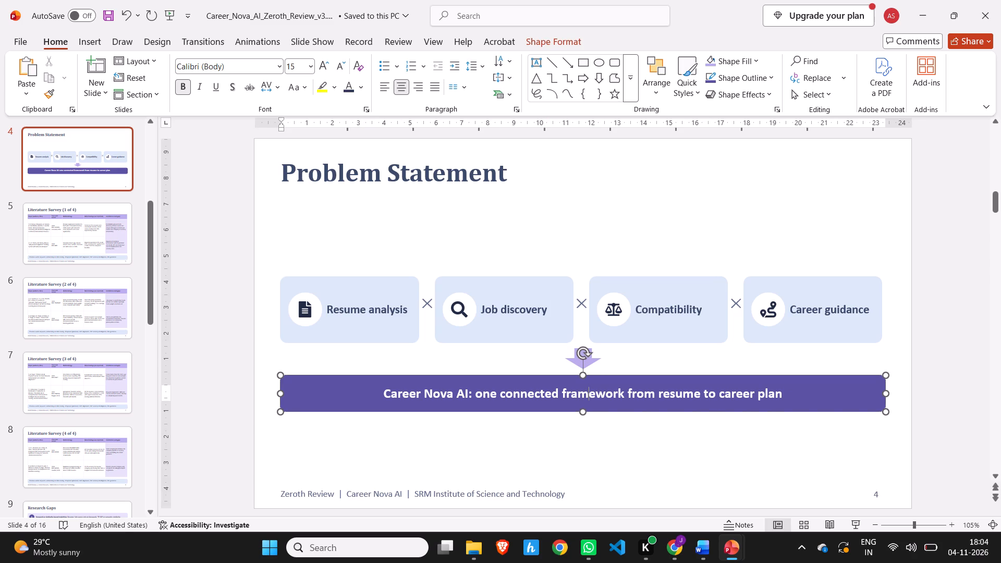
pyautogui.click(593, 409)
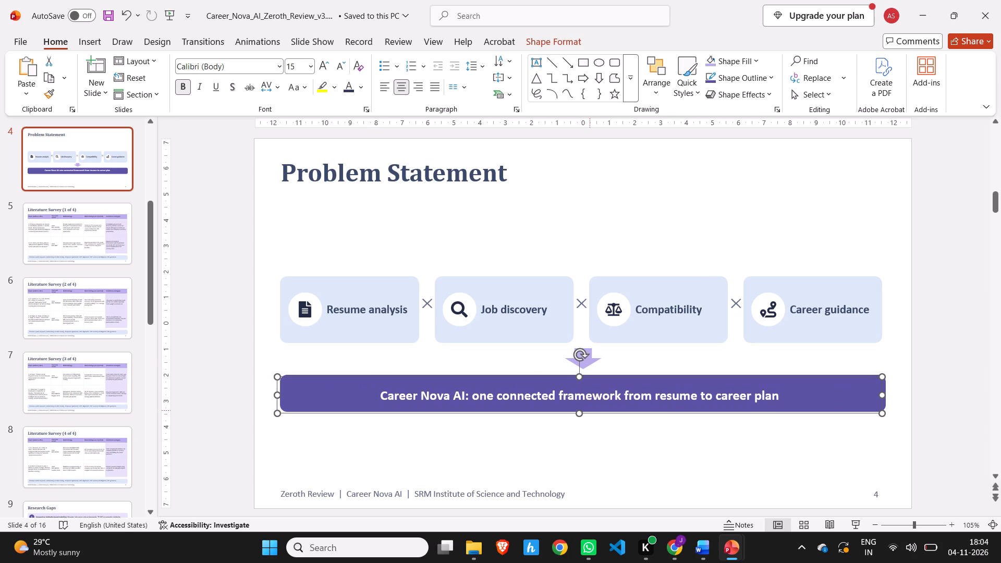
pyautogui.doubleClick(609, 413)
pyautogui.click(592, 432)
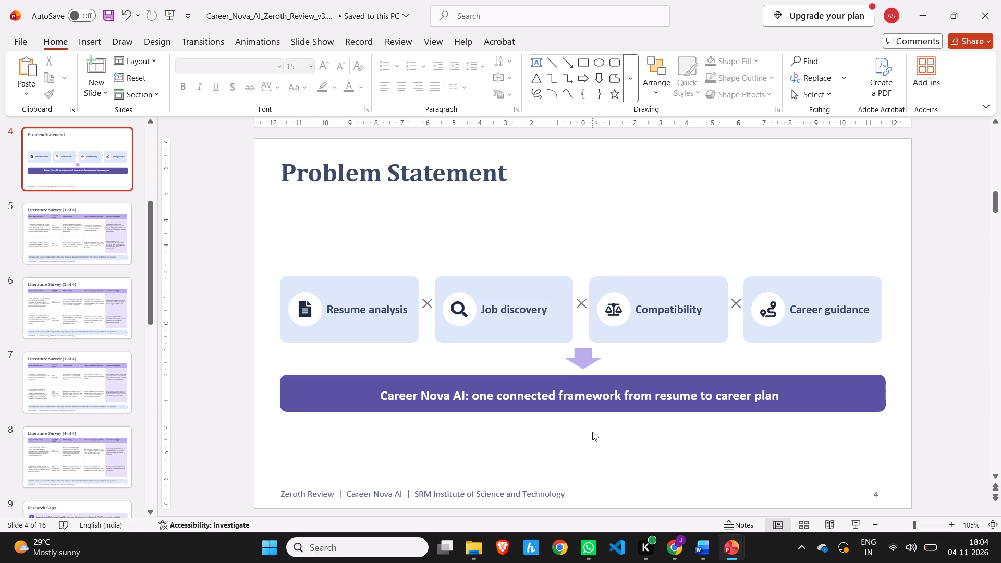
pyautogui.moveTo(514, 373); pyautogui.dragTo(522, 371)
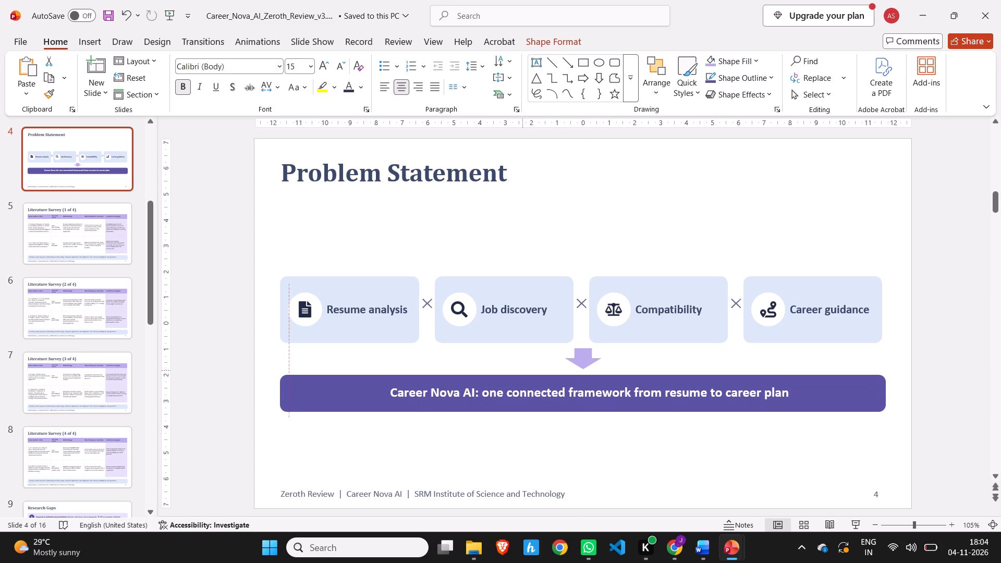
pyautogui.moveTo(522, 371); pyautogui.dragTo(519, 367)
pyautogui.click(280, 388)
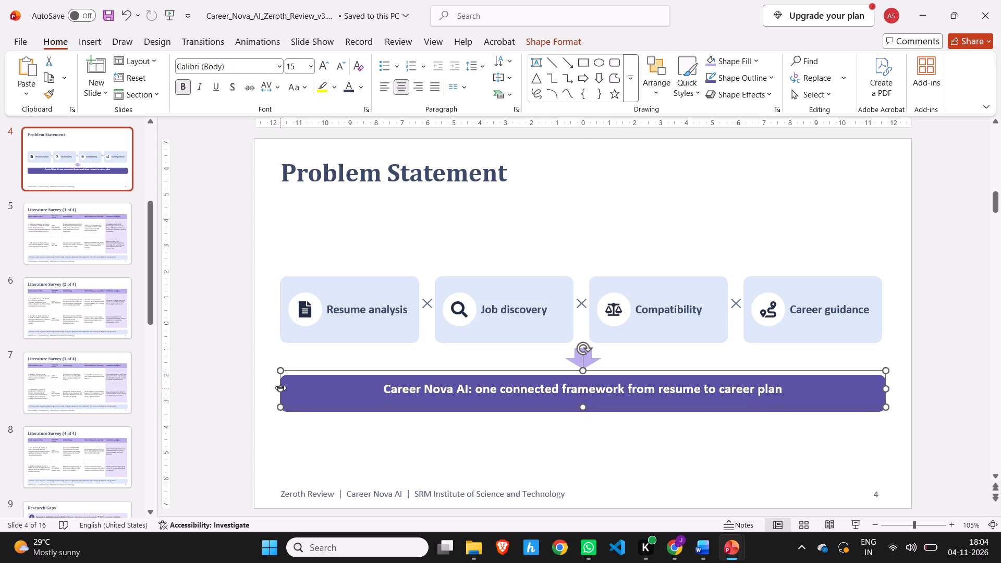
pyautogui.press('Delete')
pyautogui.click(340, 389)
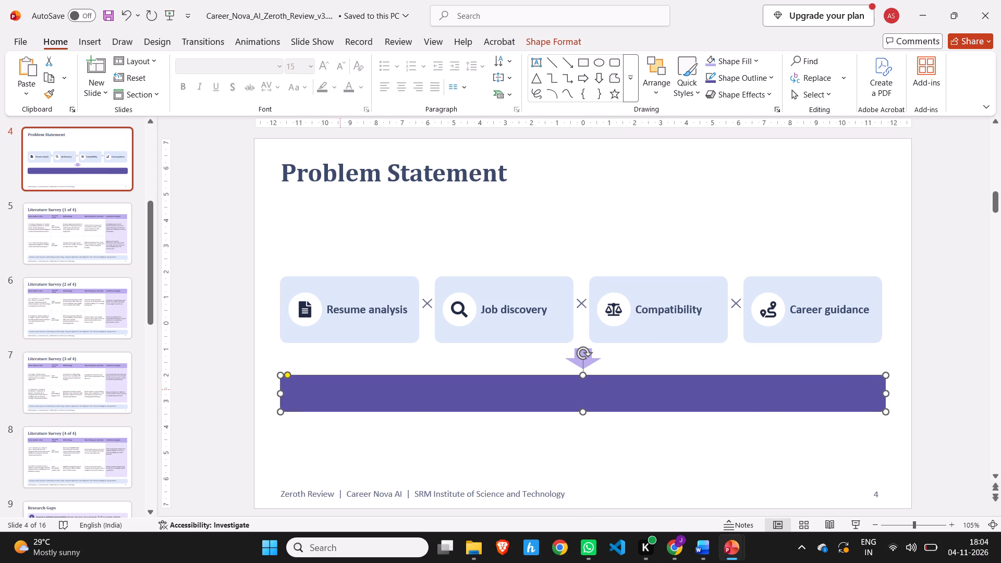
pyautogui.press('Delete')
# Delete the labels and blue card shapes of the Resume analysis and Job discovery cards.
pyautogui.click(379, 300)
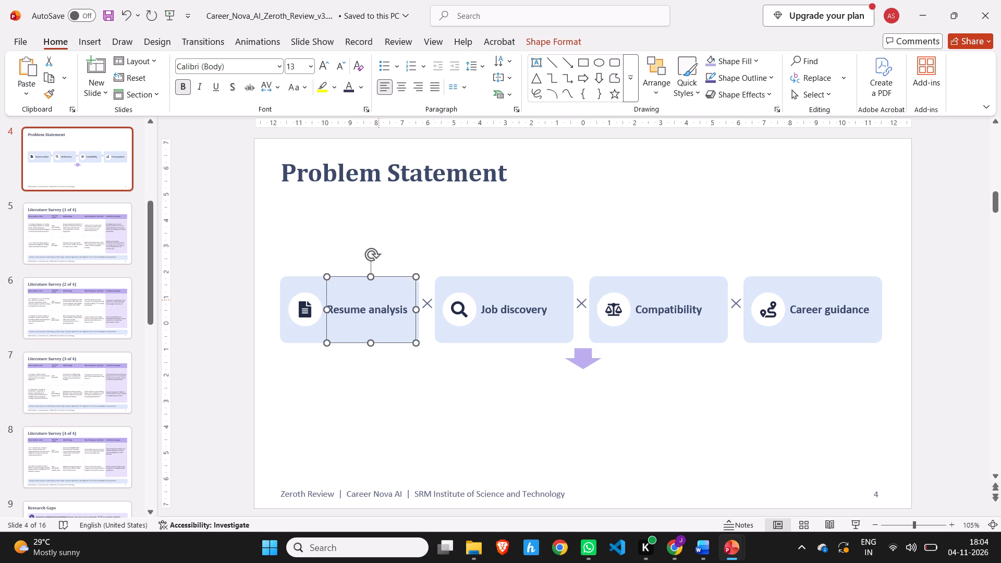
pyautogui.press('Delete')
pyautogui.click(379, 300)
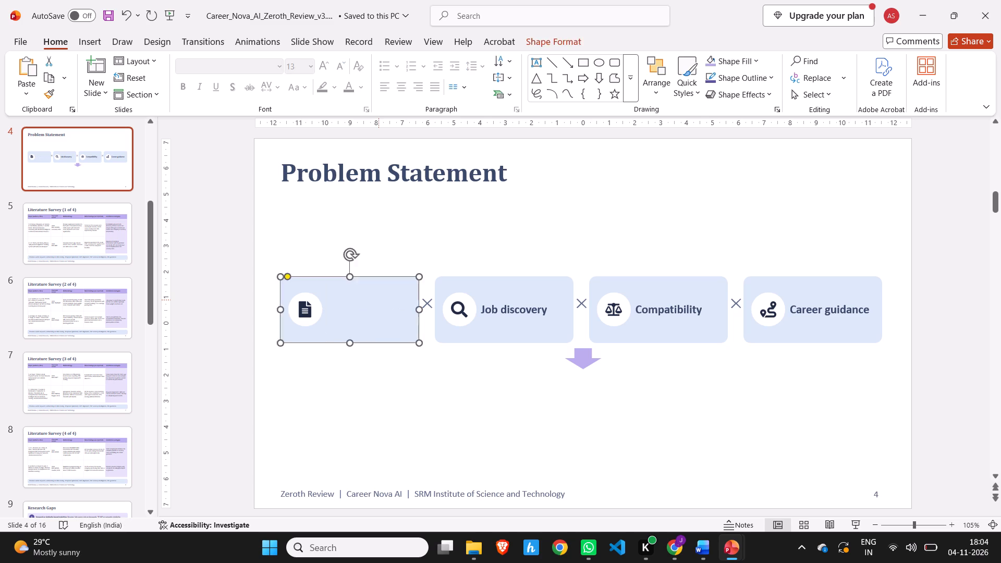
pyautogui.press('Delete')
pyautogui.doubleClick(448, 302)
pyautogui.press('Delete')
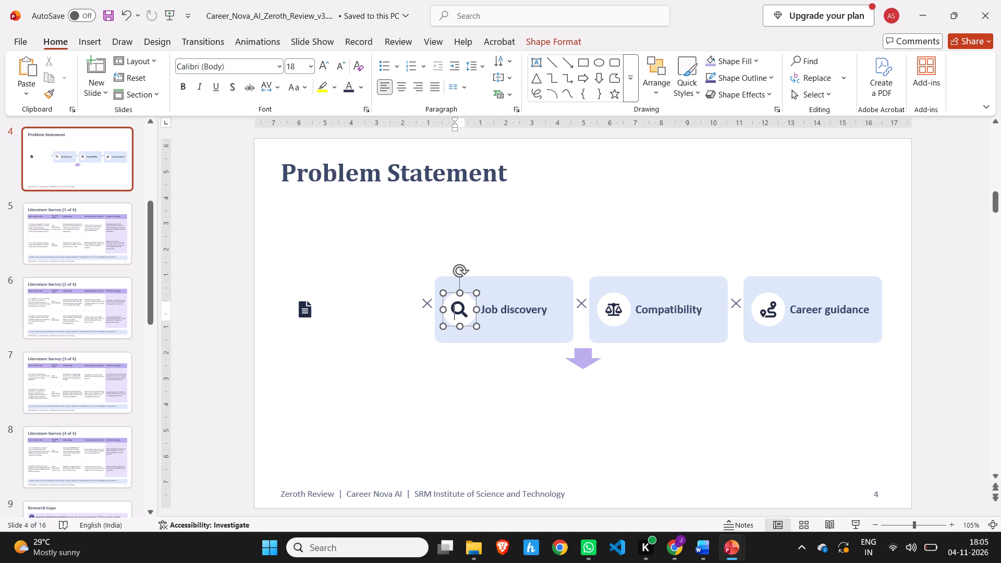
pyautogui.click(497, 291)
pyautogui.press('Delete')
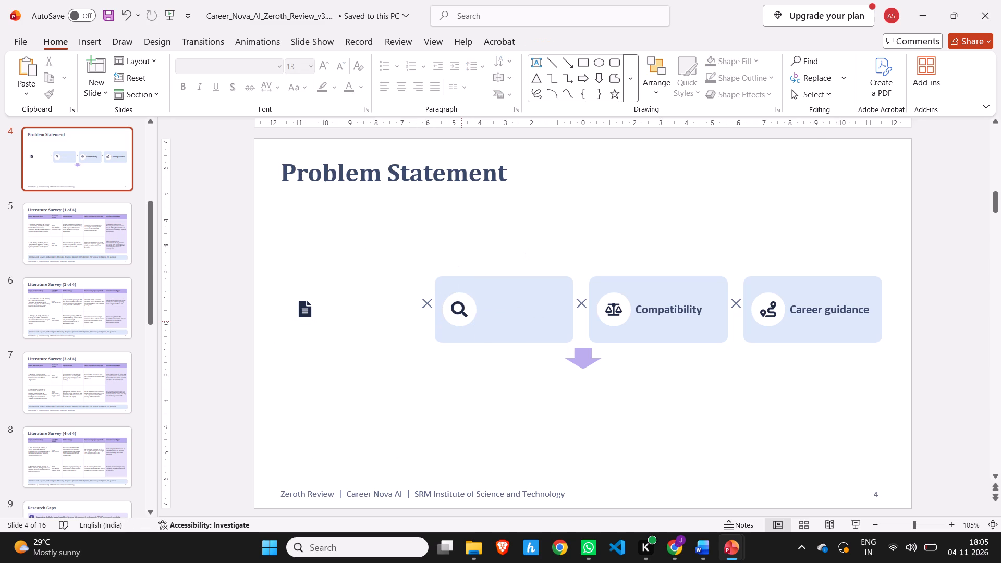
pyautogui.click(460, 321)
pyautogui.press('Delete')
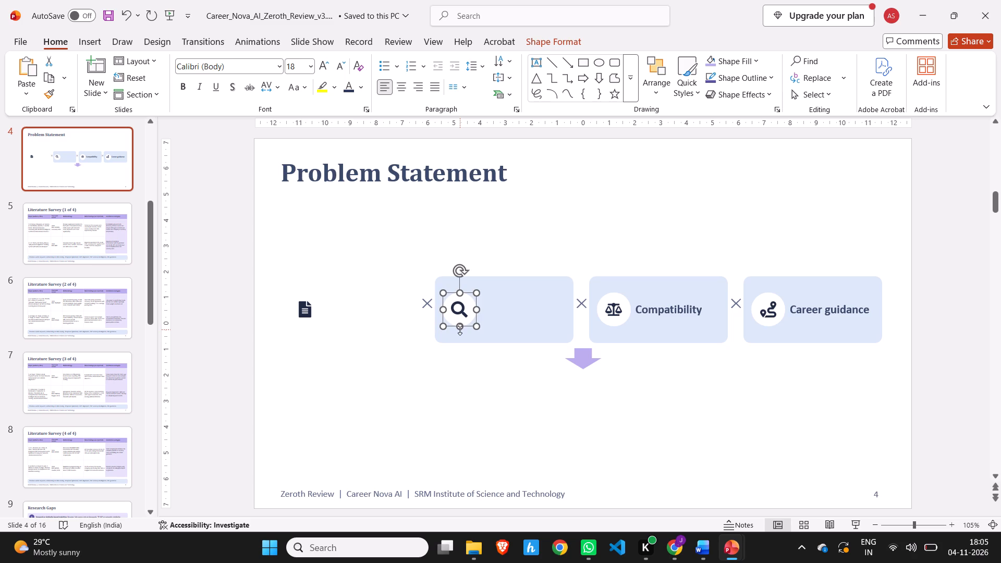
pyautogui.press('Delete')
pyautogui.click(460, 323)
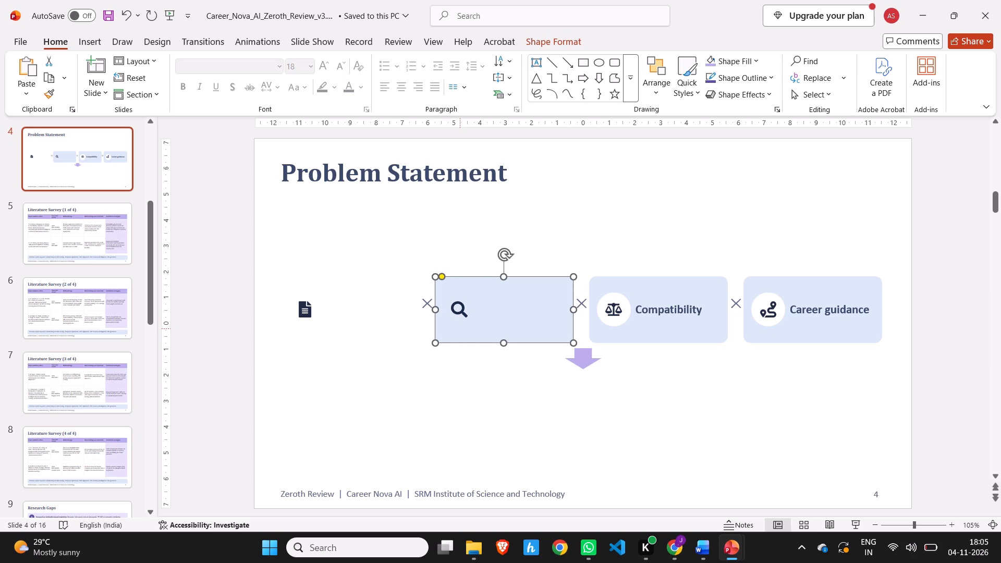
pyautogui.press('Delete')
# Delete the Compatibility card's shape and label, and the whole Career guidance card including its icon.
pyautogui.click(629, 297)
pyautogui.press('Delete')
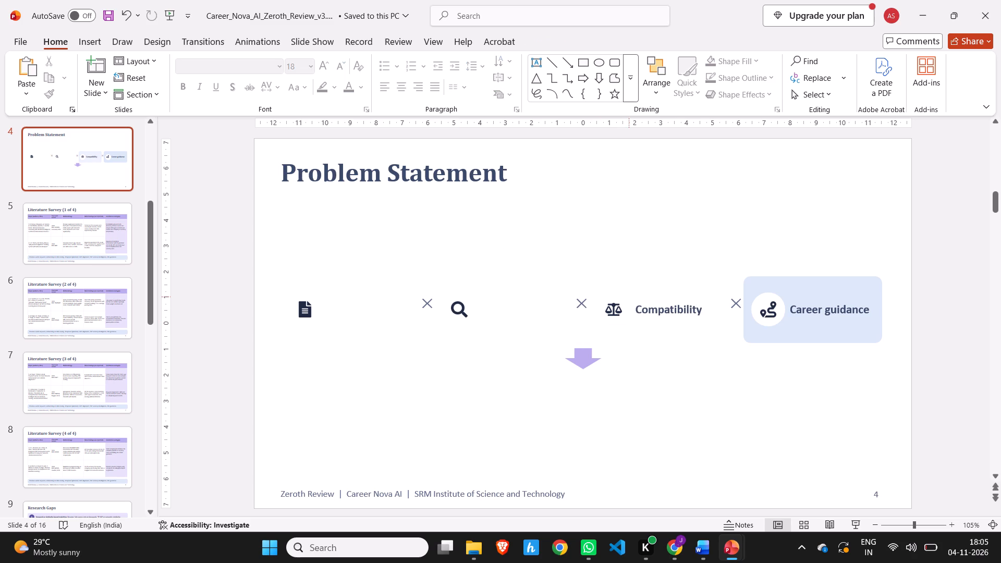
pyautogui.click(644, 312)
pyautogui.click(635, 305)
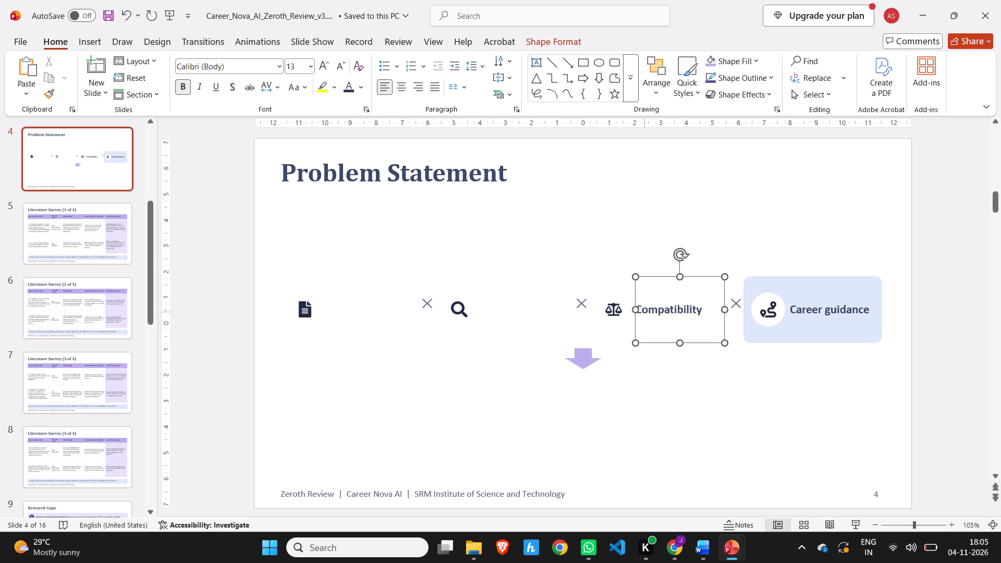
pyautogui.press('Delete')
pyautogui.click(823, 292)
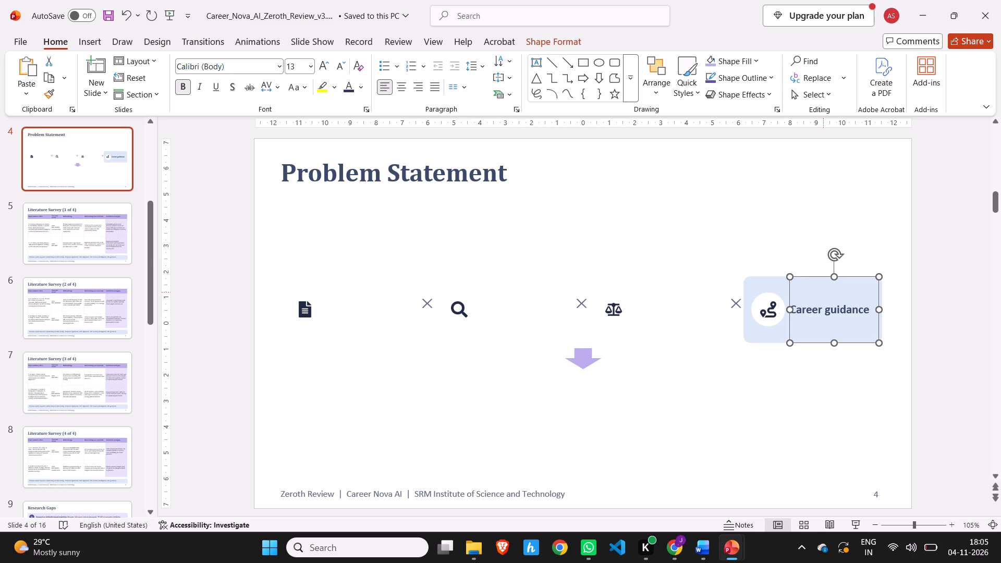
pyautogui.press('Delete')
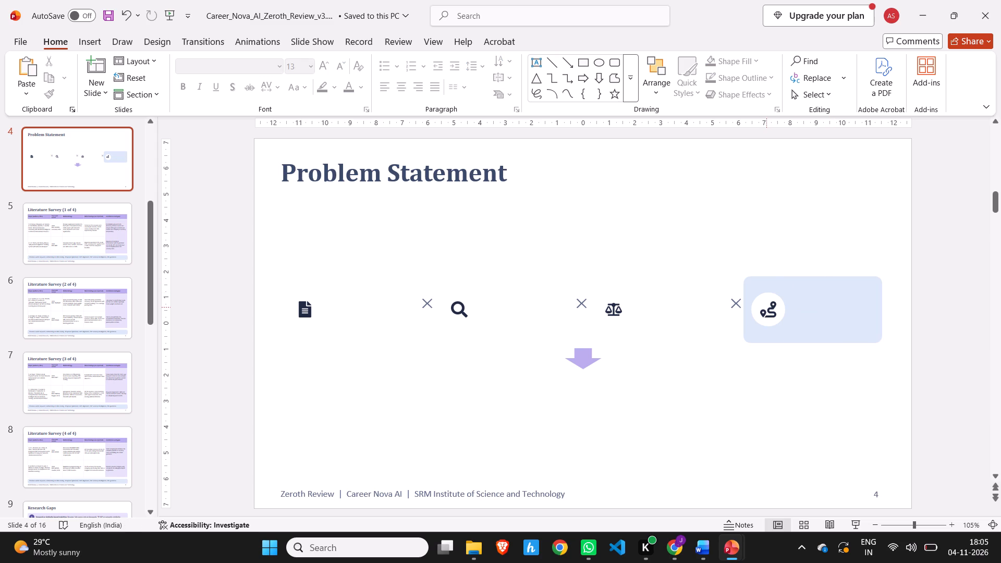
pyautogui.click(766, 307)
pyautogui.press('Delete')
pyautogui.click(767, 305)
pyautogui.press('Delete')
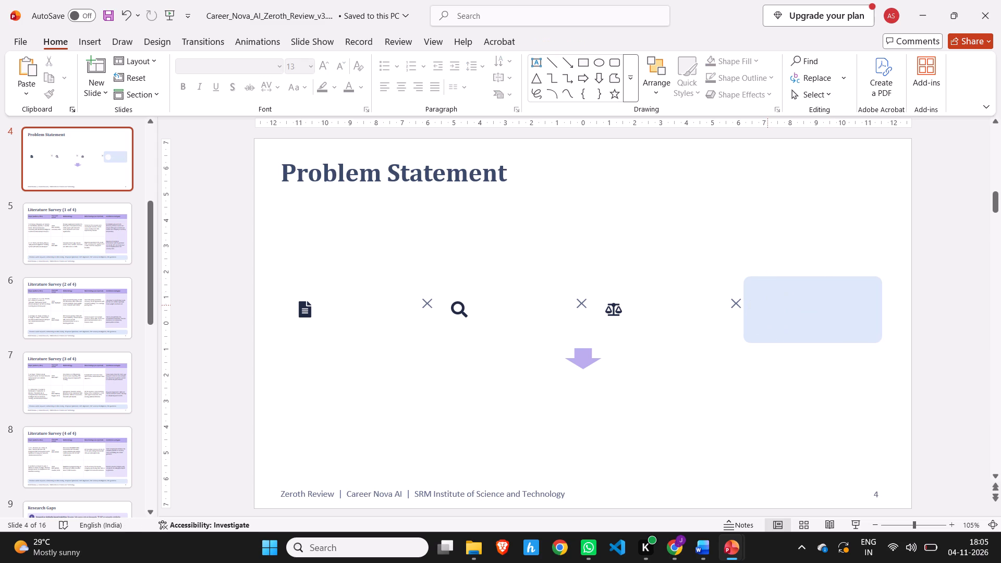
pyautogui.click(771, 304)
pyautogui.press('Delete')
# Clear the leftover X marks, the scales, magnifier and document icons, and the lavender down arrow from the slide.
pyautogui.click(747, 310)
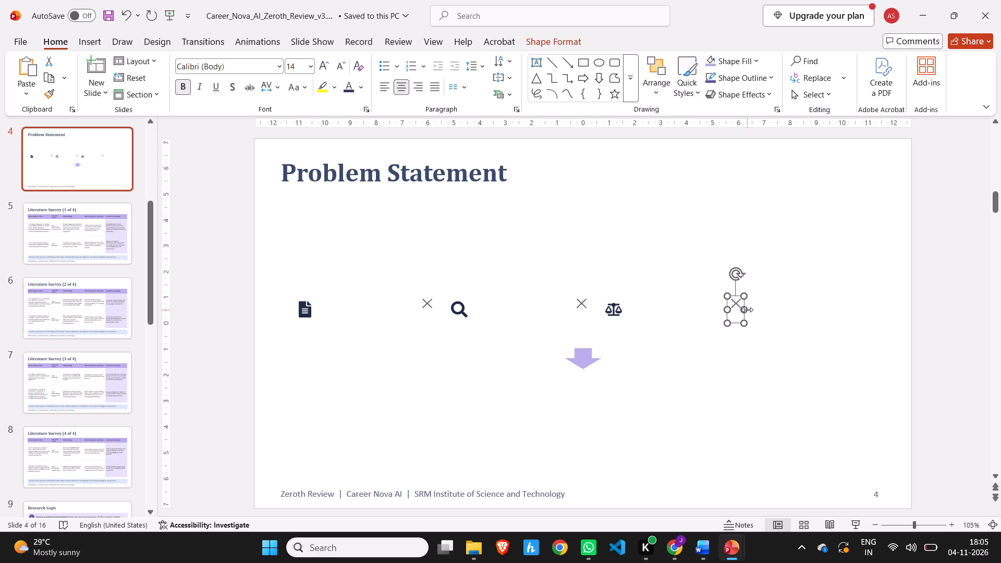
pyautogui.press('Delete')
pyautogui.click(614, 311)
pyautogui.press('Delete')
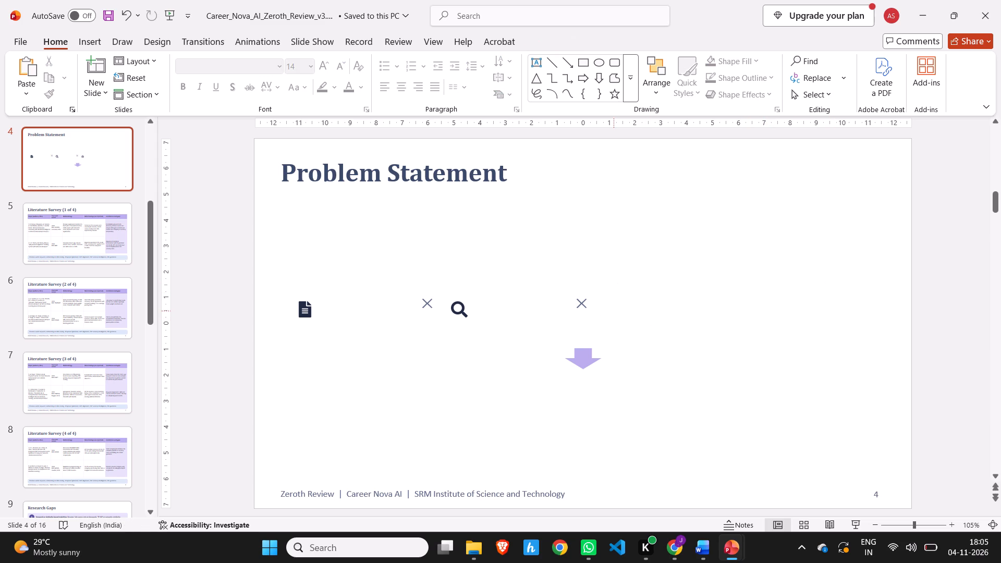
pyautogui.click(584, 308)
pyautogui.press('Delete')
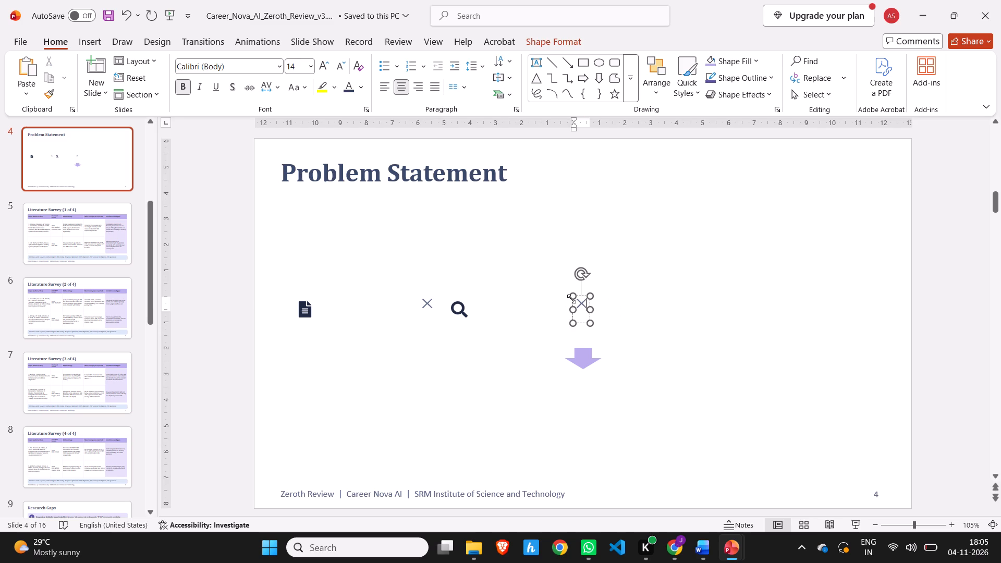
pyautogui.click(571, 299)
pyautogui.press('Delete')
pyautogui.click(421, 307)
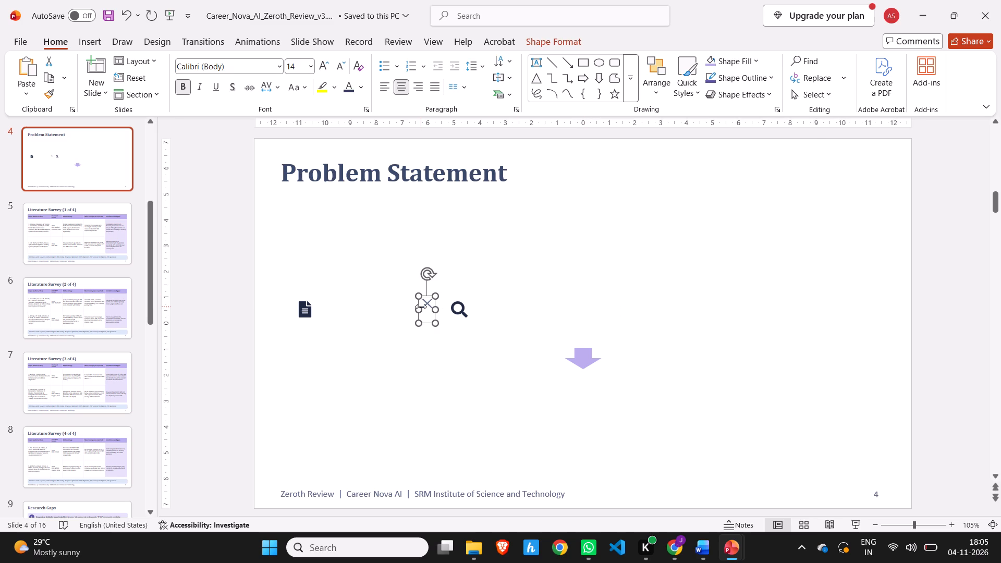
pyautogui.click(416, 297)
pyautogui.press('Delete')
pyautogui.moveTo(456, 307); pyautogui.dragTo(452, 302)
pyautogui.click(452, 302)
pyautogui.press('Delete')
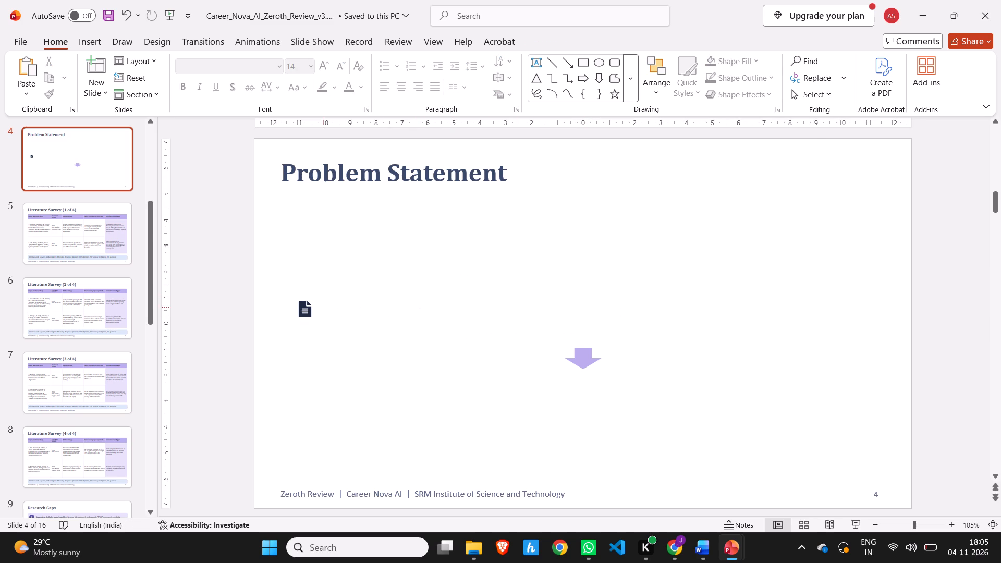
pyautogui.click(304, 309)
pyautogui.press('Delete')
pyautogui.click(573, 349)
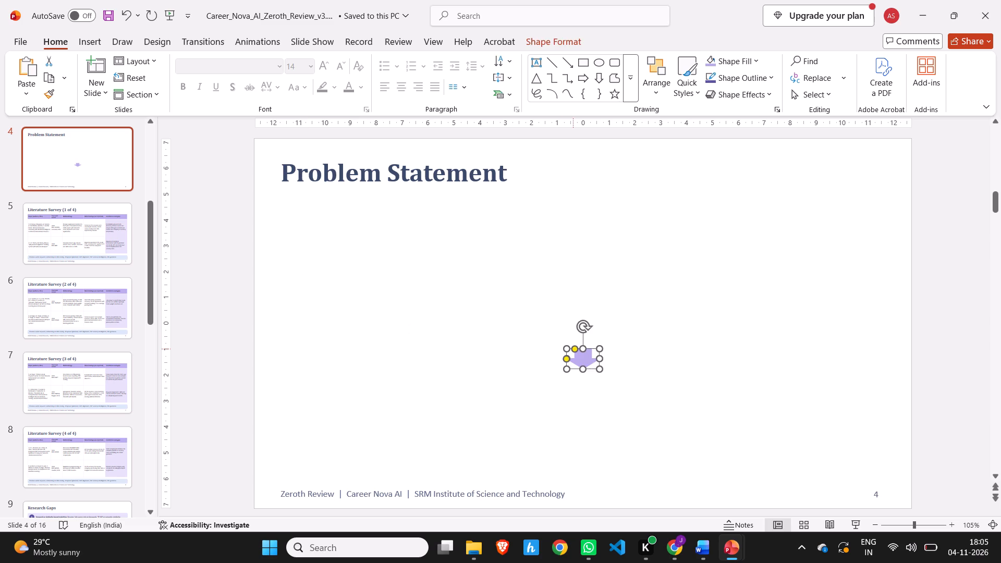